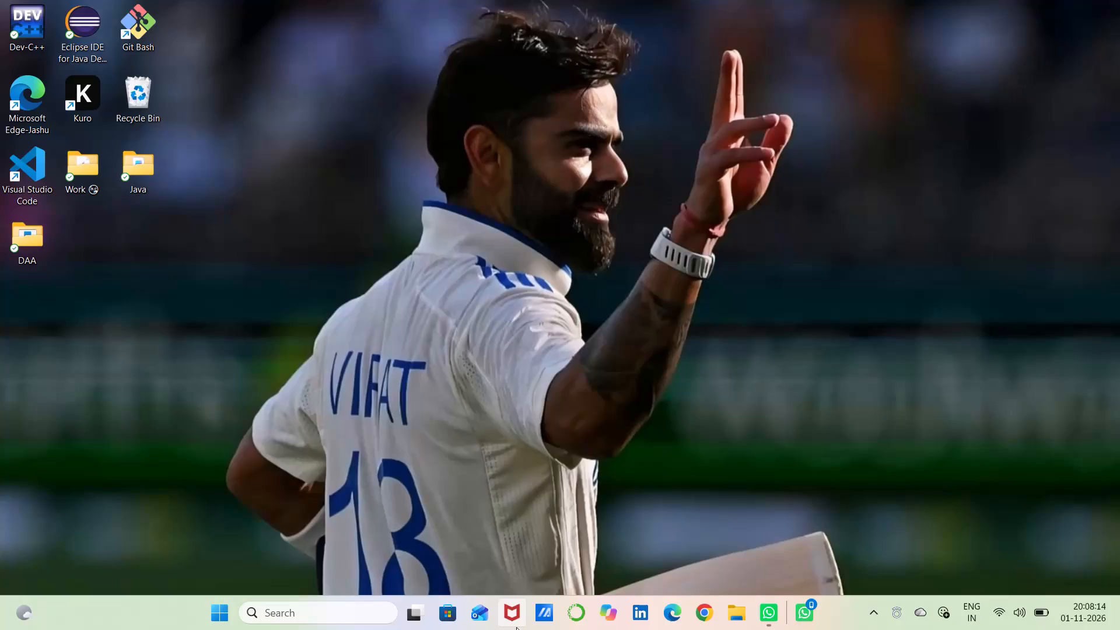
# Launch Word and open the recent document named Lucky from OneDrive.
pyautogui.press('w')
pyautogui.press('o')
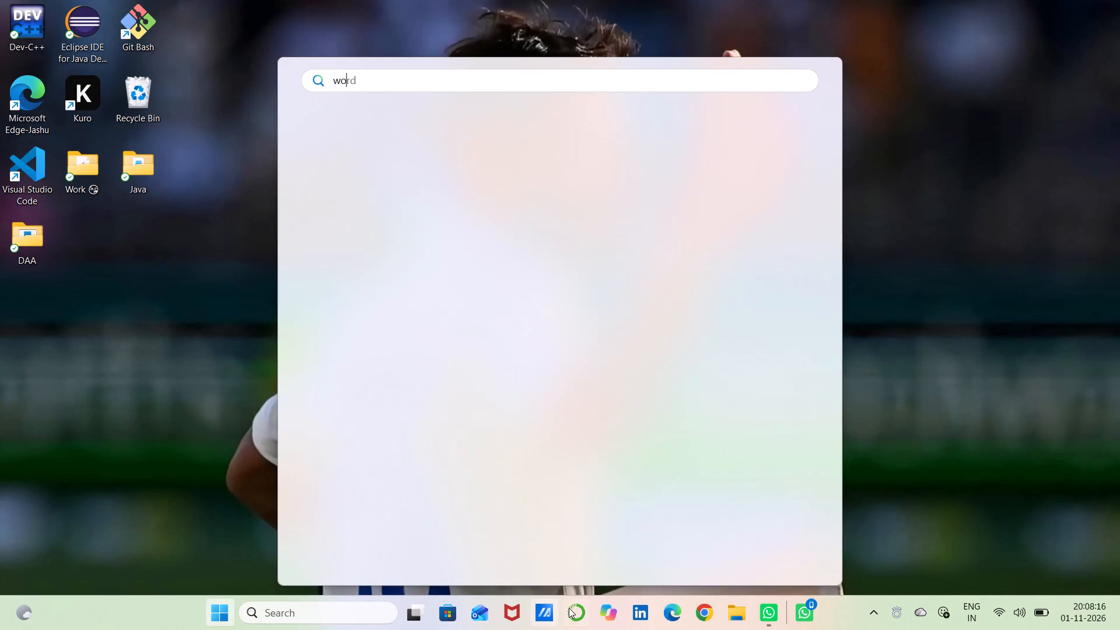
pyautogui.write('rd')
pyautogui.press('Return')
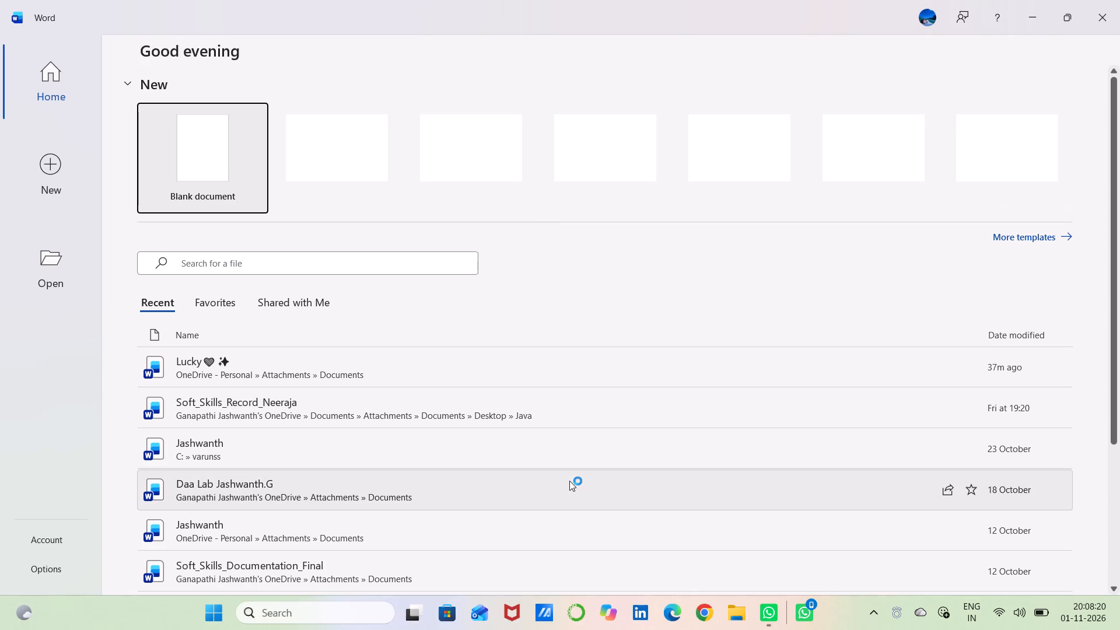
pyautogui.doubleClick(327, 374)
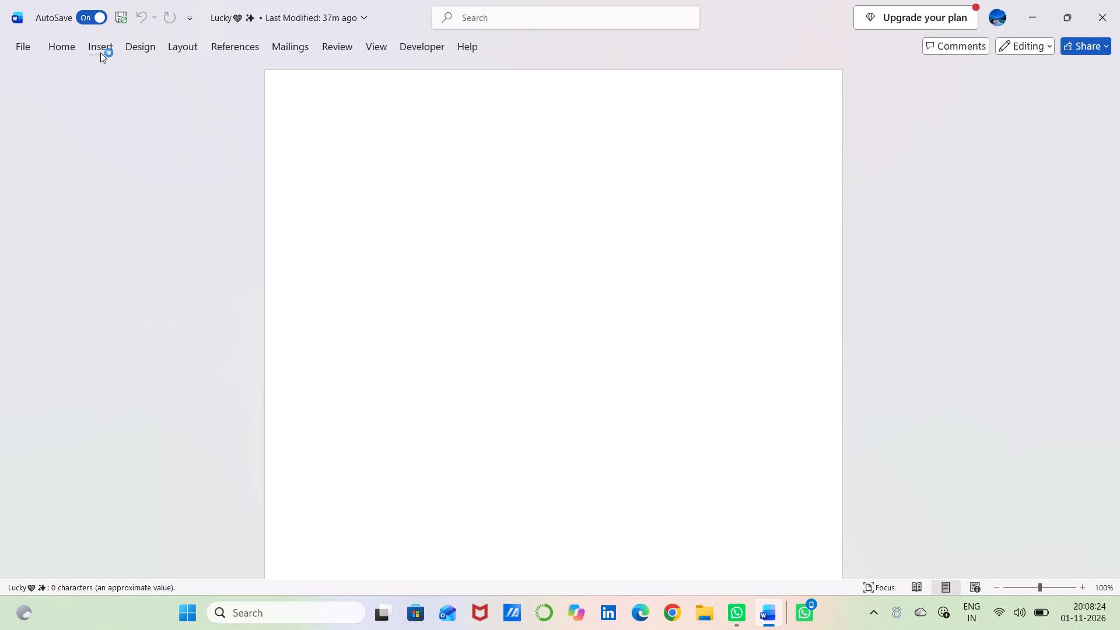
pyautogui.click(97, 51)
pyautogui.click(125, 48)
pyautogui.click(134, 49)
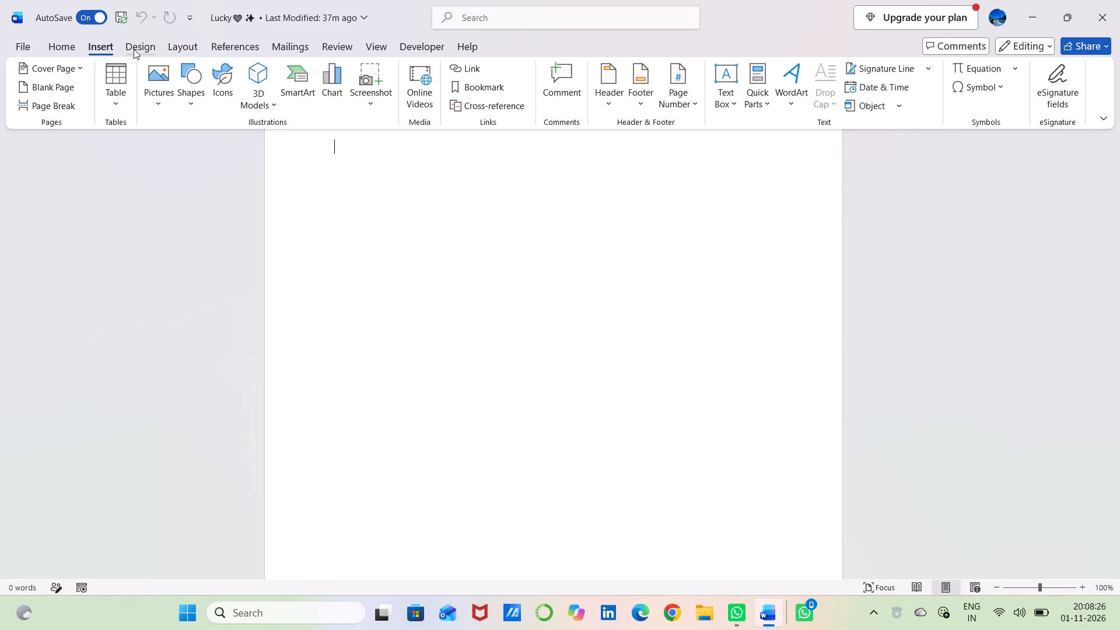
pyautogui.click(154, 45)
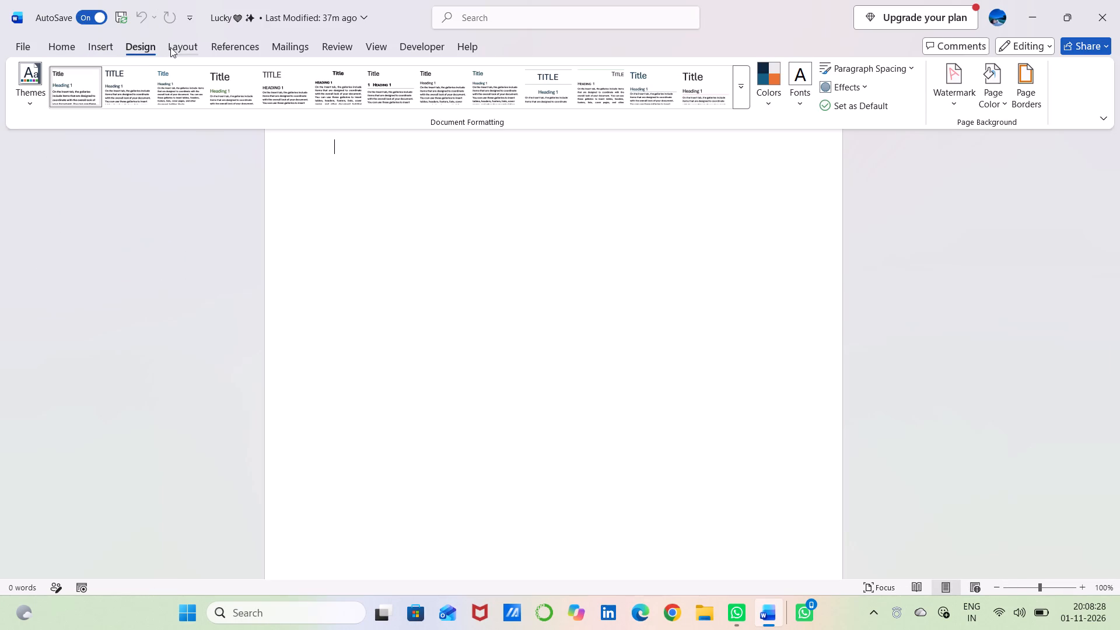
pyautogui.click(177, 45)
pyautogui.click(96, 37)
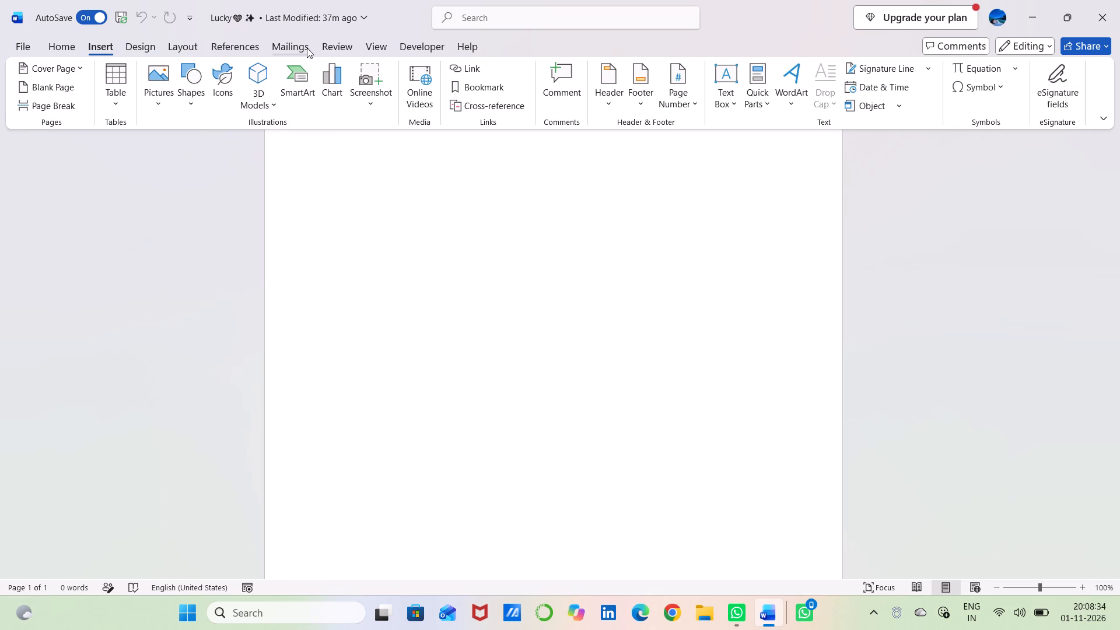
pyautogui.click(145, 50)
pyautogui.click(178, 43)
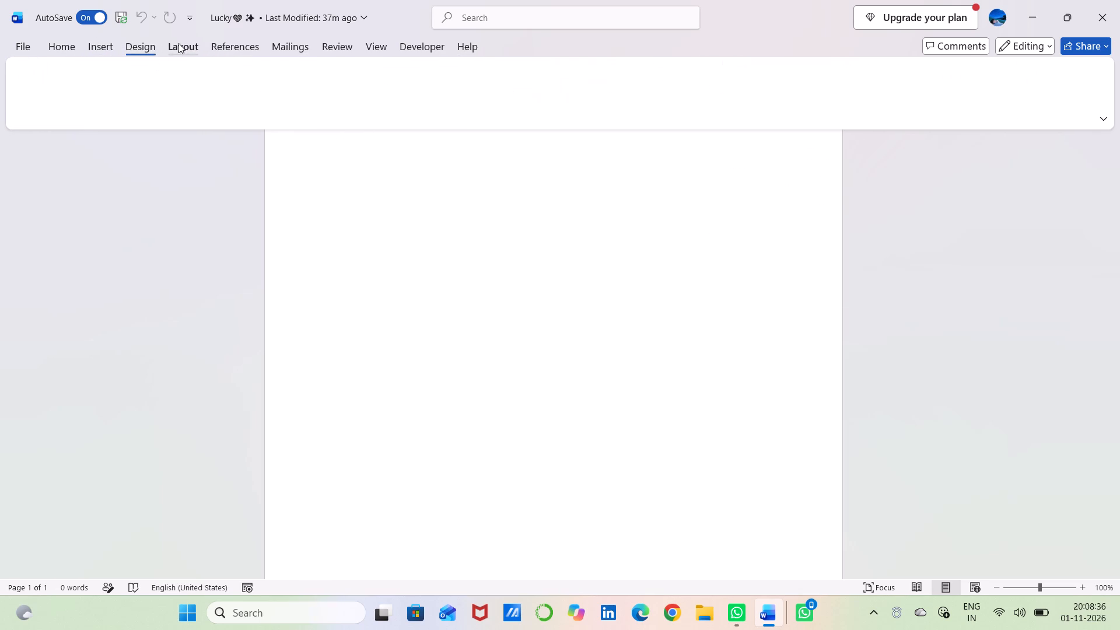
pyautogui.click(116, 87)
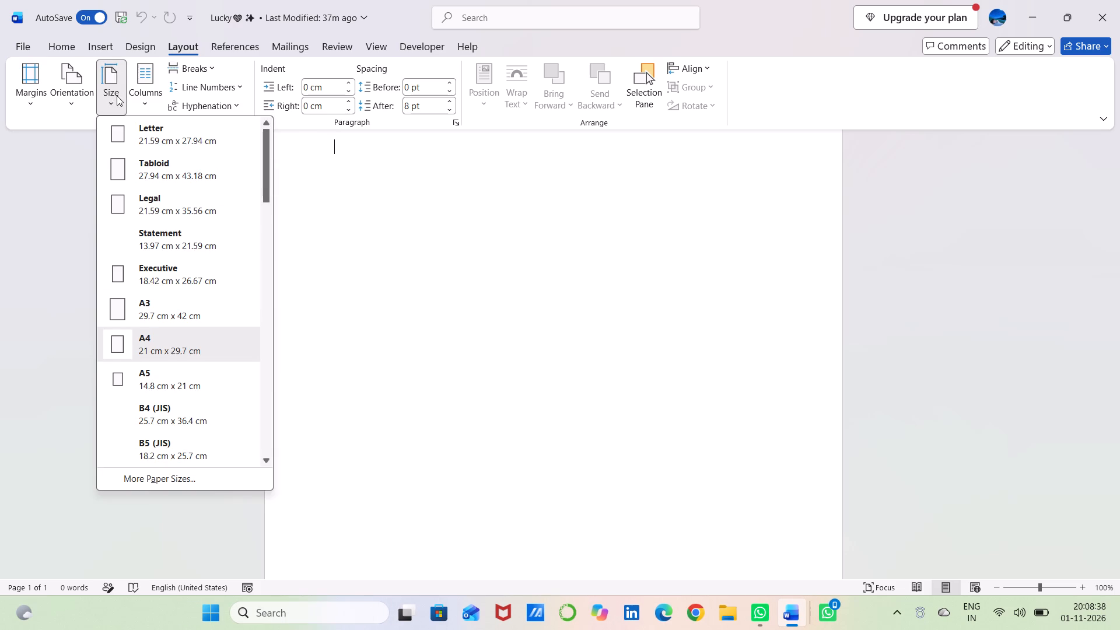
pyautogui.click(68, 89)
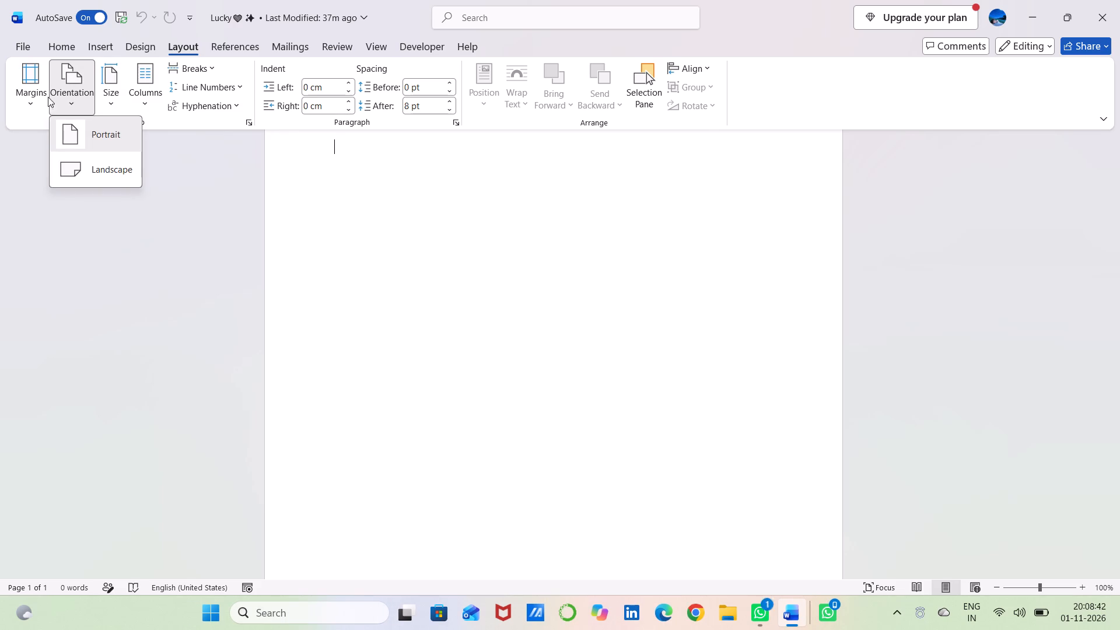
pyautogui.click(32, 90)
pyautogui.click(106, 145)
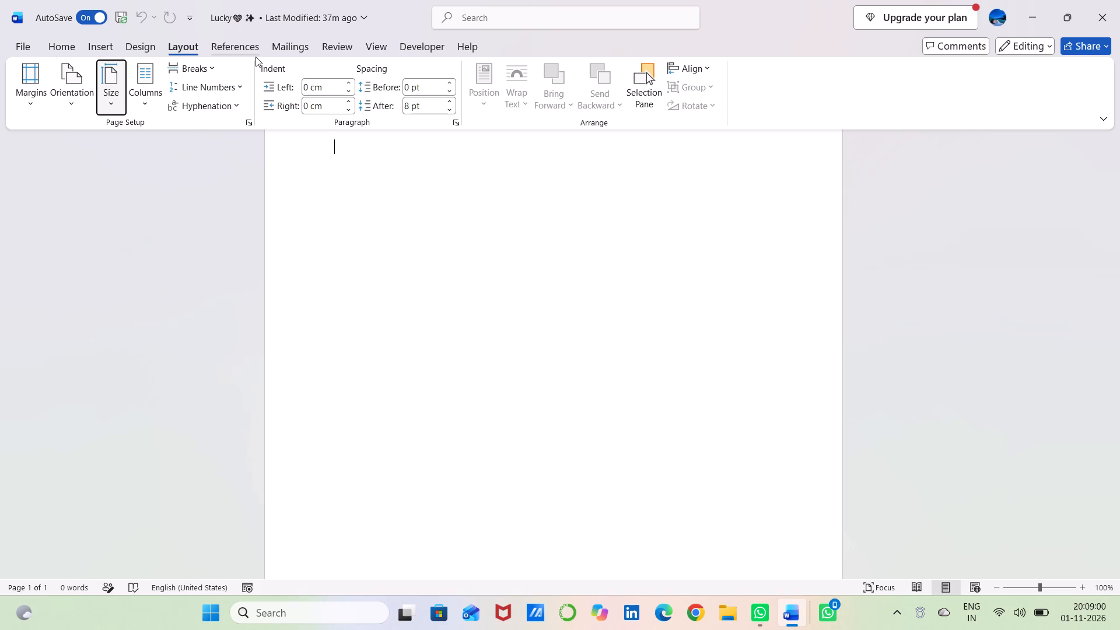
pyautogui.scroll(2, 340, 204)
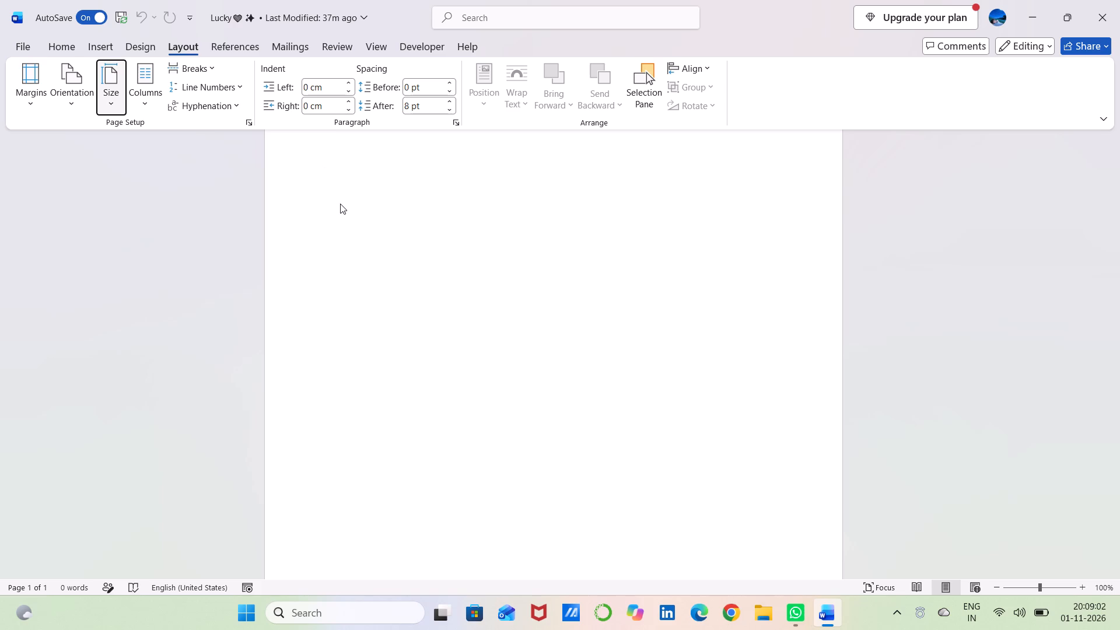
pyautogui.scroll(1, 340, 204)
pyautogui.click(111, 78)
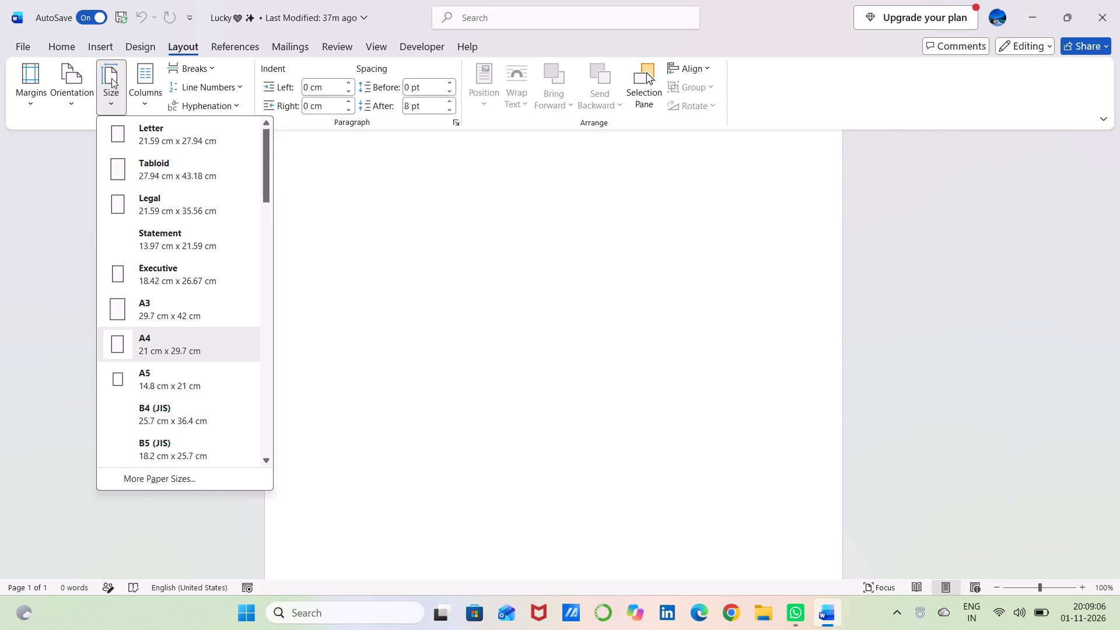
# Apply a preset margin setting to the blank document's page.
pyautogui.click(24, 85)
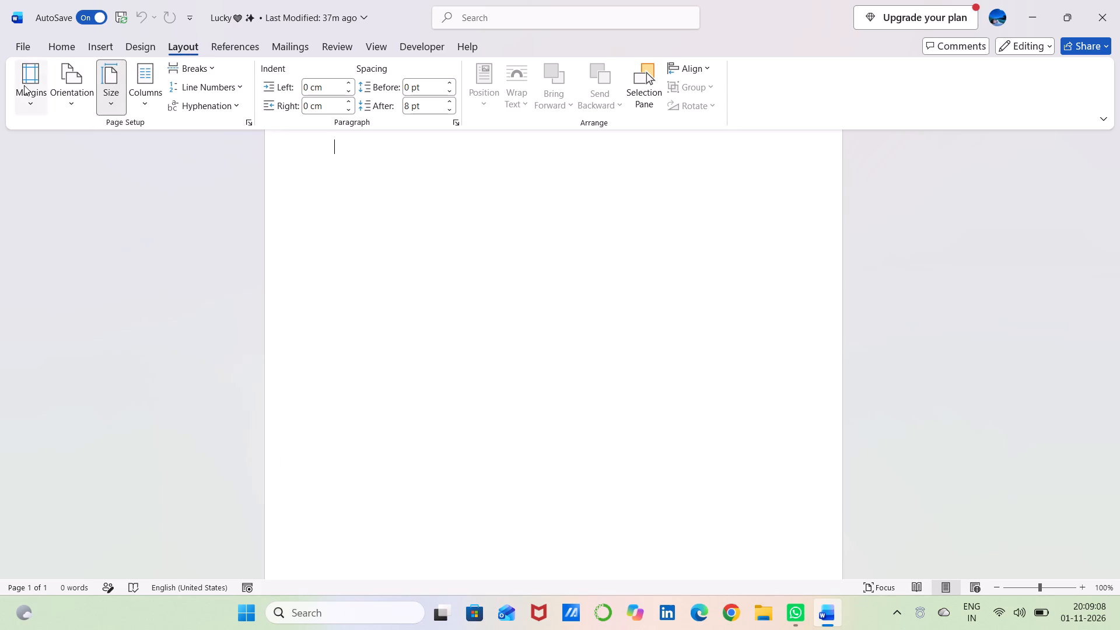
pyautogui.click(109, 197)
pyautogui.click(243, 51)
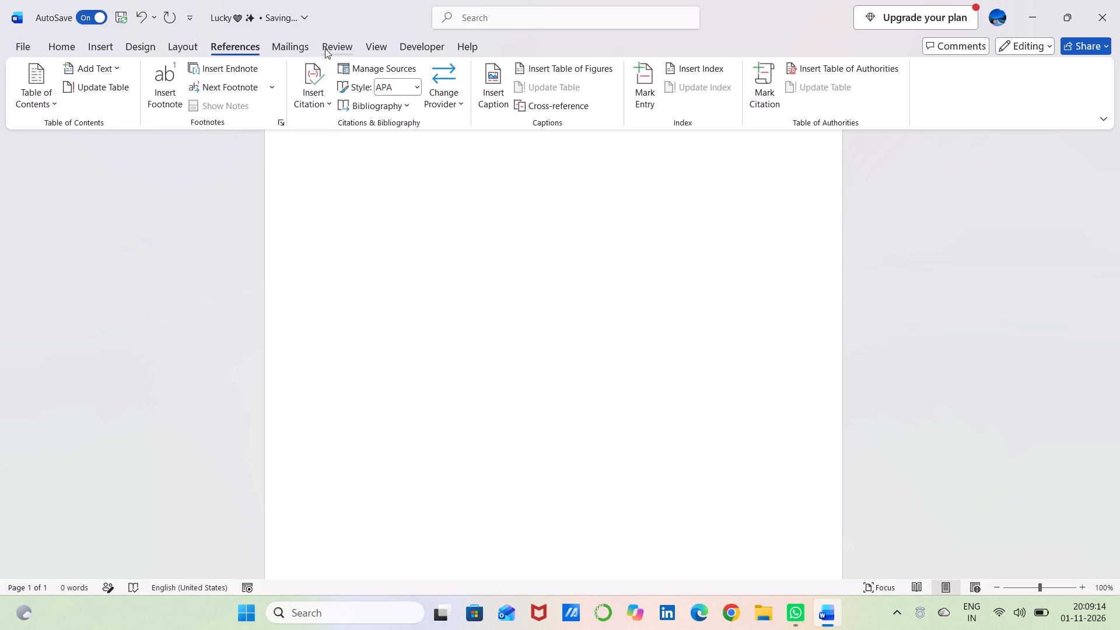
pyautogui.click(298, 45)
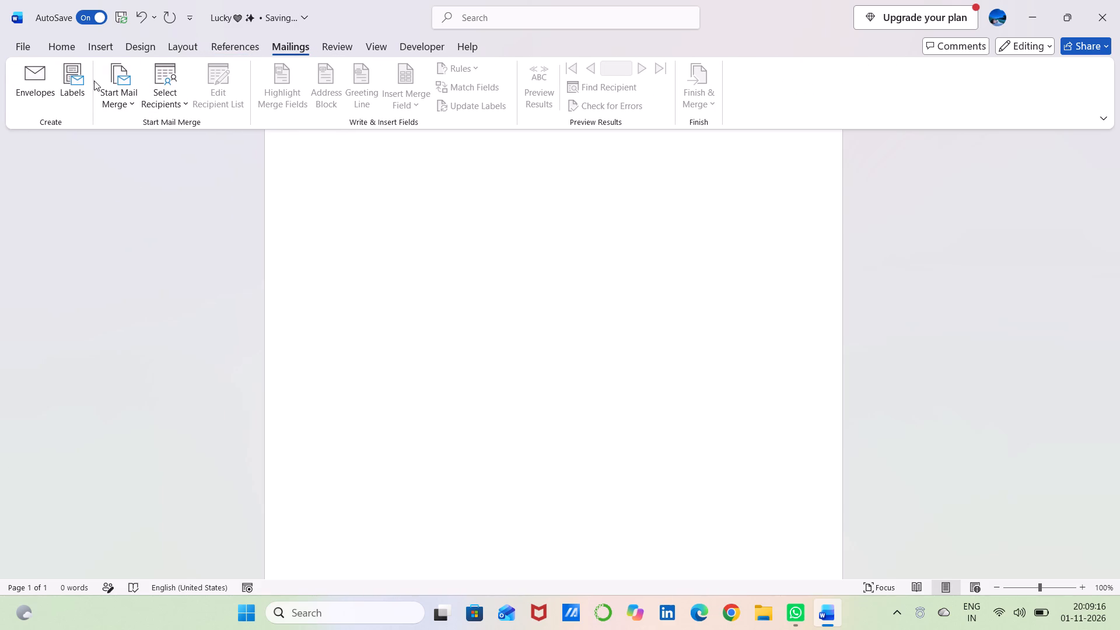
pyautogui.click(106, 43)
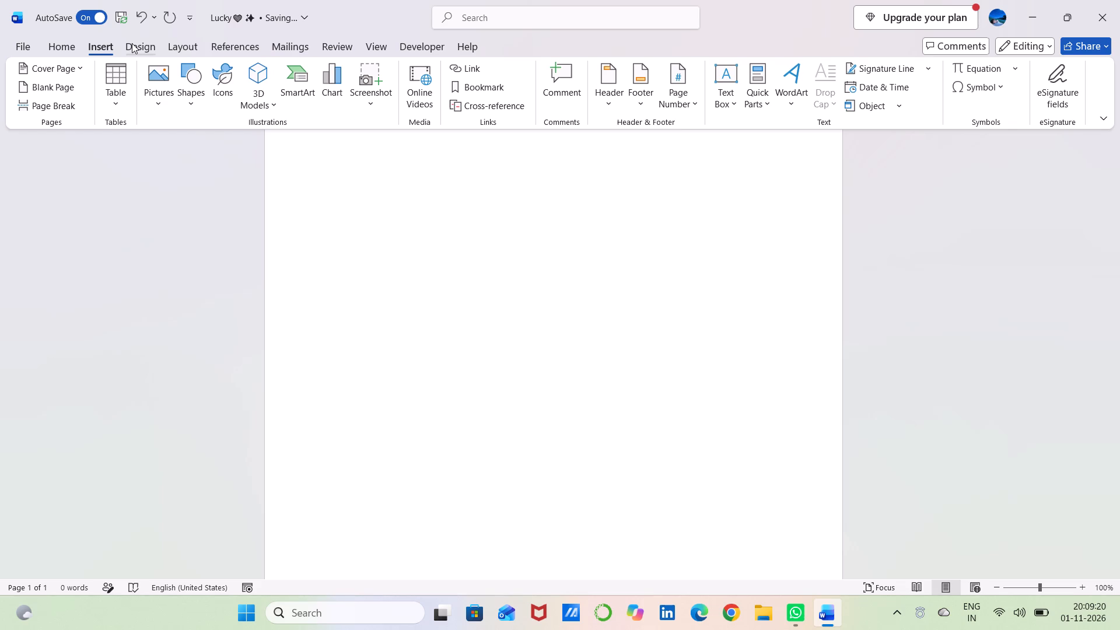
# Add a Box page border to the whole document.
pyautogui.click(132, 43)
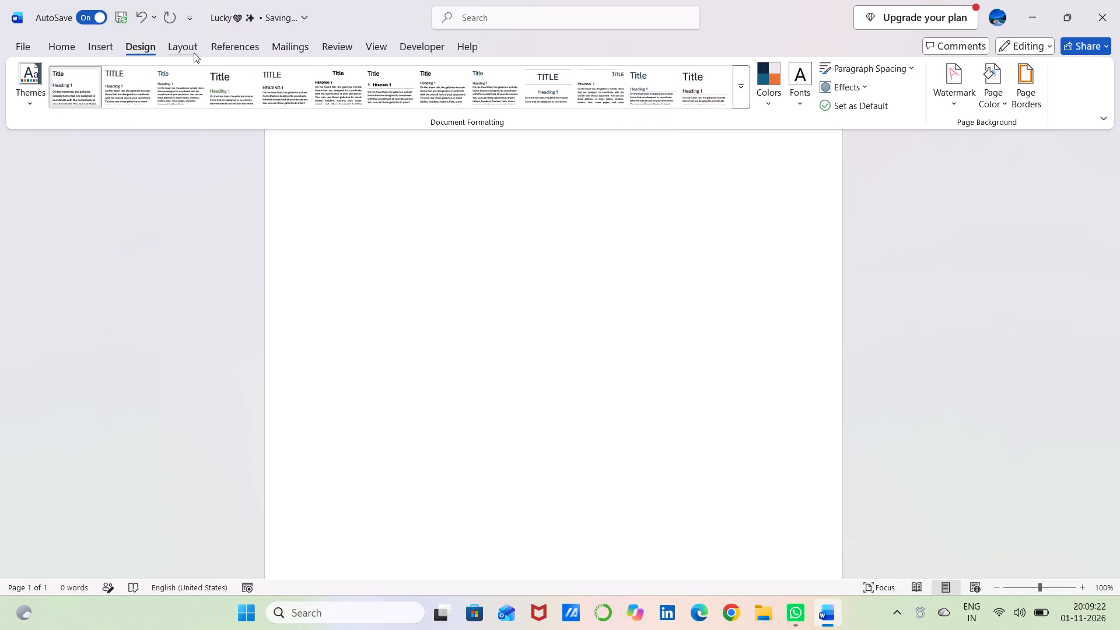
pyautogui.click(1034, 86)
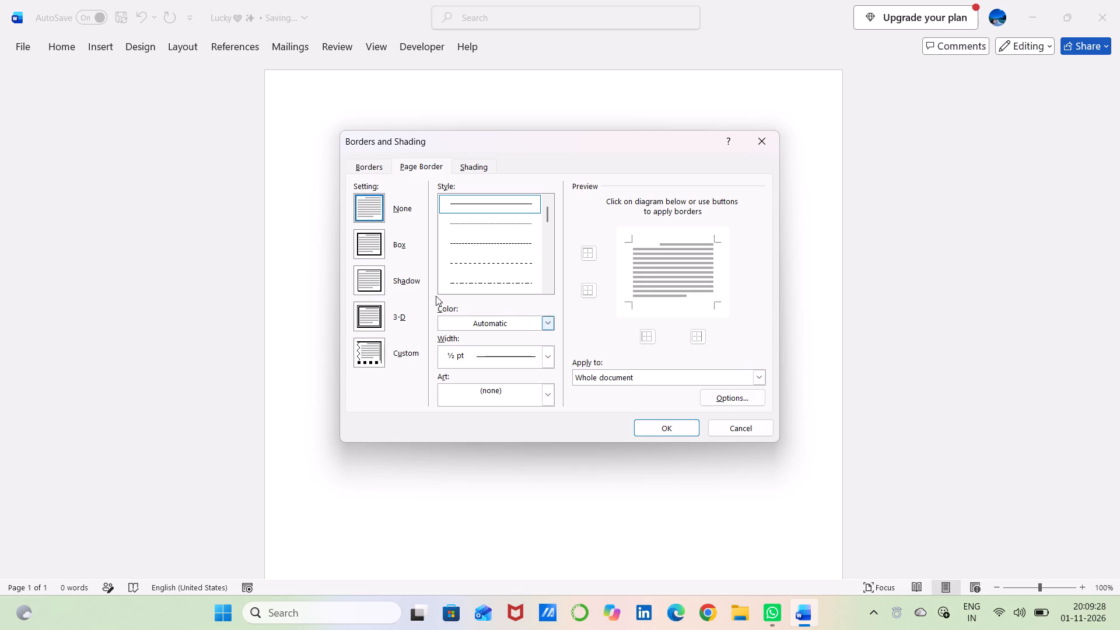
pyautogui.click(369, 247)
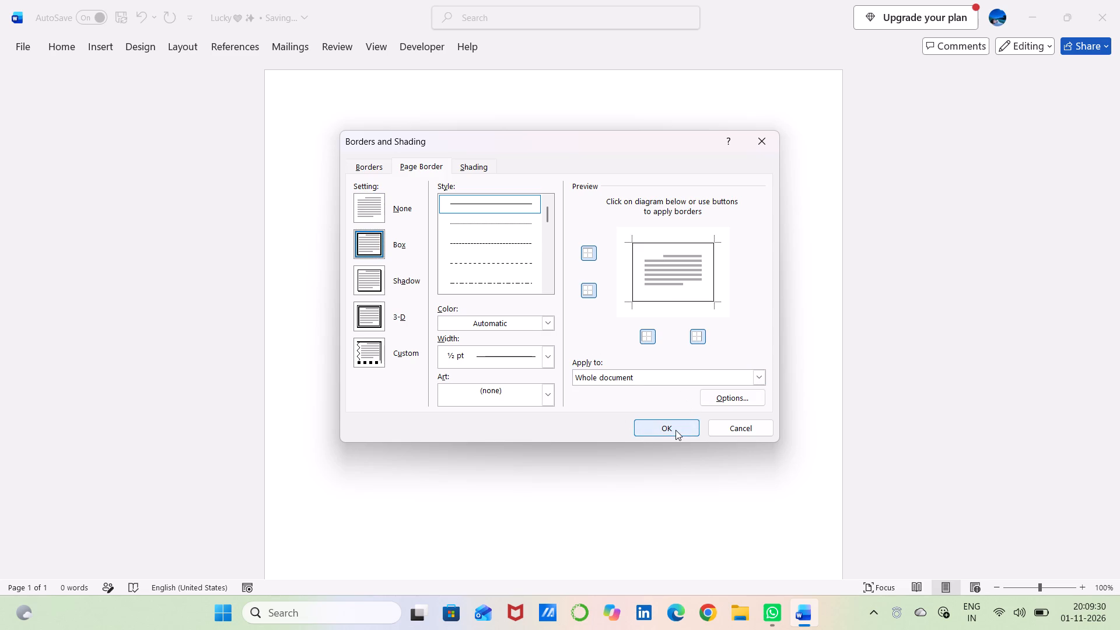
# Apply the configured Box page border to the whole document.
pyautogui.click(675, 430)
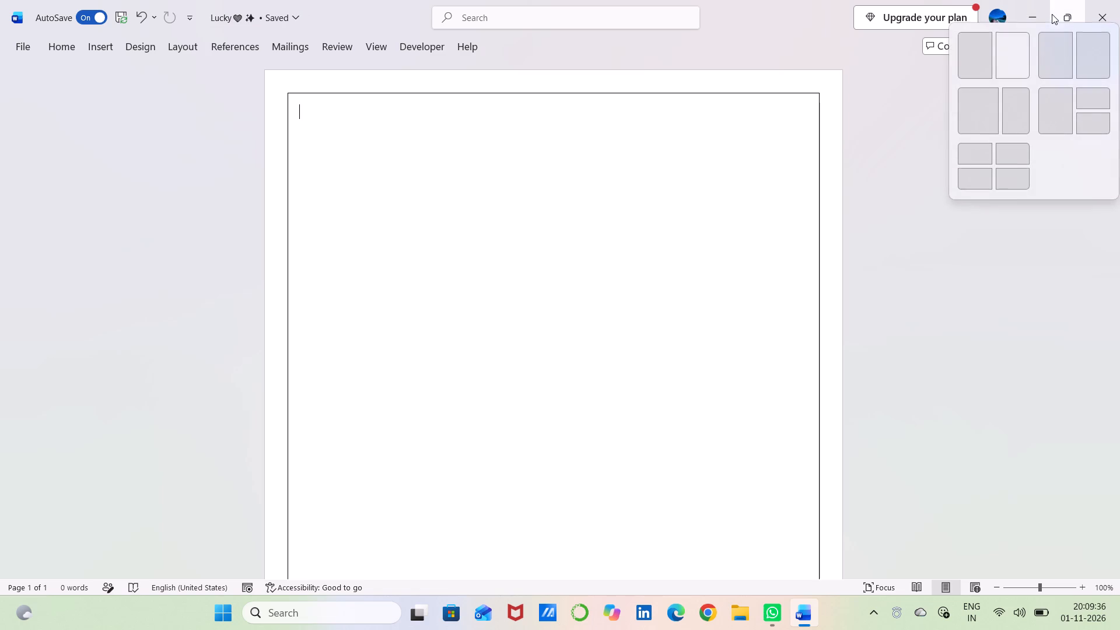
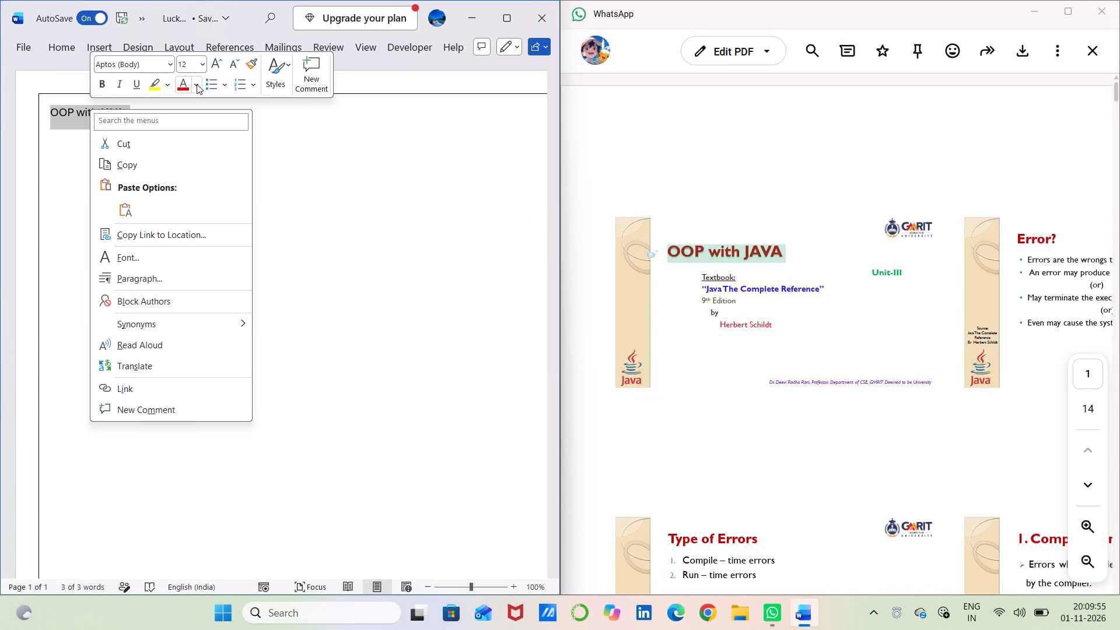
pyautogui.click(193, 85)
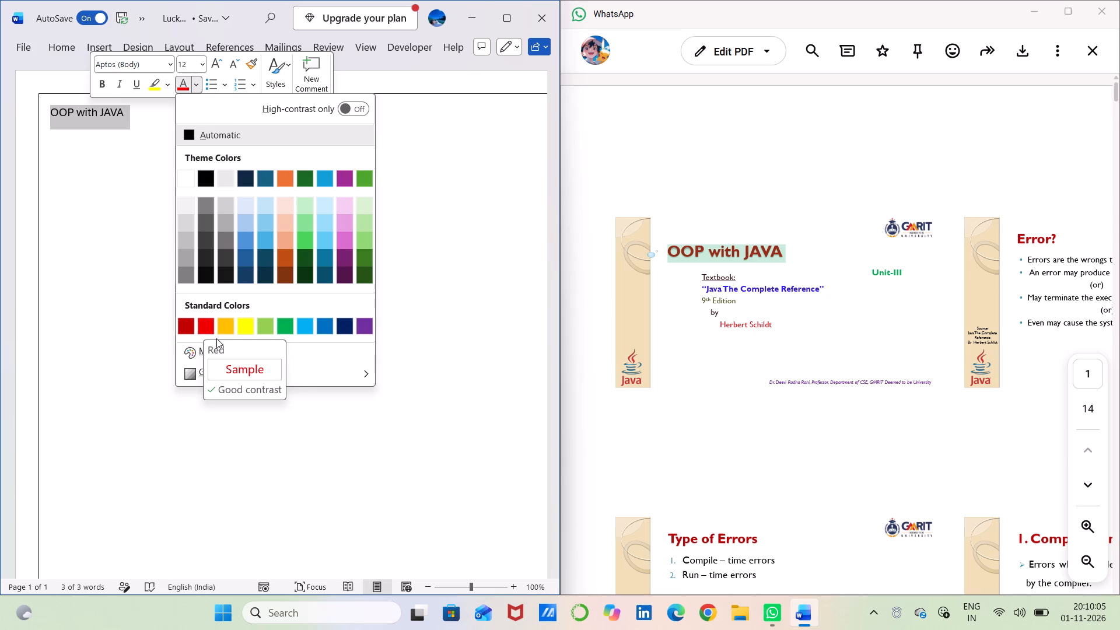
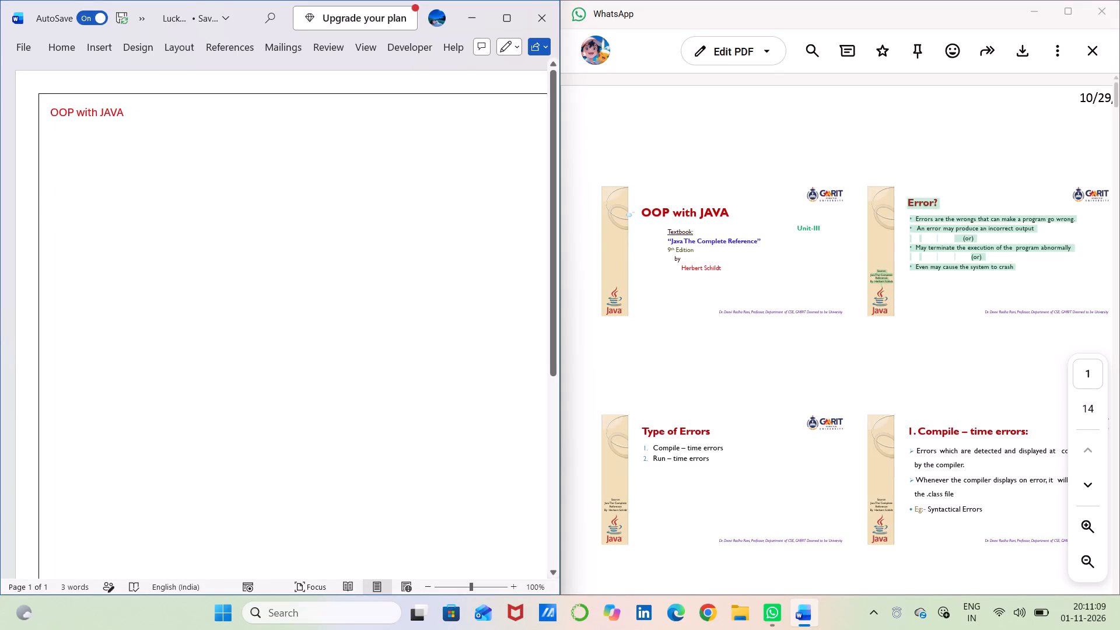
# Paste the copied Error? slide text below the OOP with JAVA heading.
pyautogui.hotkey('ctrl', 'v')
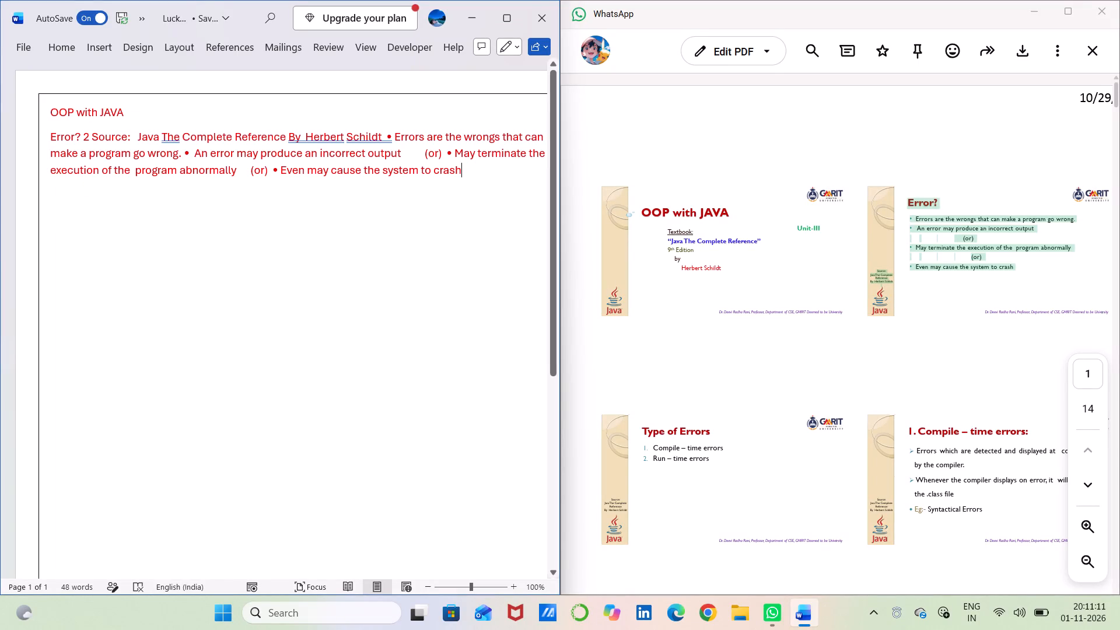
# Select the OOP with JAVA heading line and bring up its text formatting options.
pyautogui.moveTo(51, 110); pyautogui.dragTo(129, 111)
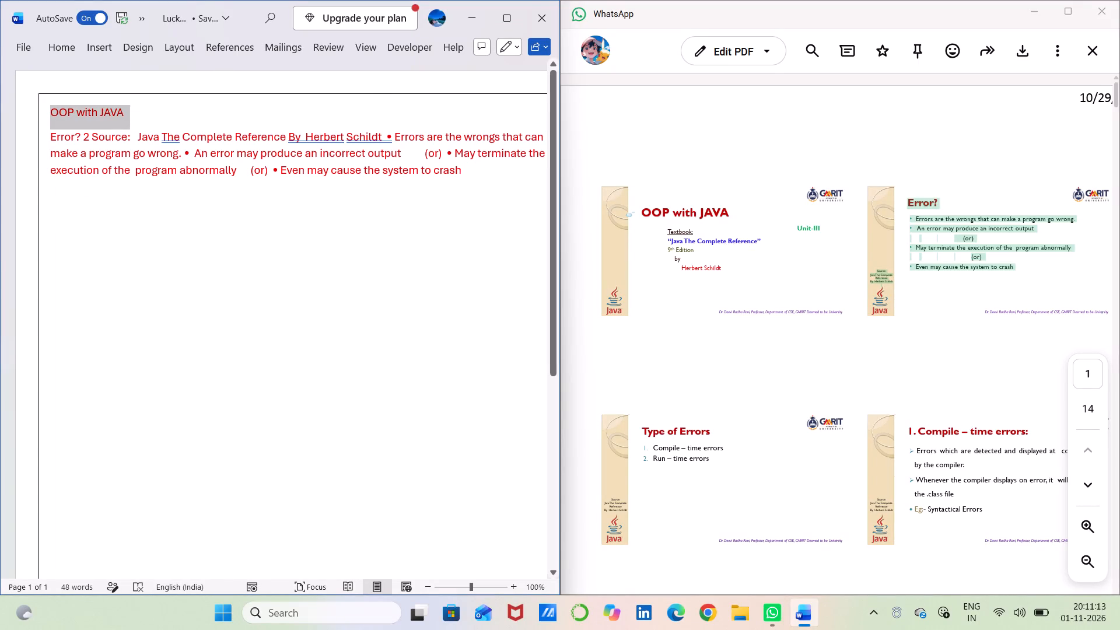
pyautogui.moveTo(129, 111); pyautogui.dragTo(131, 111)
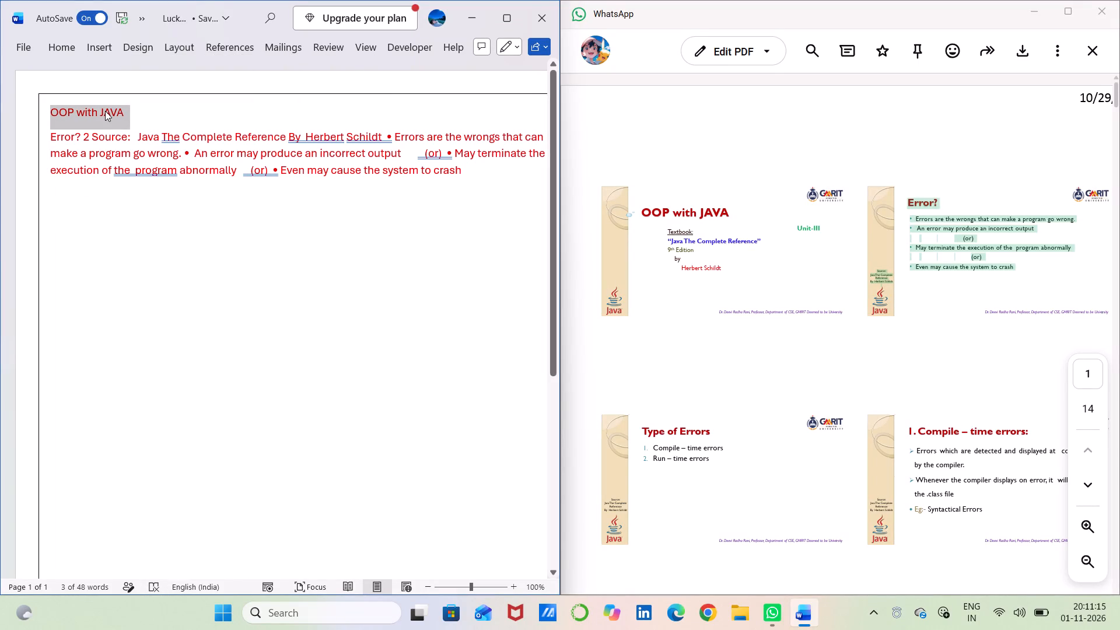
pyautogui.rightClick(105, 111)
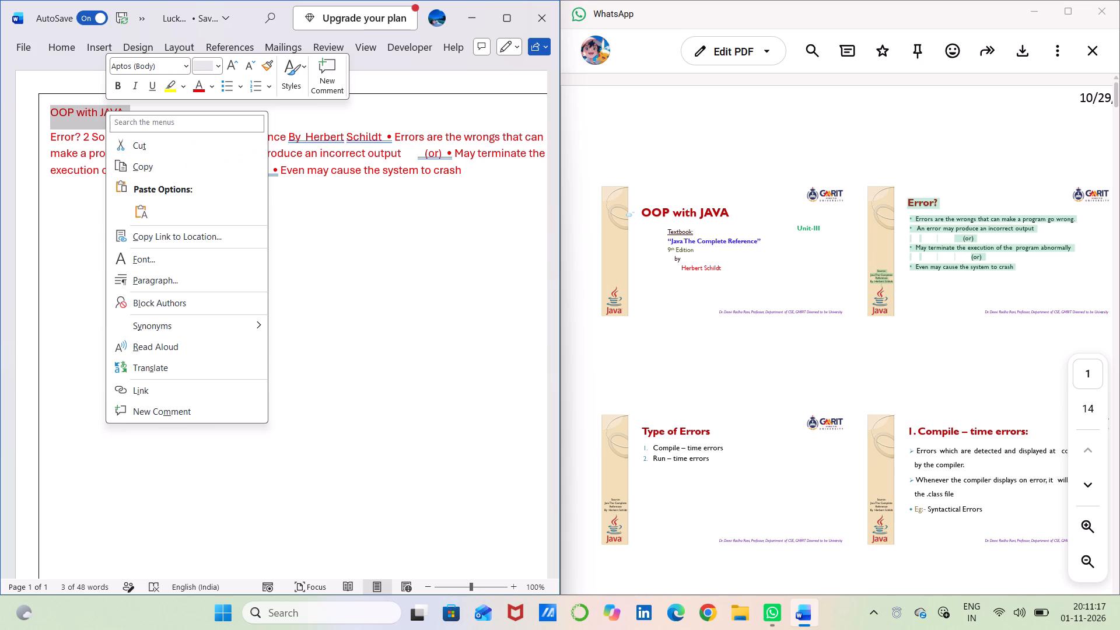
# Set the "OOP with JAVA" heading to font size 18 and underline it.
pyautogui.click(217, 71)
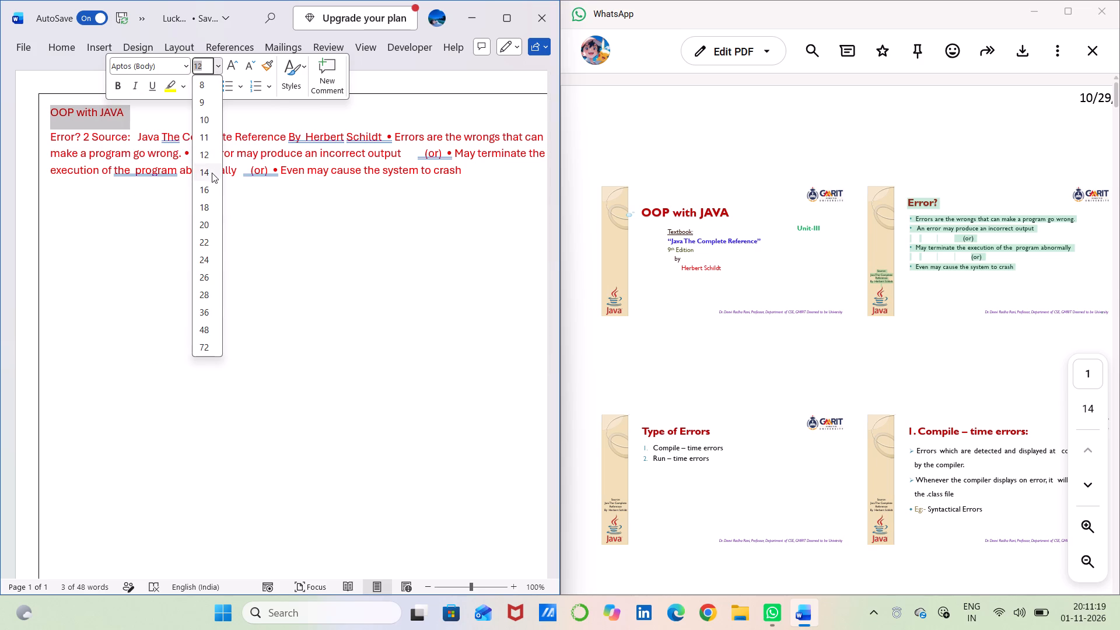
pyautogui.click(209, 174)
pyautogui.click(218, 64)
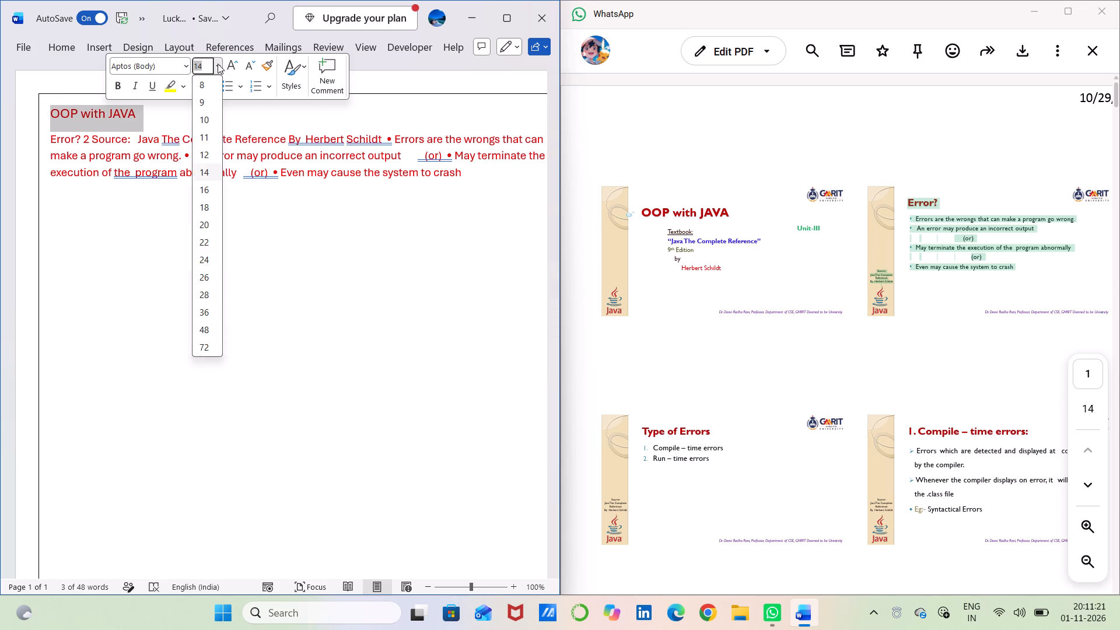
pyautogui.click(204, 208)
pyautogui.click(149, 88)
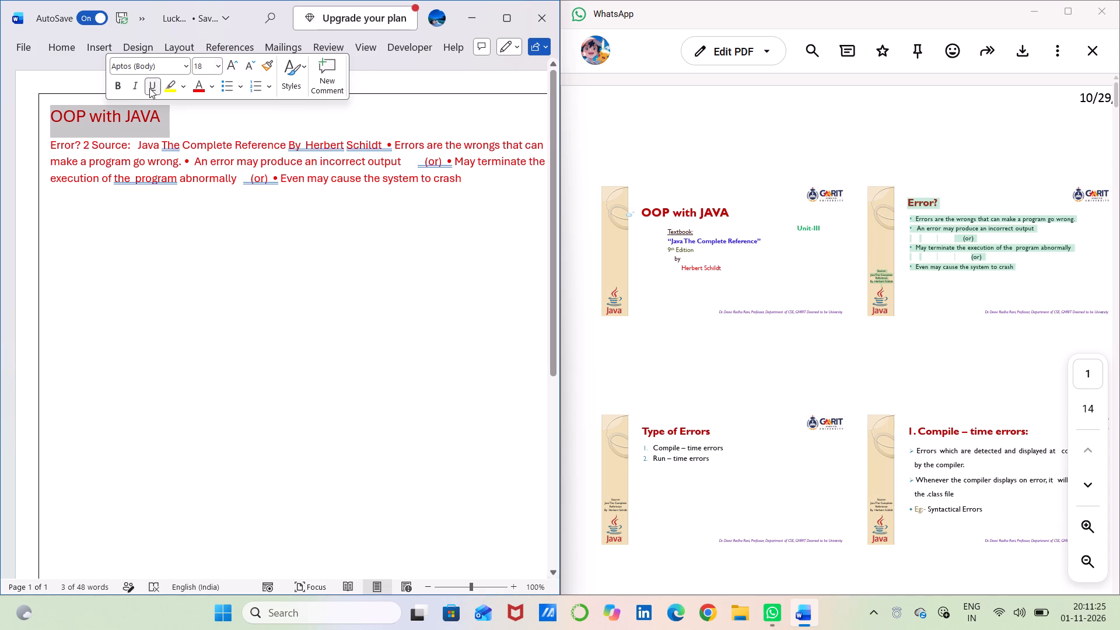
pyautogui.click(195, 129)
# Break the paragraph after "Error? 2 Source:" so the textbook reference starts on a new line.
pyautogui.click(128, 143)
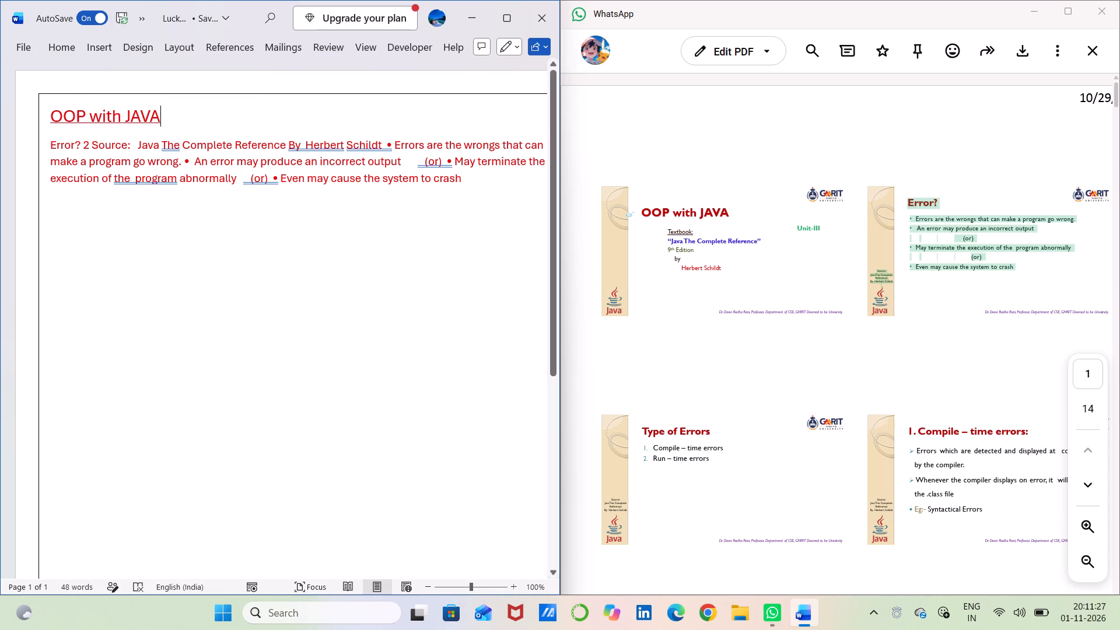
pyautogui.click(139, 145)
pyautogui.press('Return')
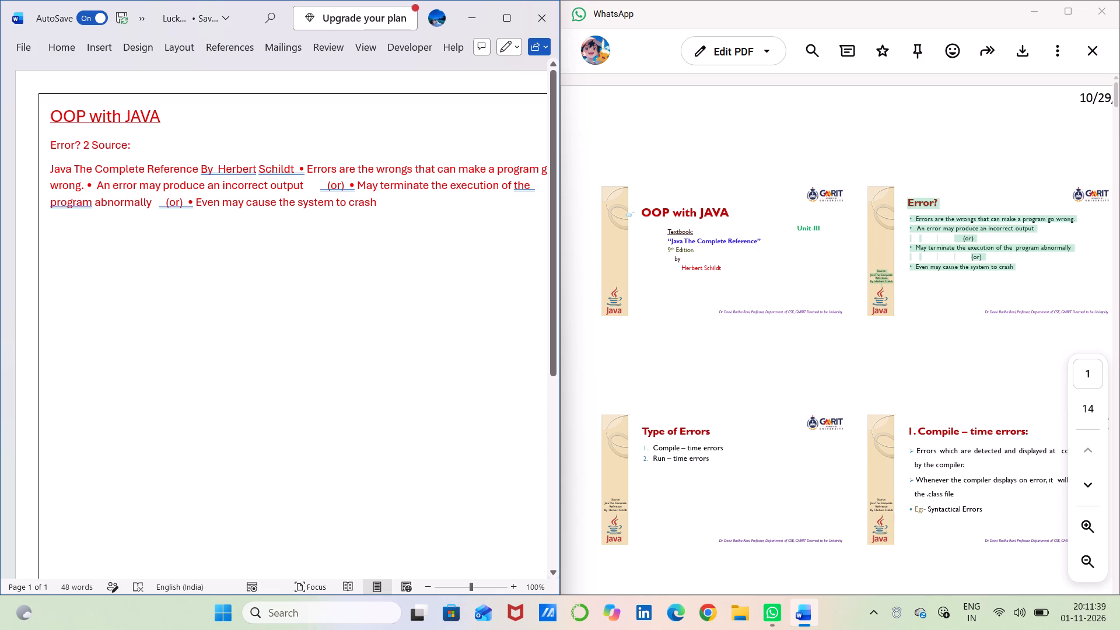
# Delete the textbook title and author text preceding the first bullet, "Errors are the wrongs that can make a program go wrong.".
pyautogui.click(300, 166)
pyautogui.press('BackSpace')
pyautogui.press('BackSpace')
pyautogui.press('BackSpace')
pyautogui.press('BackSpace')
pyautogui.press('BackSpace')
pyautogui.press('BackSpace')
pyautogui.press('BackSpace')
pyautogui.press('BackSpace')
pyautogui.press('BackSpace')
pyautogui.press('BackSpace')
pyautogui.press('BackSpace')
pyautogui.press('BackSpace')
pyautogui.press('BackSpace')
pyautogui.press('BackSpace')
pyautogui.press('BackSpace')
pyautogui.press('BackSpace')
pyautogui.press('BackSpace')
pyautogui.press('BackSpace')
pyautogui.press('BackSpace')
pyautogui.press('BackSpace')
pyautogui.press('BackSpace')
pyautogui.press('BackSpace')
pyautogui.press('BackSpace')
pyautogui.press('BackSpace')
pyautogui.press('BackSpace')
pyautogui.press('BackSpace')
pyautogui.press('BackSpace')
pyautogui.press('BackSpace')
pyautogui.press('BackSpace')
pyautogui.press('BackSpace')
pyautogui.press('BackSpace')
pyautogui.press('BackSpace')
pyautogui.press('BackSpace')
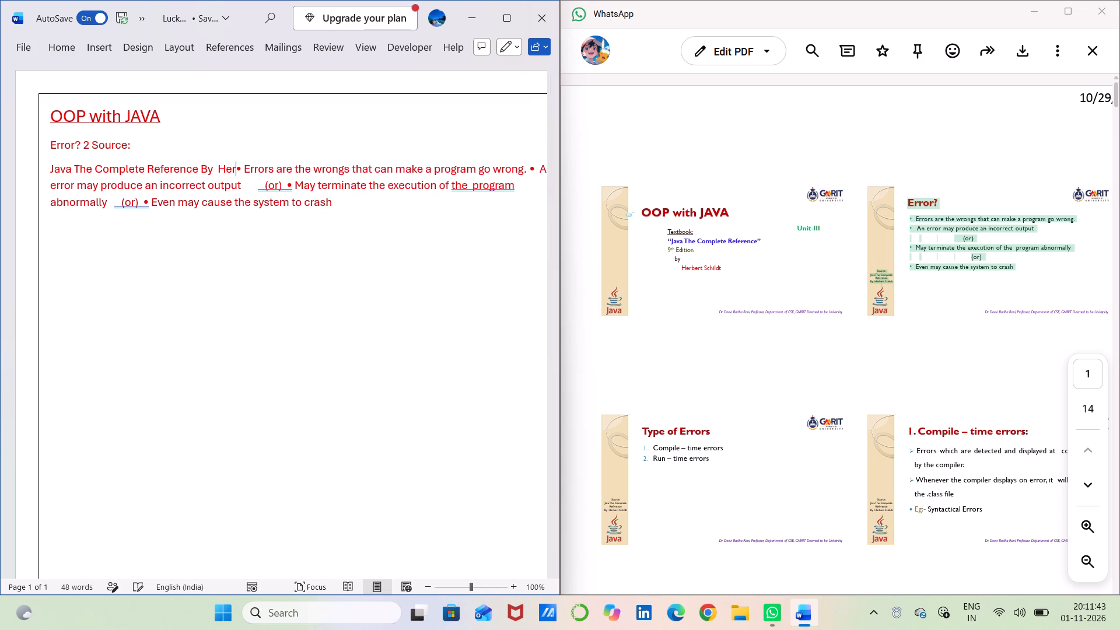
pyautogui.press('BackSpace')
pyautogui.press('BackSpace')
pyautogui.press('BackSpace')
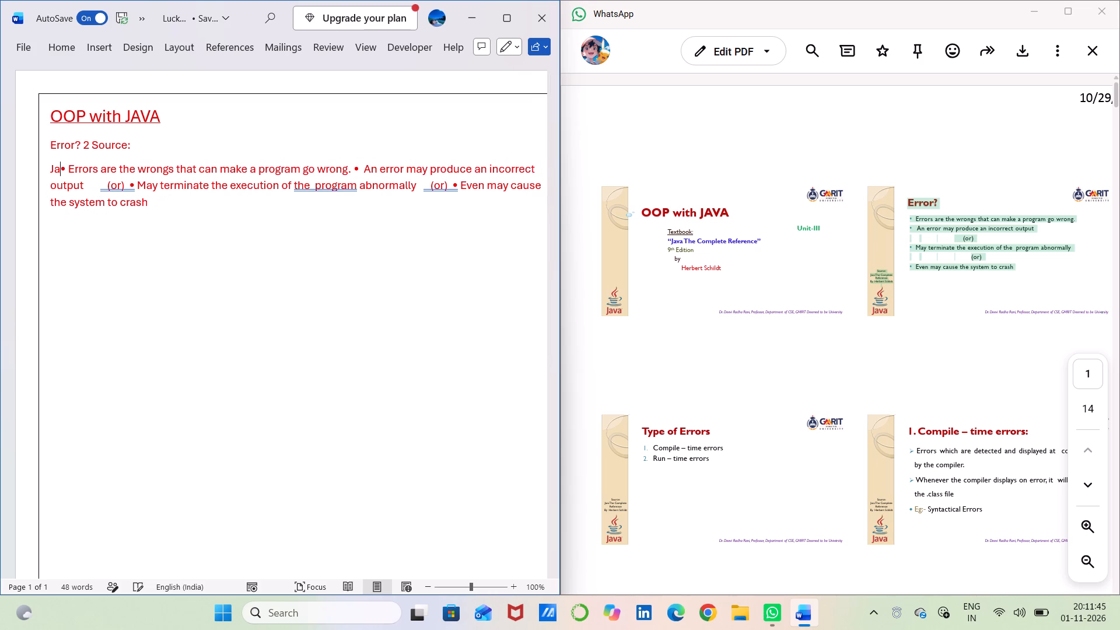
pyautogui.press('BackSpace')
pyautogui.press('BackSpace')
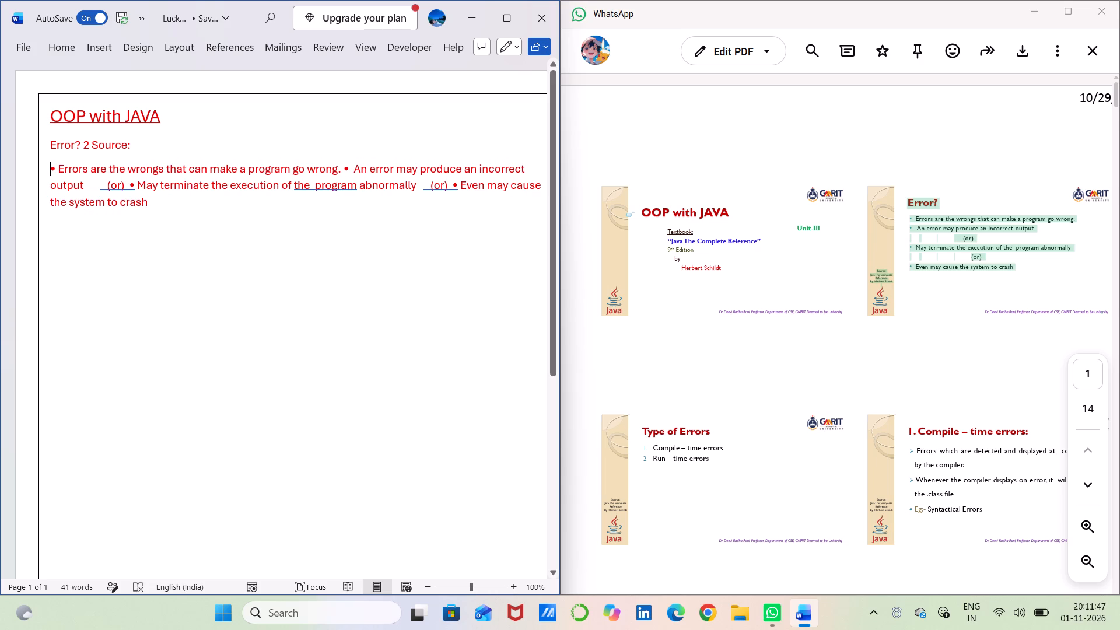
# Delete "2 Source:" from the line under the heading, leaving only "Error?".
pyautogui.click(242, 152)
pyautogui.press('BackSpace')
pyautogui.press('BackSpace')
pyautogui.press('BackSpace')
pyautogui.press('BackSpace')
pyautogui.press('BackSpace')
pyautogui.press('BackSpace')
pyautogui.press('BackSpace')
pyautogui.press('BackSpace')
pyautogui.press('BackSpace')
pyautogui.press('BackSpace')
pyautogui.press('BackSpace')
pyautogui.press('BackSpace')
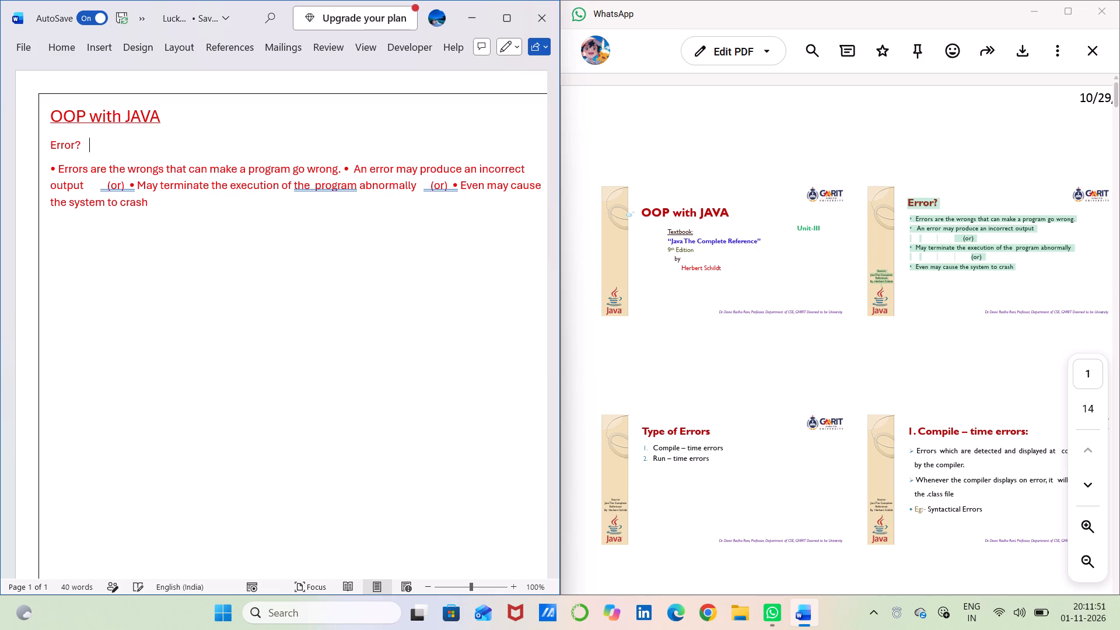
# Set the "Error?" subheading to font size 14.
pyautogui.moveTo(81, 145); pyautogui.dragTo(68, 144)
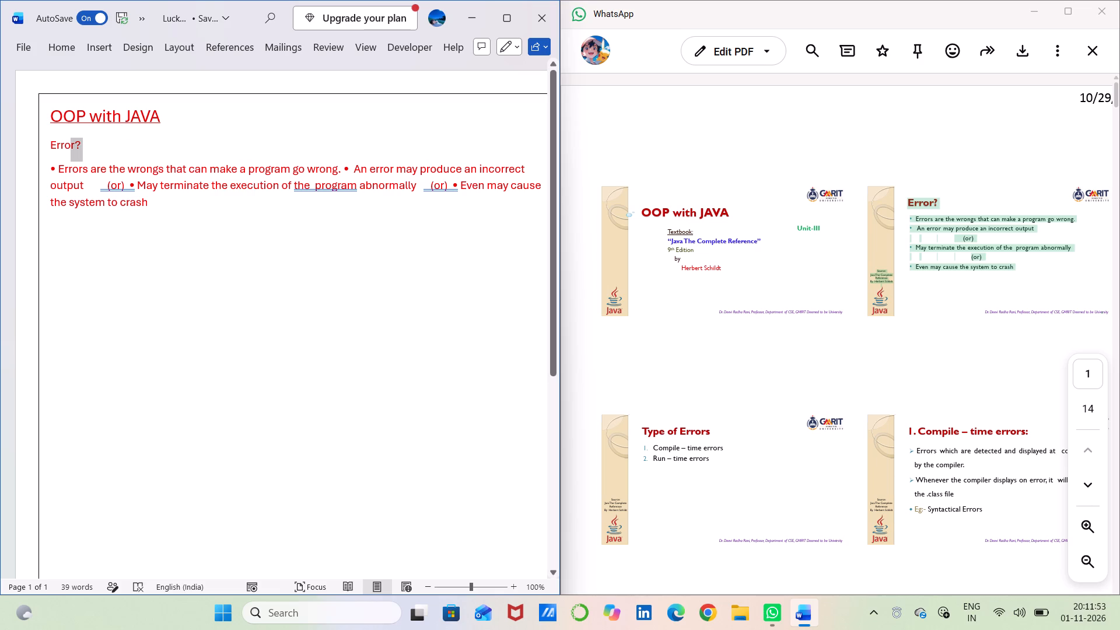
pyautogui.moveTo(68, 144); pyautogui.dragTo(52, 141)
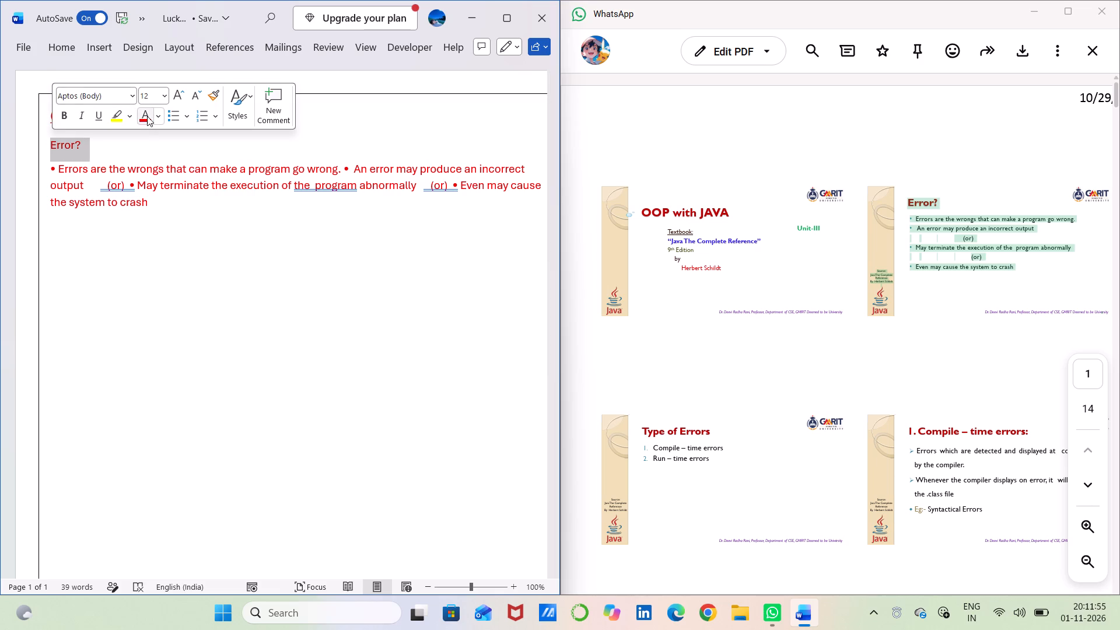
pyautogui.click(165, 98)
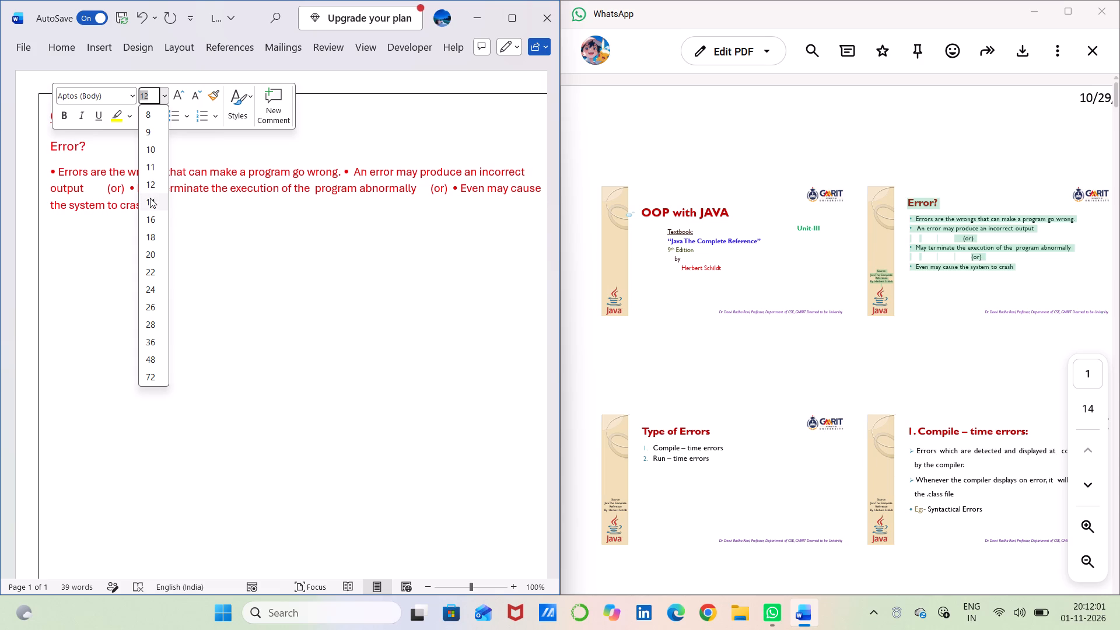
pyautogui.click(149, 199)
pyautogui.click(138, 145)
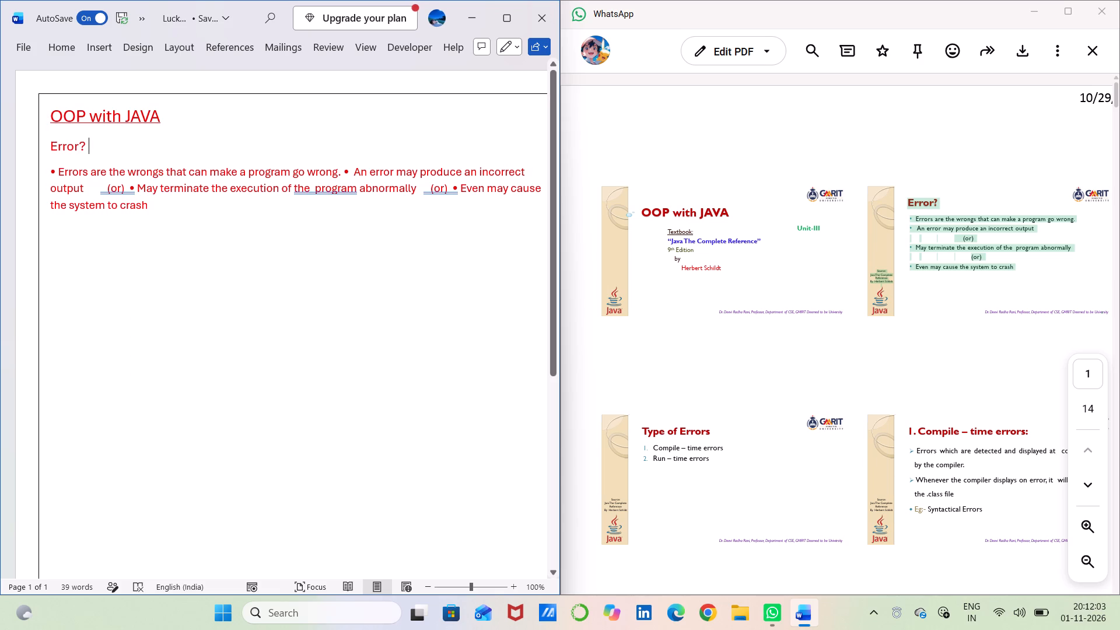
# Split the pasted error text so that each of its four bullet points starts on its own line.
pyautogui.click(344, 173)
pyautogui.press('Return')
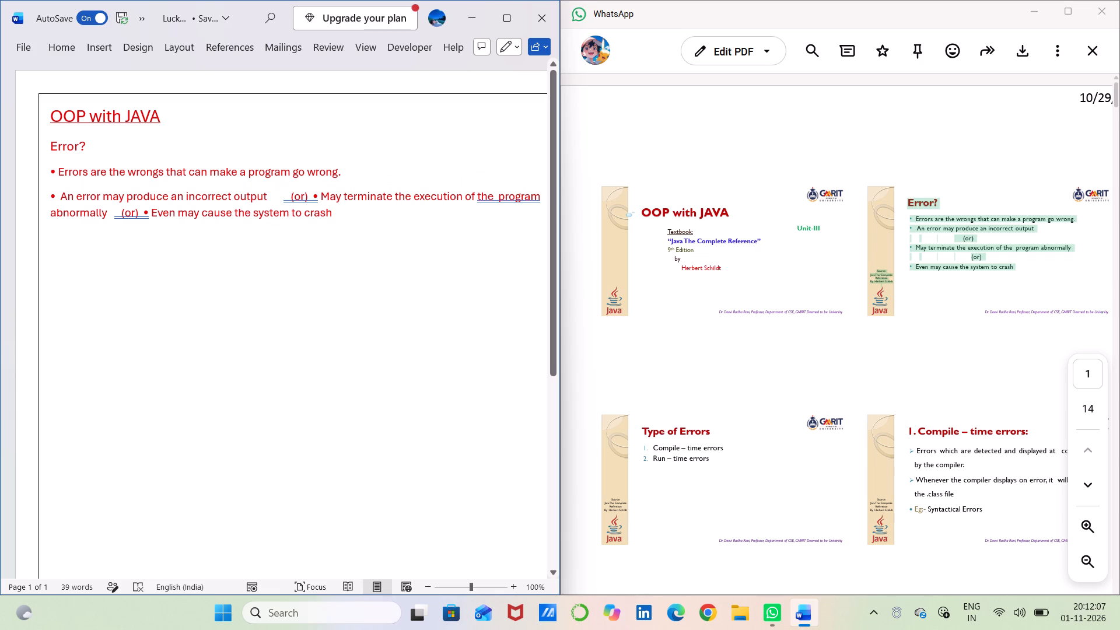
pyautogui.click(316, 197)
pyautogui.press('Left')
pyautogui.press('Return')
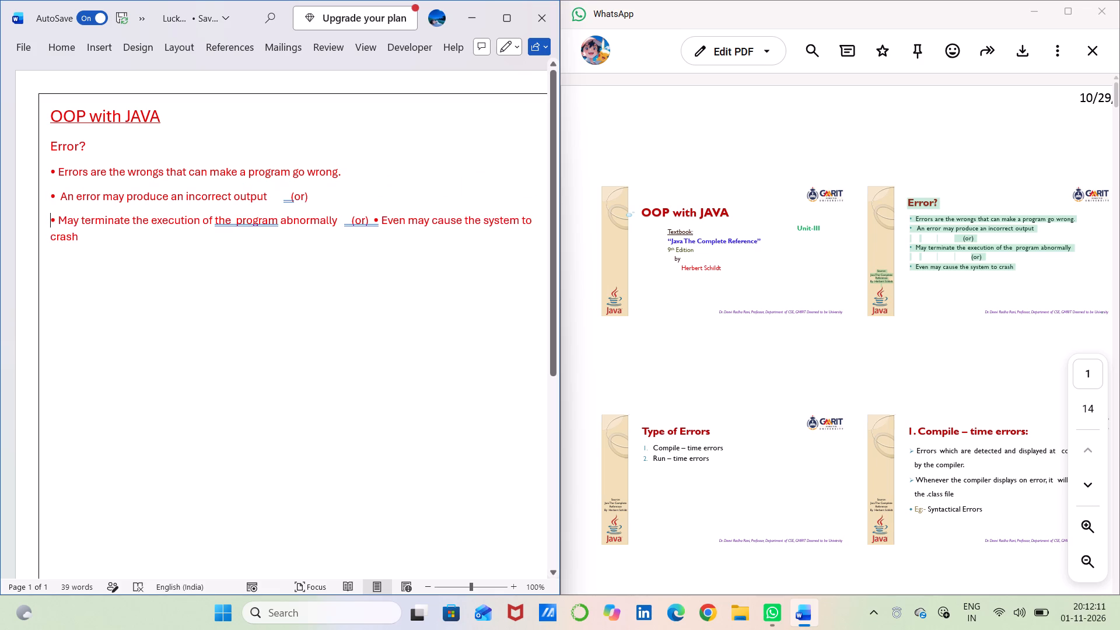
pyautogui.click(351, 220)
pyautogui.press('Right')
pyautogui.press('Right')
pyautogui.press('Right')
pyautogui.press('Right')
pyautogui.press('Return')
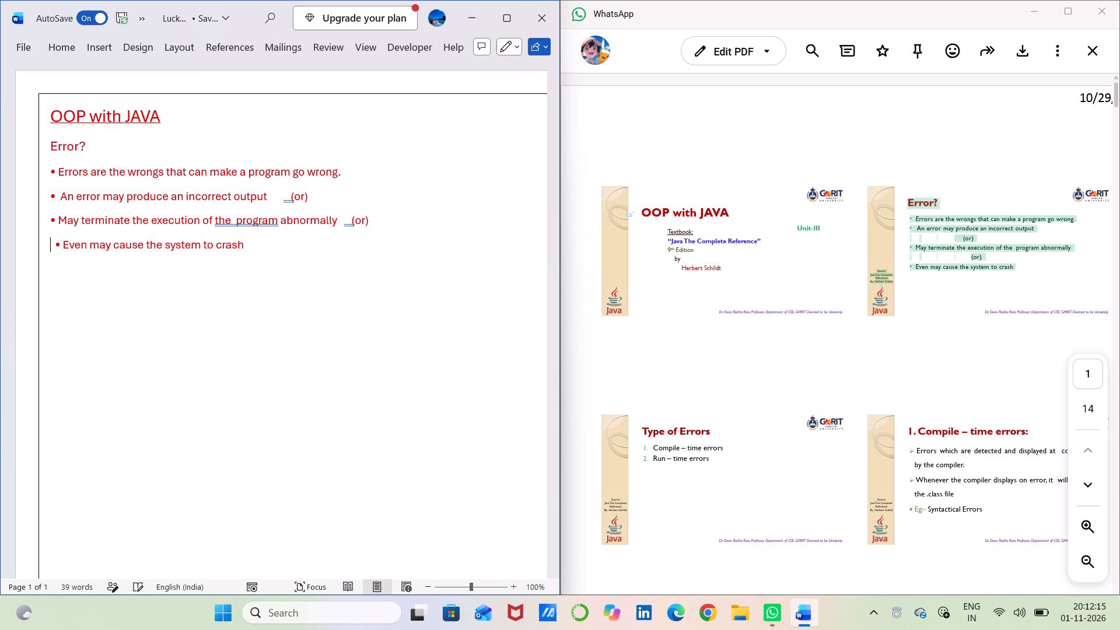
# Remove the extra spaces before "(or)" in the "abnormally" and "incorrect output" bullet lines.
pyautogui.click(352, 222)
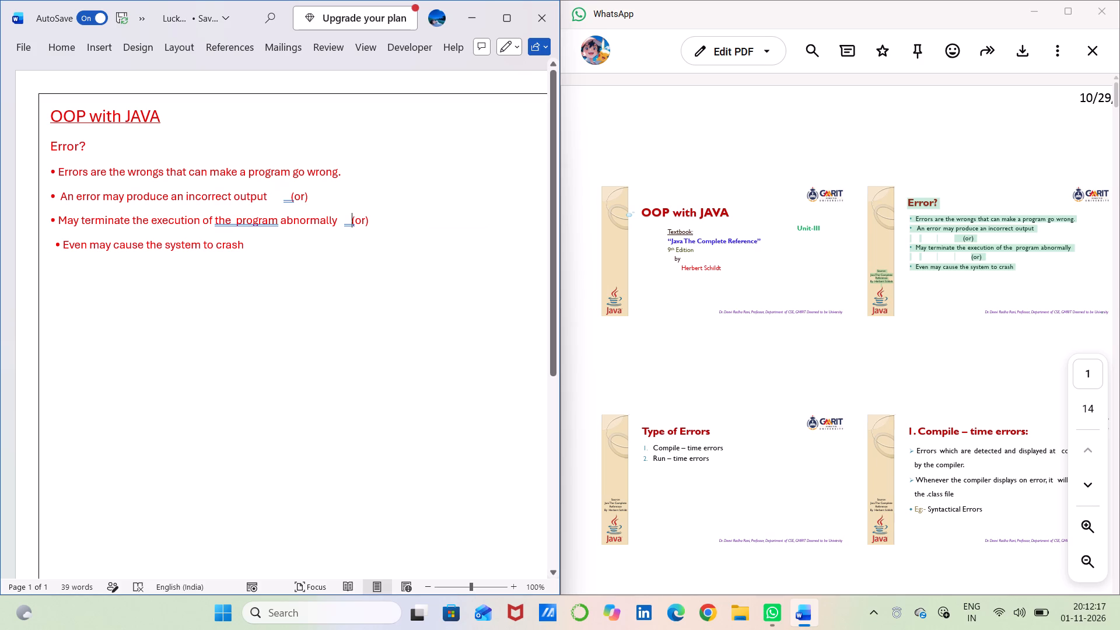
pyautogui.press('BackSpace')
pyautogui.press('BackSpace')
pyautogui.press('BackSpace')
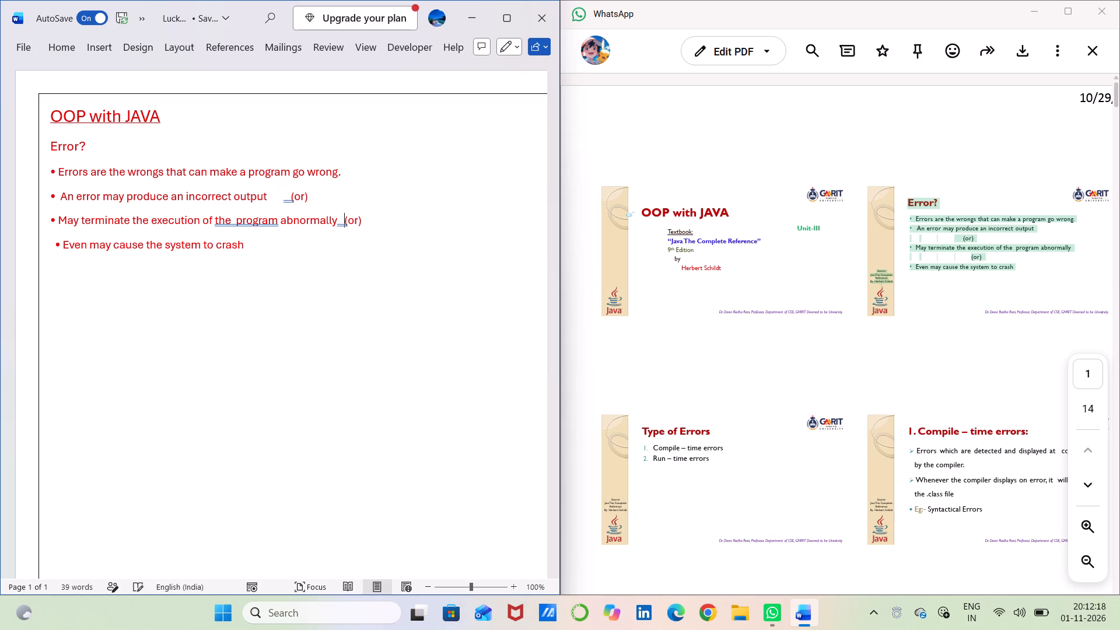
pyautogui.click(292, 200)
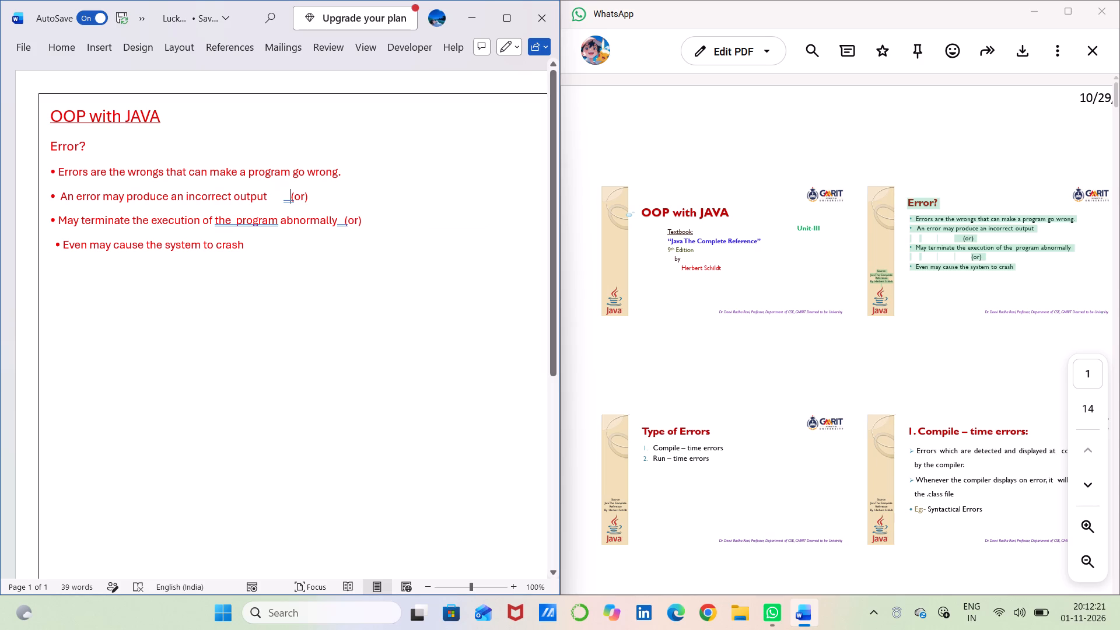
pyautogui.press('BackSpace')
pyautogui.press('BackSpace')
pyautogui.press('BackSpace')
pyautogui.press('BackSpace')
pyautogui.press('BackSpace')
pyautogui.press('BackSpace')
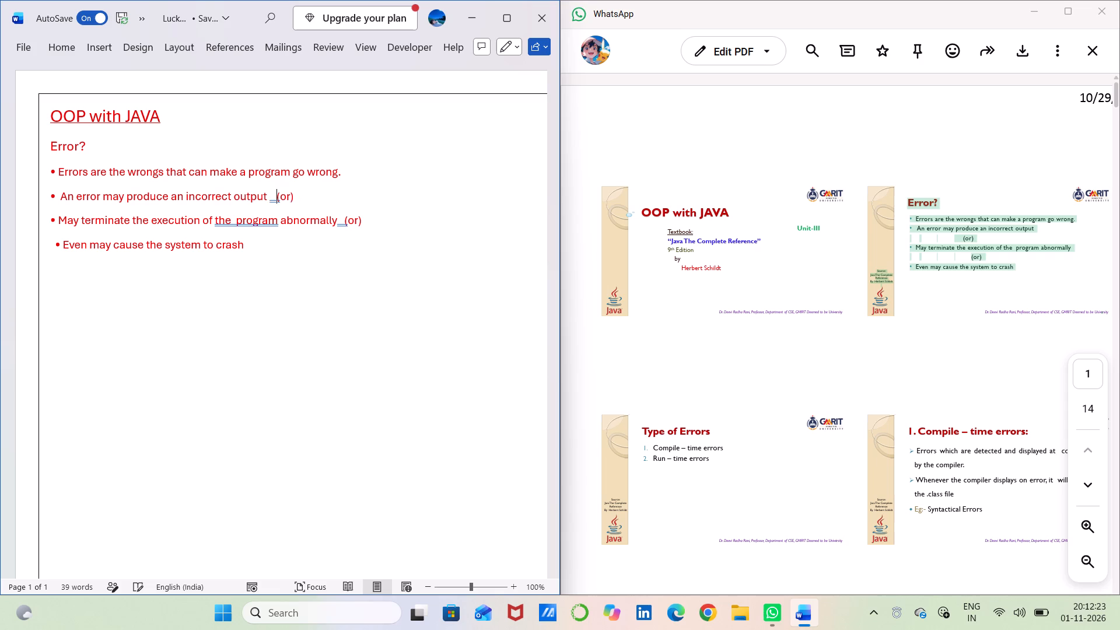
pyautogui.press('BackSpace')
pyautogui.press('BackSpace')
pyautogui.click(313, 297)
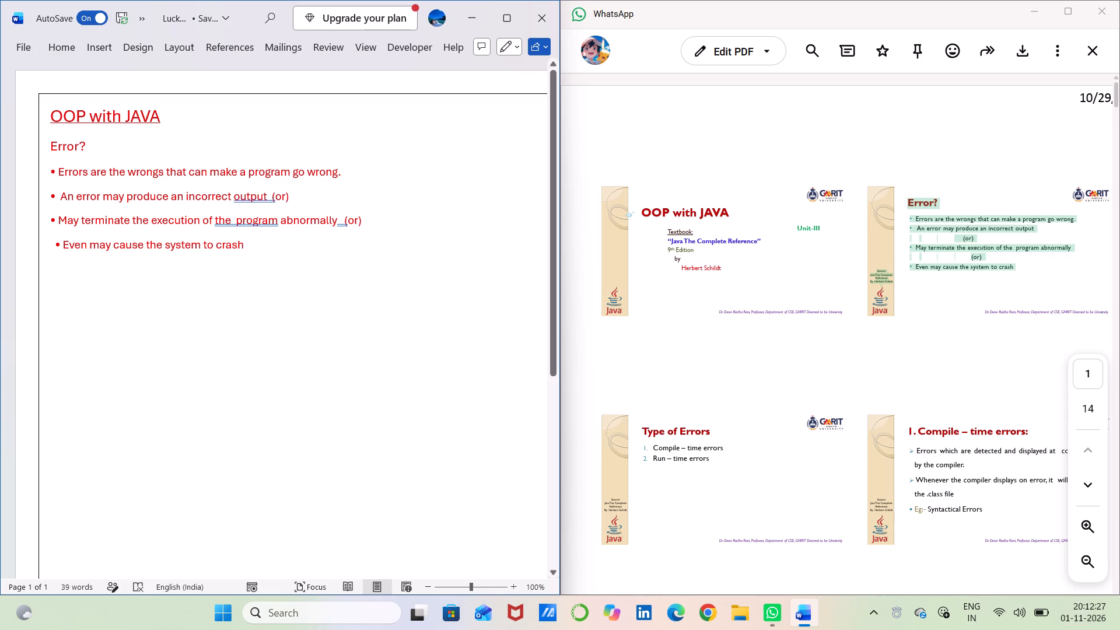
# Change the font colour of the four bullet lines under "Error?" to Automatic.
pyautogui.moveTo(50, 170); pyautogui.dragTo(227, 246)
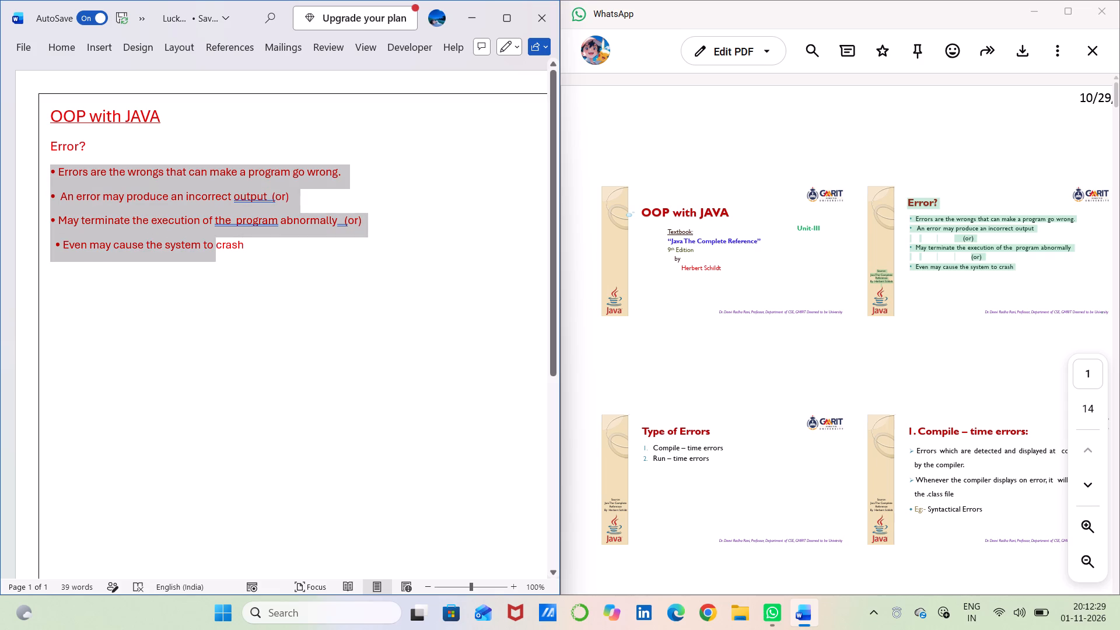
pyautogui.moveTo(227, 246); pyautogui.dragTo(258, 243)
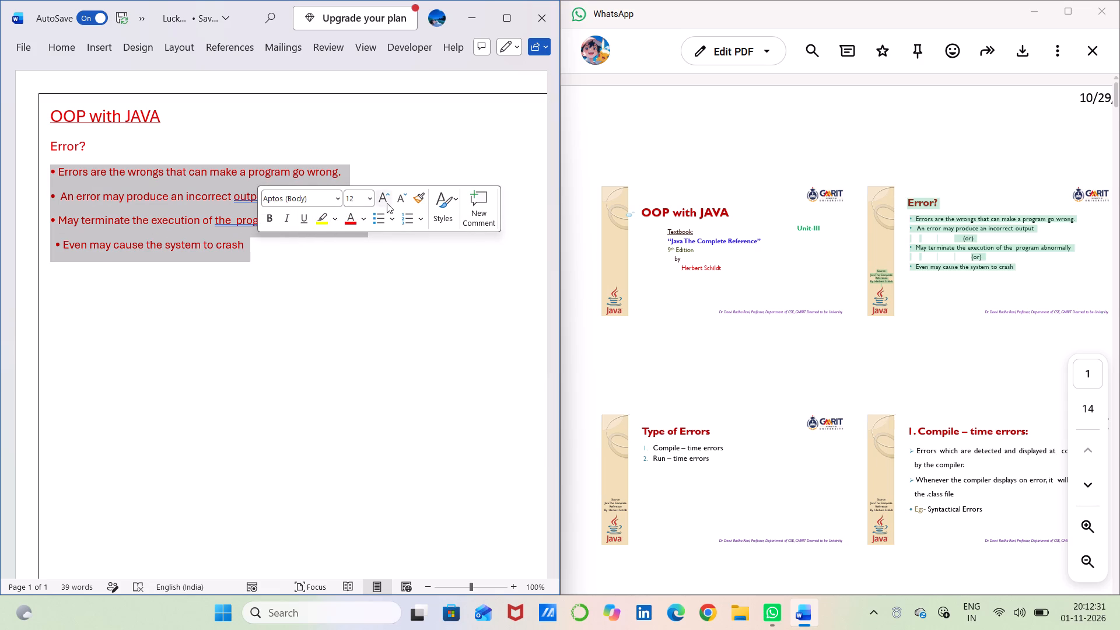
pyautogui.click(350, 223)
pyautogui.click(360, 223)
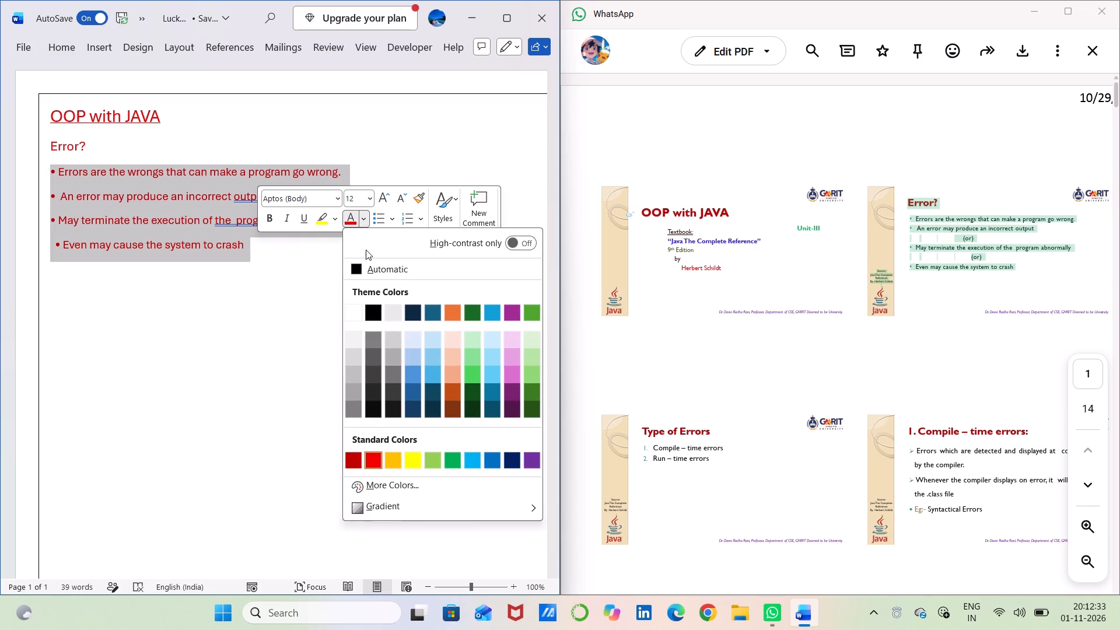
pyautogui.click(354, 269)
pyautogui.click(251, 311)
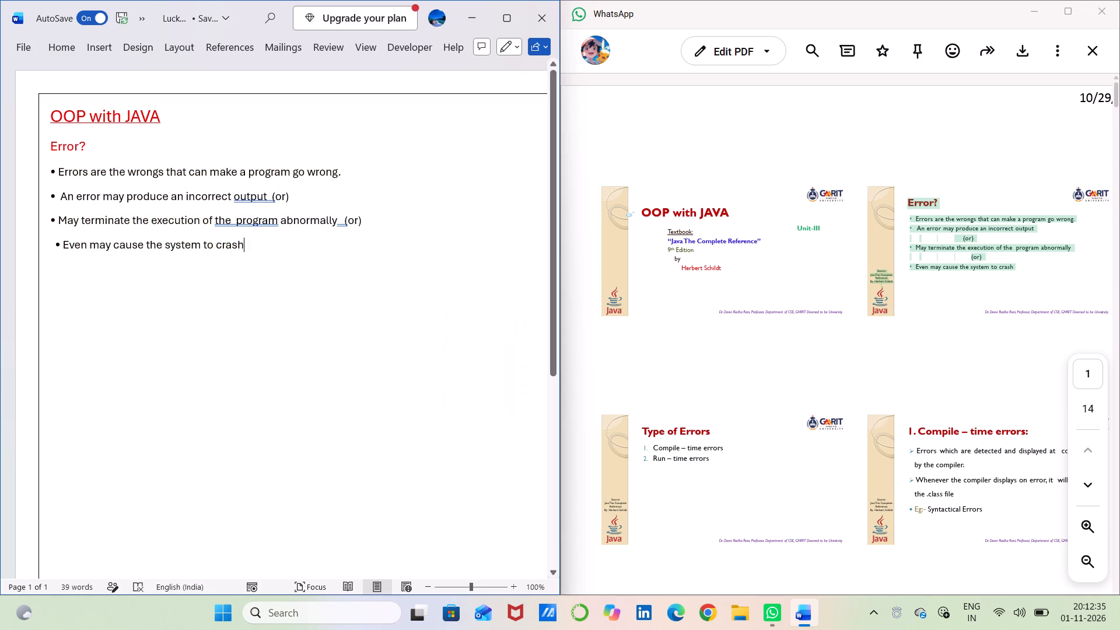
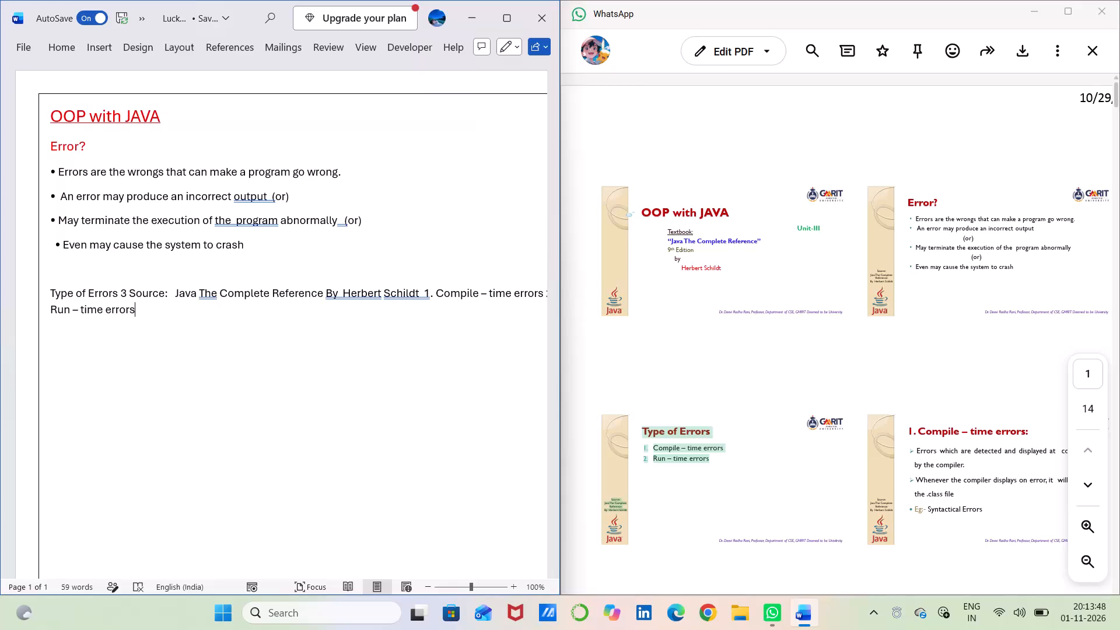
# Delete the slide number and source citation from the pasted text, and put "Type of Errors" and its two numbered items on separate lines.
pyautogui.moveTo(176, 294); pyautogui.dragTo(146, 285)
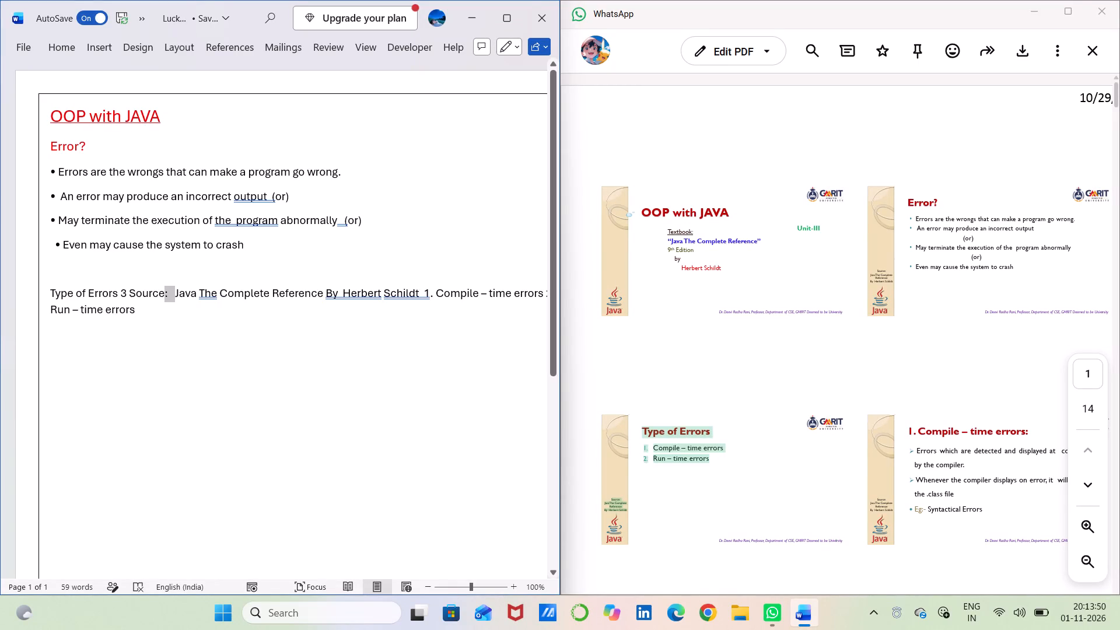
pyautogui.moveTo(146, 285); pyautogui.dragTo(122, 297)
pyautogui.hotkey('ctrl', 'x')
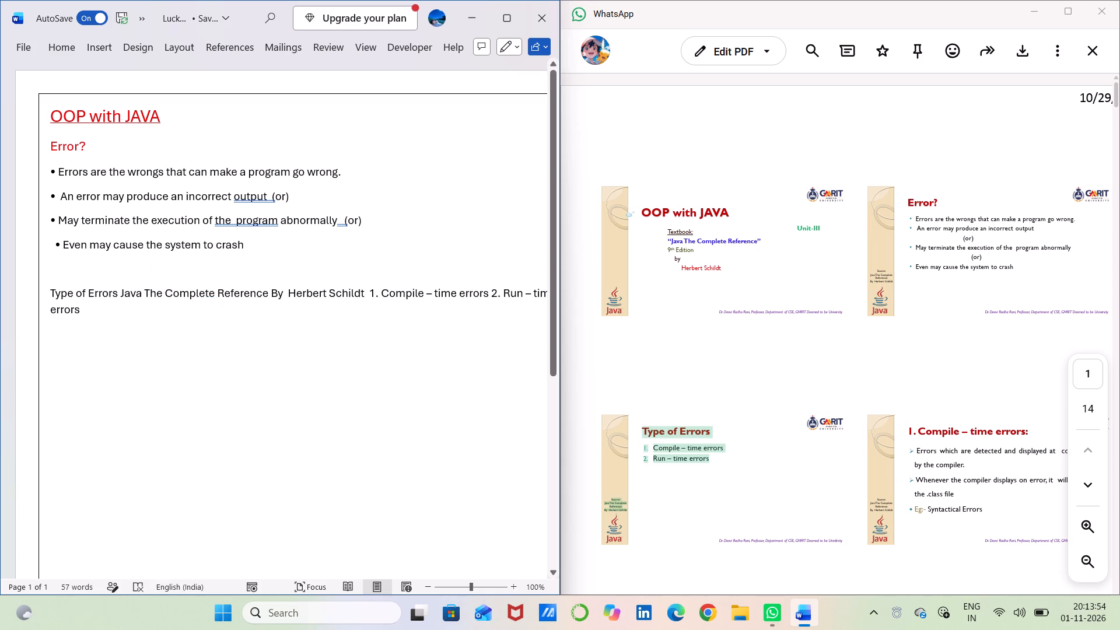
pyautogui.press('Return')
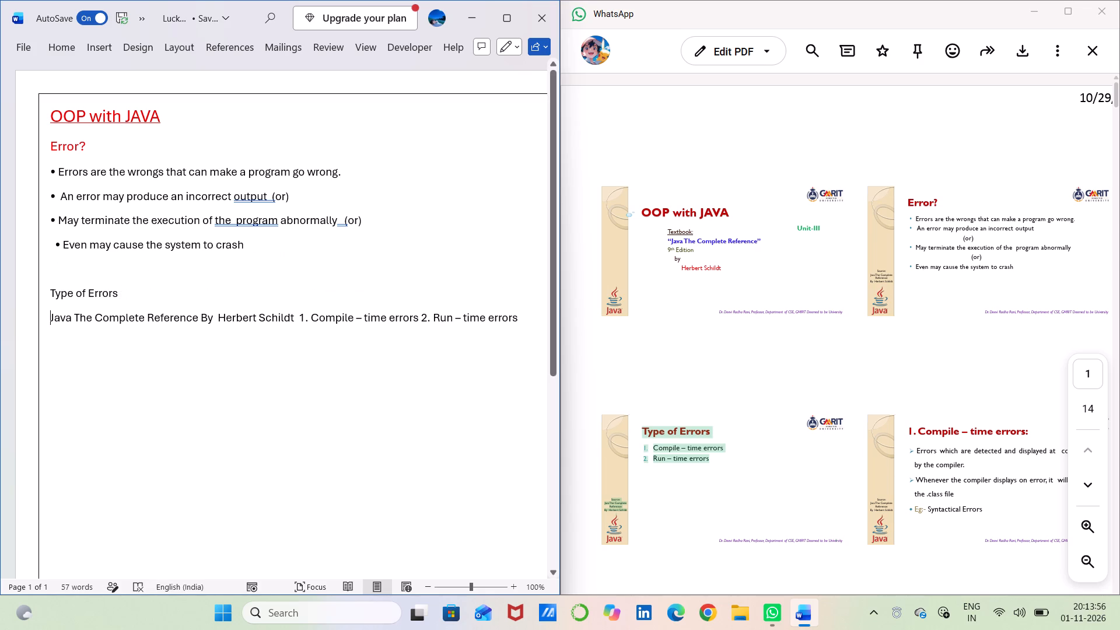
pyautogui.moveTo(297, 317); pyautogui.dragTo(31, 316)
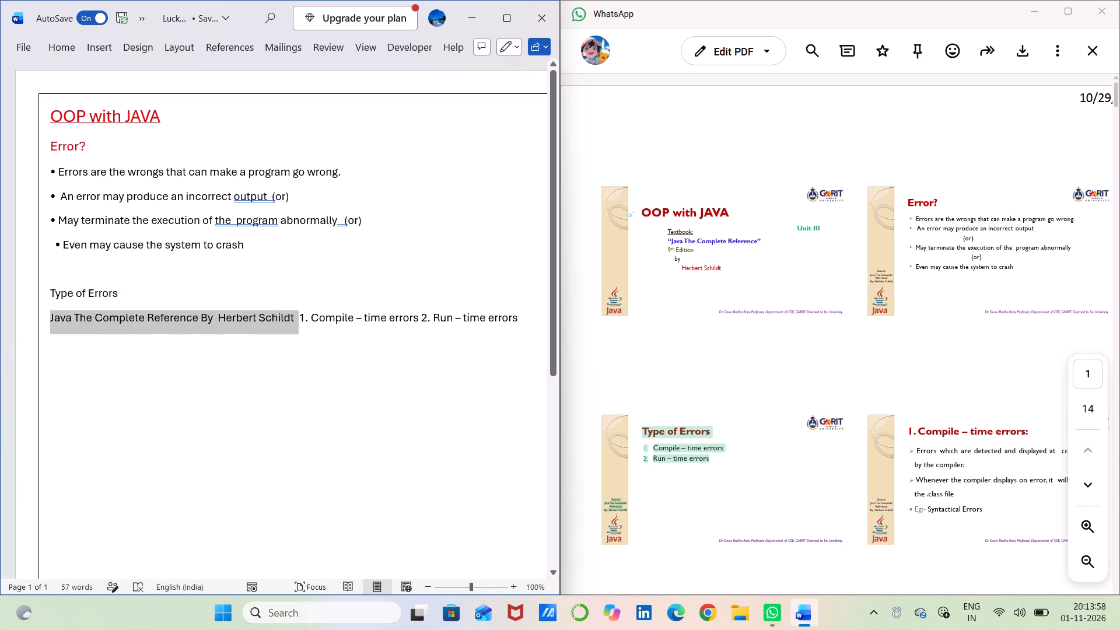
pyautogui.moveTo(31, 316); pyautogui.dragTo(17, 316)
pyautogui.hotkey('ctrl', 'x')
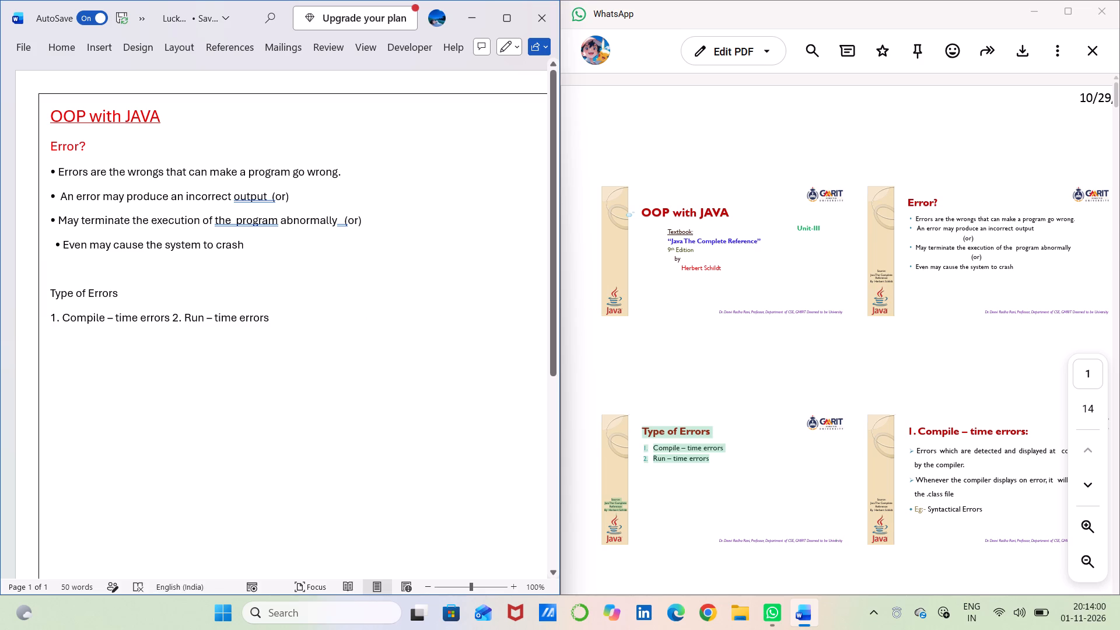
pyautogui.click(170, 318)
pyautogui.press('Return')
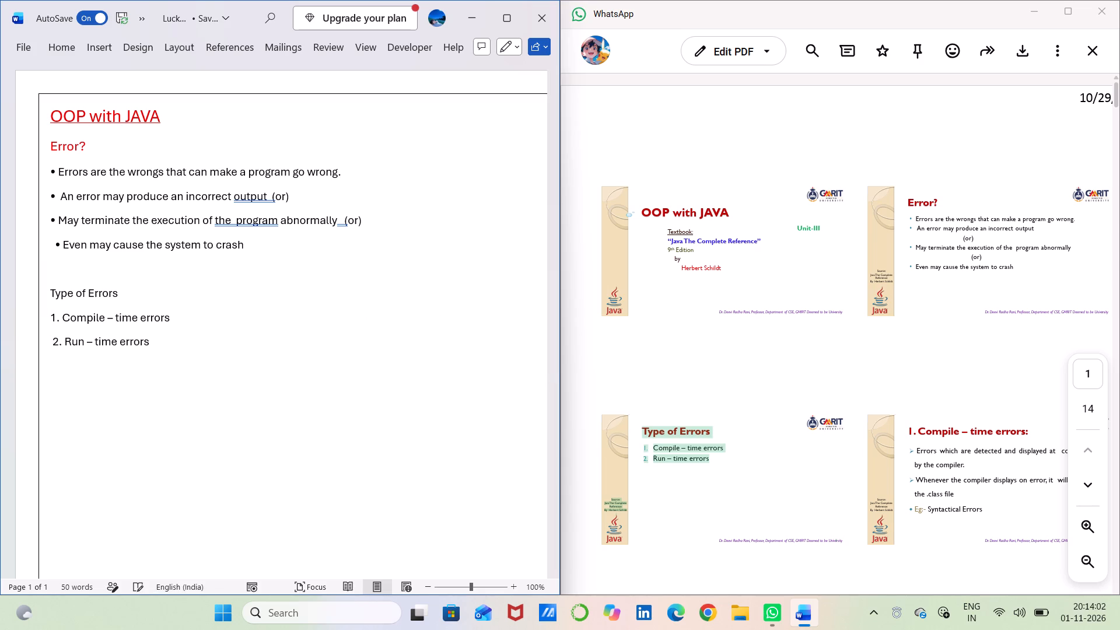
# Remove the blank line above the "Type of Errors" subheading.
pyautogui.moveTo(119, 293); pyautogui.dragTo(37, 285)
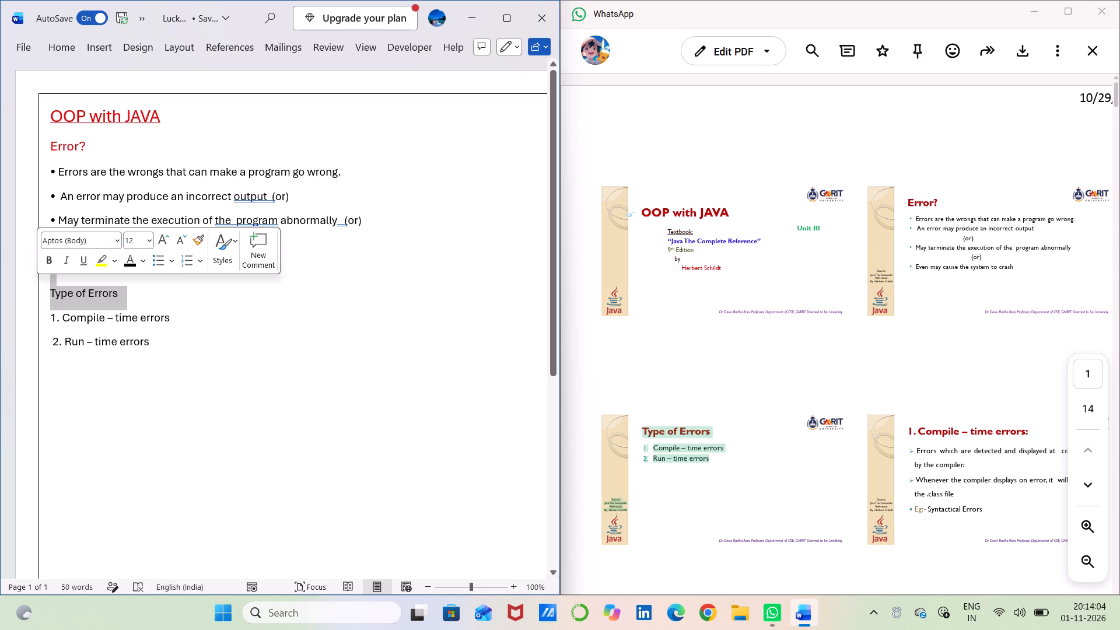
pyautogui.click(37, 285)
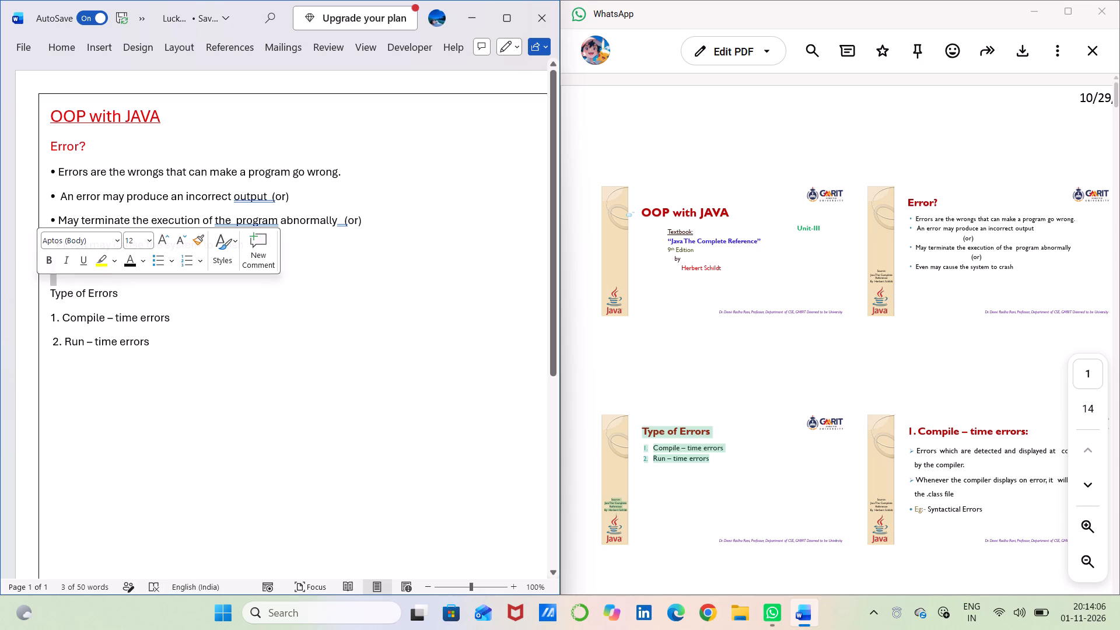
pyautogui.click(52, 274)
pyautogui.press('BackSpace')
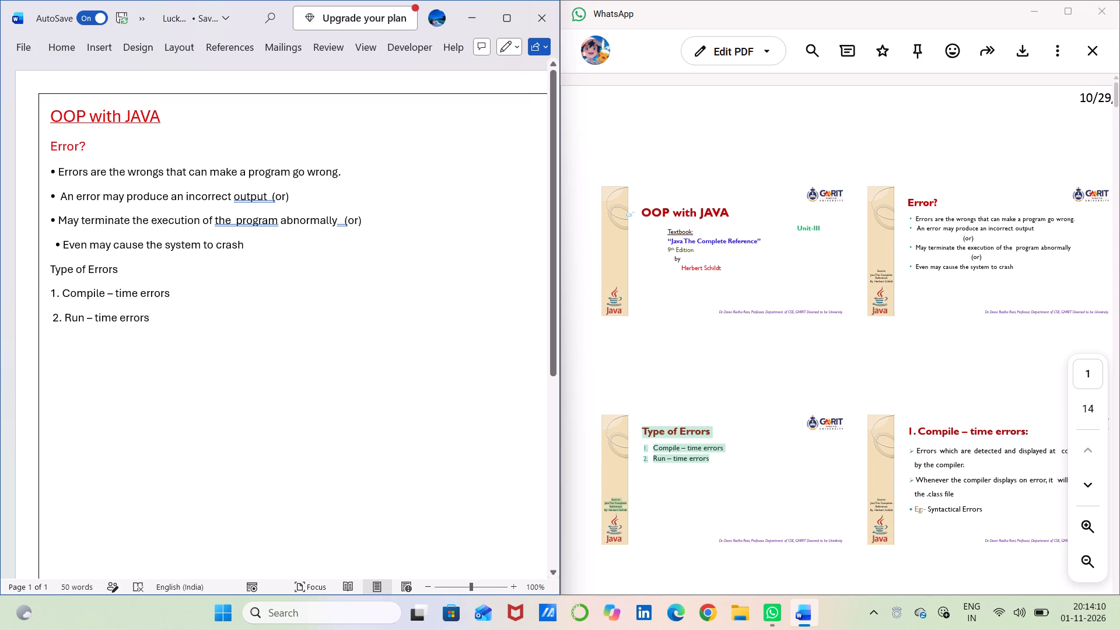
# Format the "Type of Errors" subheading in red at font size 14.
pyautogui.moveTo(117, 271); pyautogui.dragTo(60, 271)
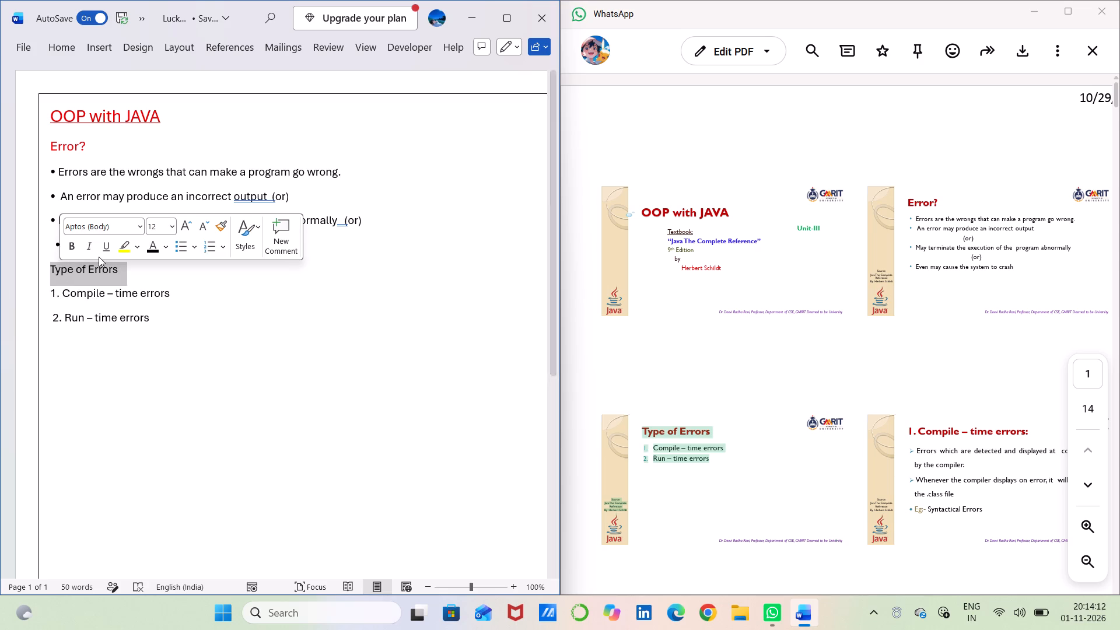
pyautogui.click(162, 246)
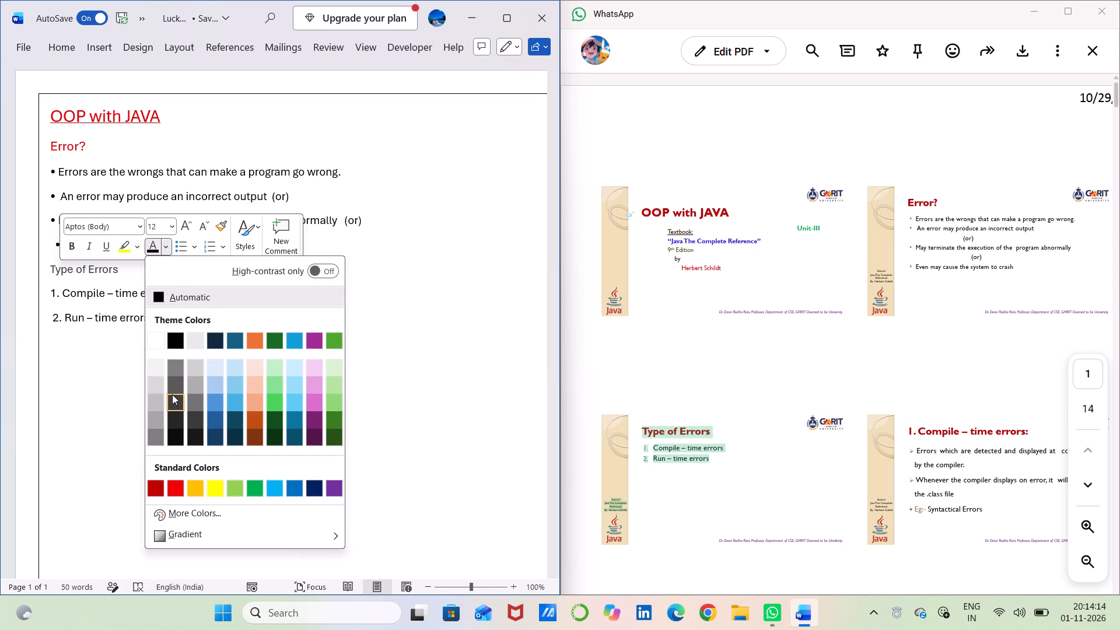
pyautogui.click(170, 491)
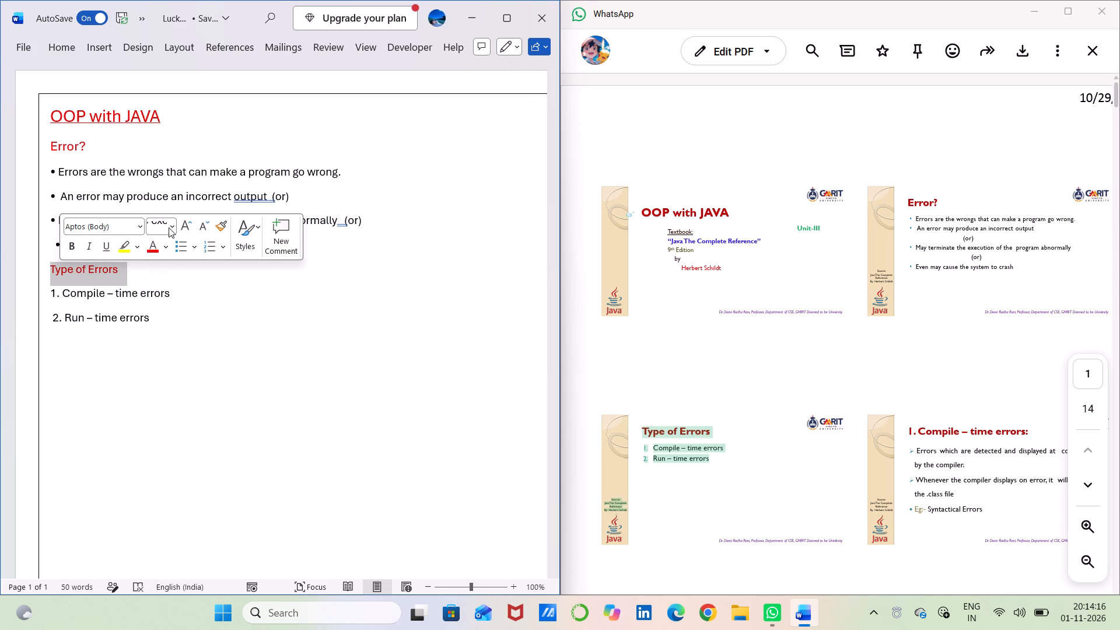
pyautogui.click(172, 227)
pyautogui.click(160, 331)
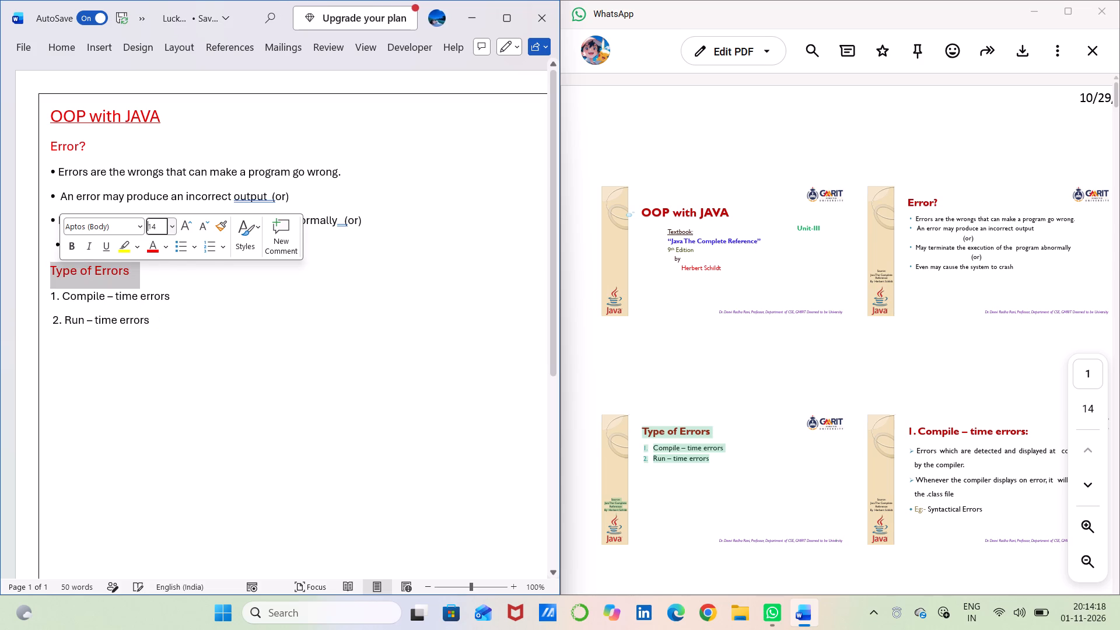
# Add a new empty line below "2. Run – time errors".
pyautogui.click(220, 334)
pyautogui.press('Return')
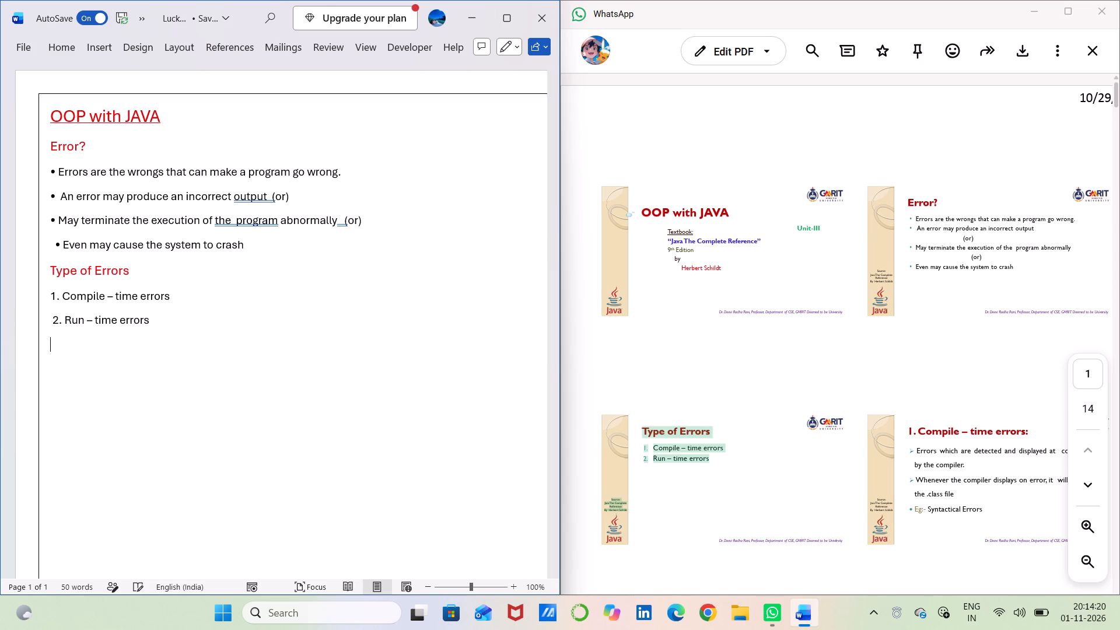
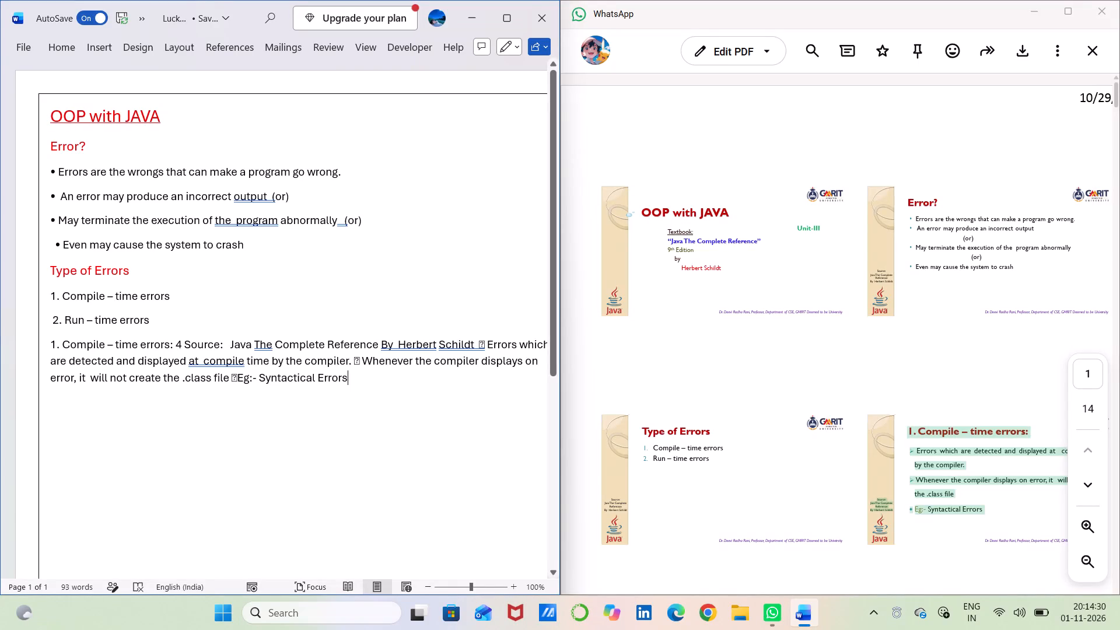
# Delete the slide number and the "Source:" label after "1. Compile – time errors:" in the pasted text.
pyautogui.click(223, 348)
pyautogui.press('BackSpace')
pyautogui.press('BackSpace')
pyautogui.press('BackSpace')
pyautogui.press('BackSpace')
pyautogui.press('BackSpace')
pyautogui.press('BackSpace')
pyautogui.press('BackSpace')
pyautogui.press('BackSpace')
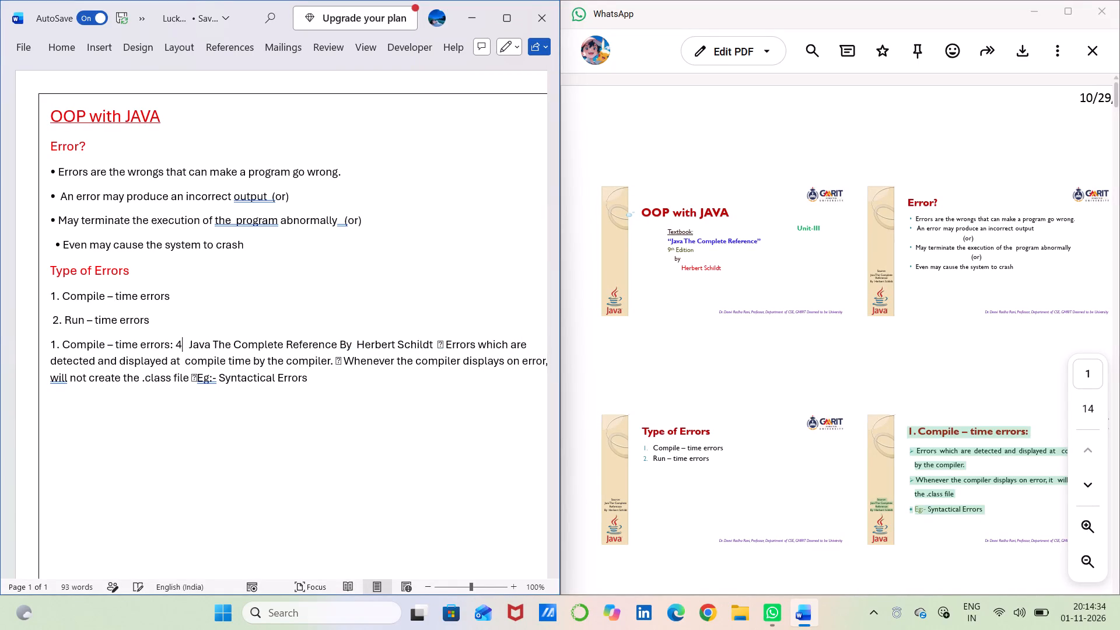
pyautogui.press('BackSpace')
pyautogui.press('BackSpace')
pyautogui.press('Right')
pyautogui.press('BackSpace')
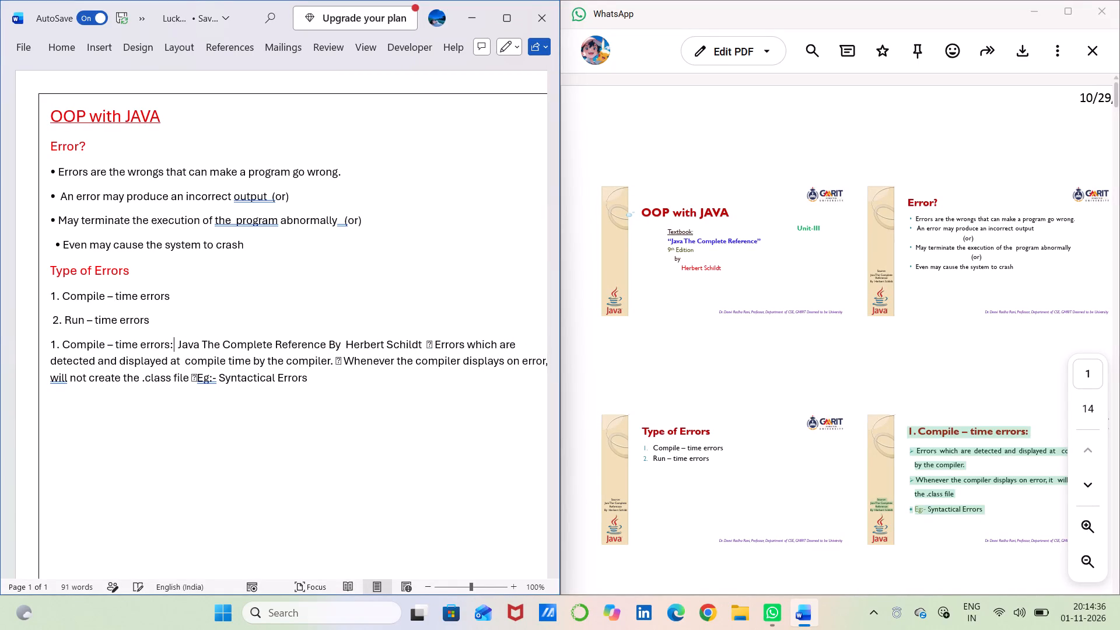
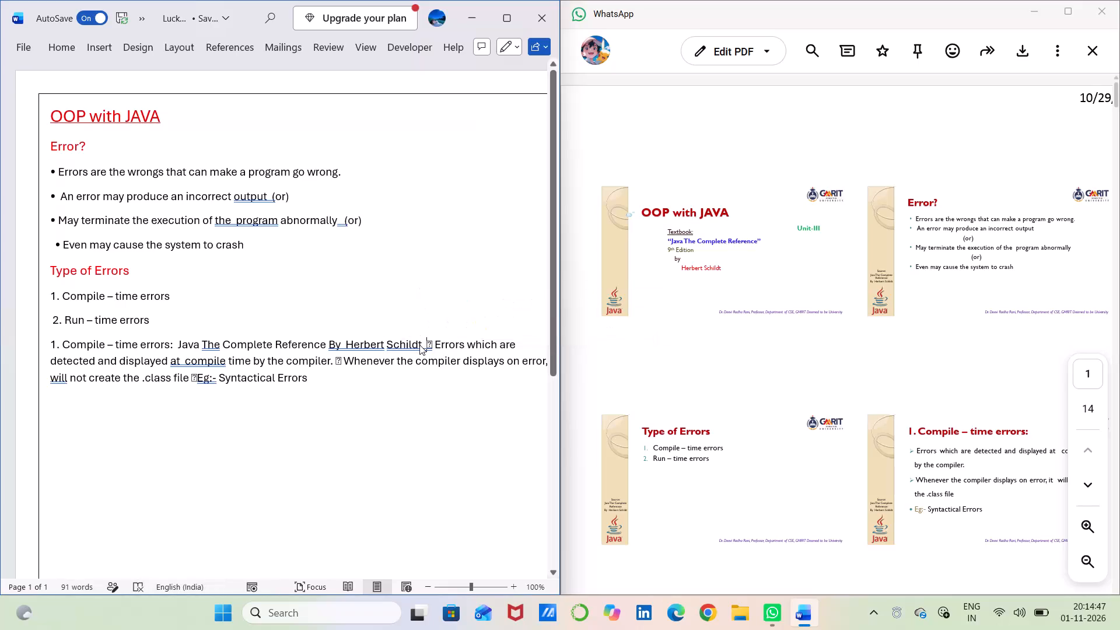
# Delete the citation text "Java The Complete Reference By Herbert Schildt" after "1. Compile – time errors:" in the pasted text.
pyautogui.press('BackSpace')
pyautogui.press('BackSpace')
pyautogui.press('BackSpace')
pyautogui.press('BackSpace')
pyautogui.press('BackSpace')
pyautogui.press('BackSpace')
pyautogui.press('BackSpace')
pyautogui.press('BackSpace')
pyautogui.press('BackSpace')
pyautogui.press('BackSpace')
pyautogui.press('BackSpace')
pyautogui.press('BackSpace')
pyautogui.press('BackSpace')
pyautogui.press('BackSpace')
pyautogui.press('BackSpace')
pyautogui.press('BackSpace')
pyautogui.press('BackSpace')
pyautogui.press('BackSpace')
pyautogui.press('BackSpace')
pyautogui.press('BackSpace')
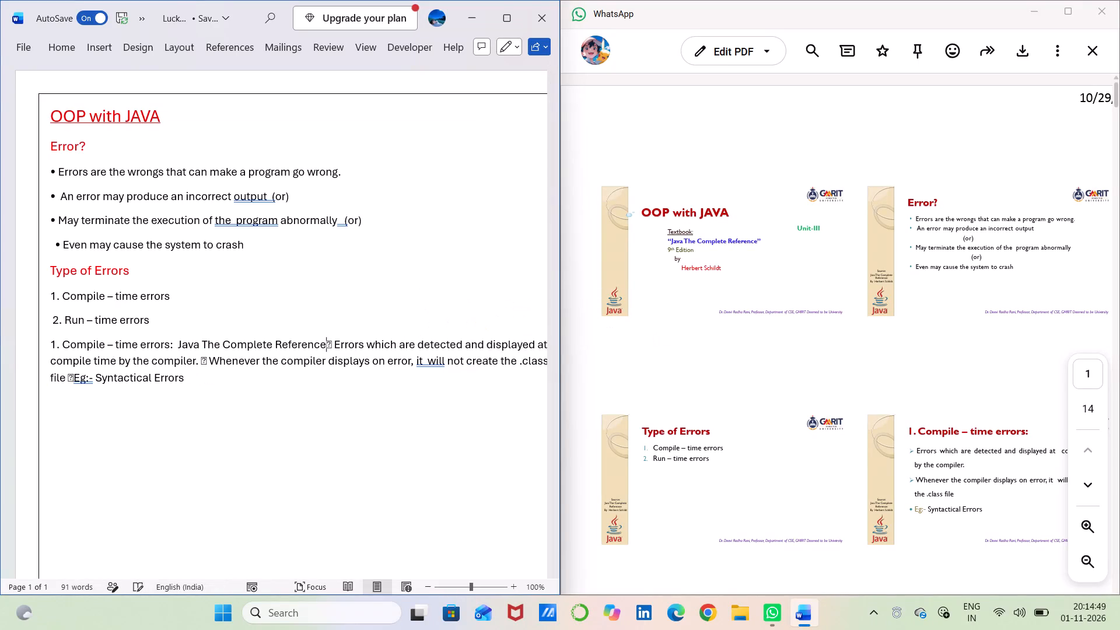
pyautogui.press('BackSpace')
pyautogui.press('BackSpace')
pyautogui.press('BackSpace')
pyautogui.press('BackSpace')
pyautogui.press('BackSpace')
pyautogui.press('BackSpace')
pyautogui.press('BackSpace')
pyautogui.press('BackSpace')
pyautogui.press('BackSpace')
pyautogui.press('BackSpace')
pyautogui.press('BackSpace')
pyautogui.press('BackSpace')
pyautogui.press('BackSpace')
pyautogui.press('BackSpace')
pyautogui.press('BackSpace')
pyautogui.press('BackSpace')
pyautogui.press('BackSpace')
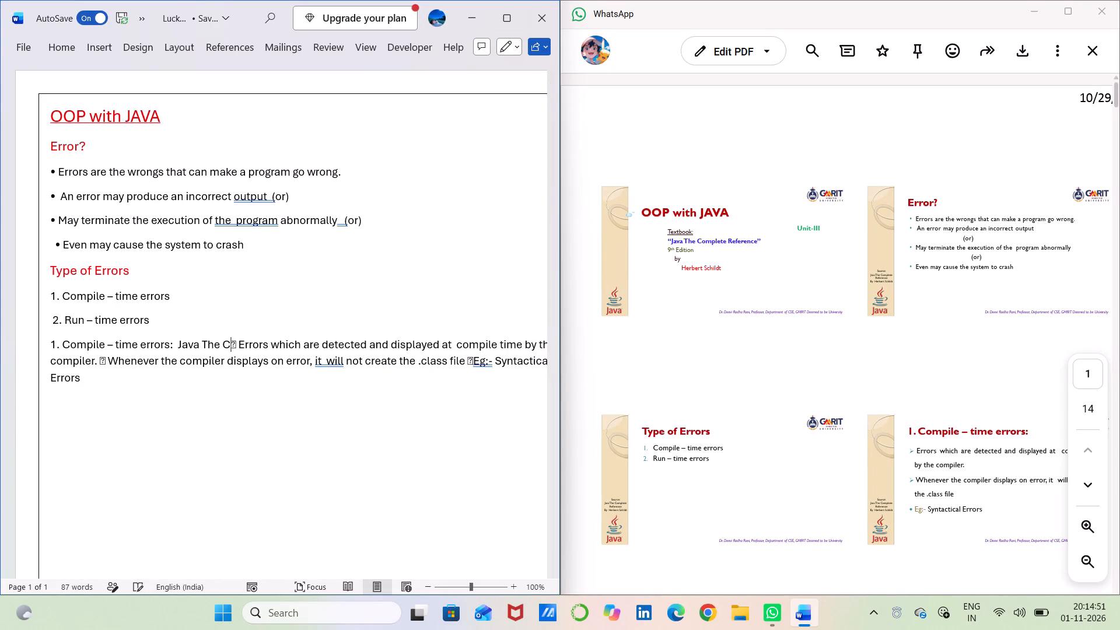
pyautogui.press('BackSpace')
pyautogui.press('BackSpace')
pyautogui.press('BackSpace')
pyautogui.press('BackSpace')
pyautogui.press('BackSpace')
pyautogui.press('BackSpace')
pyautogui.press('BackSpace')
pyautogui.press('BackSpace')
pyautogui.press('BackSpace')
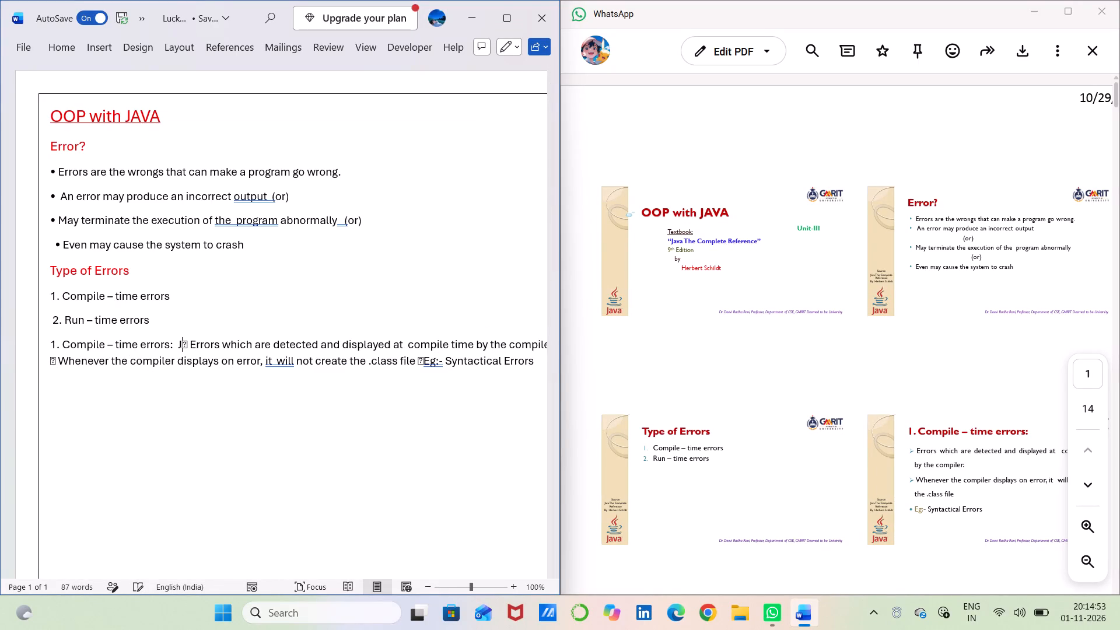
pyautogui.press('BackSpace')
# Replace the stray symbol before "Errors which are detected" with a paragraph break, and put the "Whenever the compiler" and "Eg:-" points on their own lines.
pyautogui.press('Right')
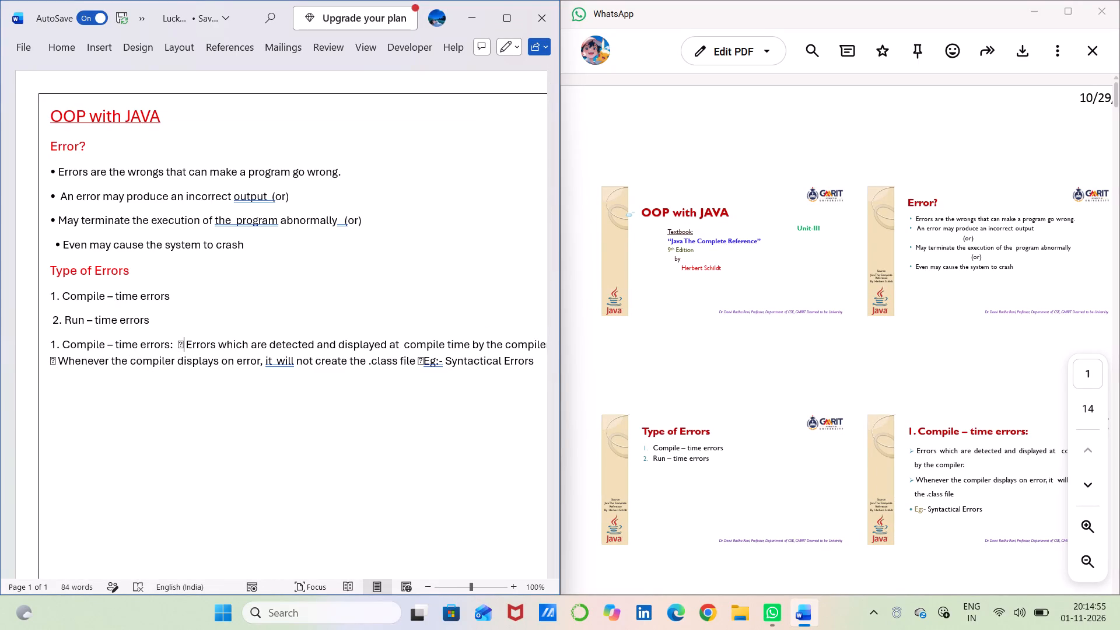
pyautogui.press('BackSpace')
pyautogui.press('Return')
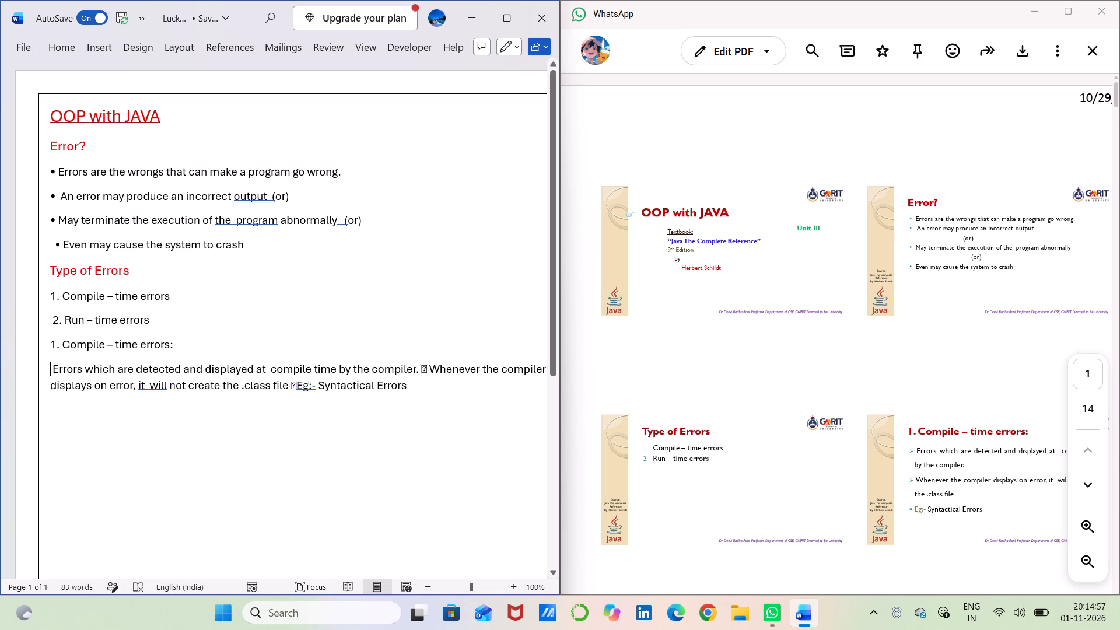
pyautogui.click(419, 370)
pyautogui.press('Return')
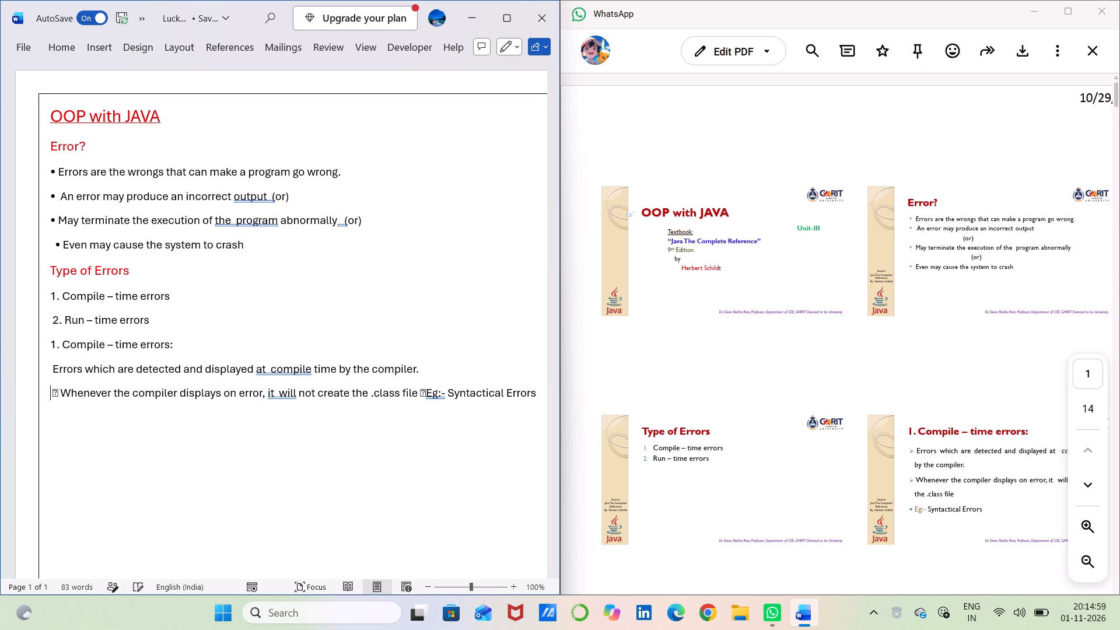
pyautogui.click(418, 394)
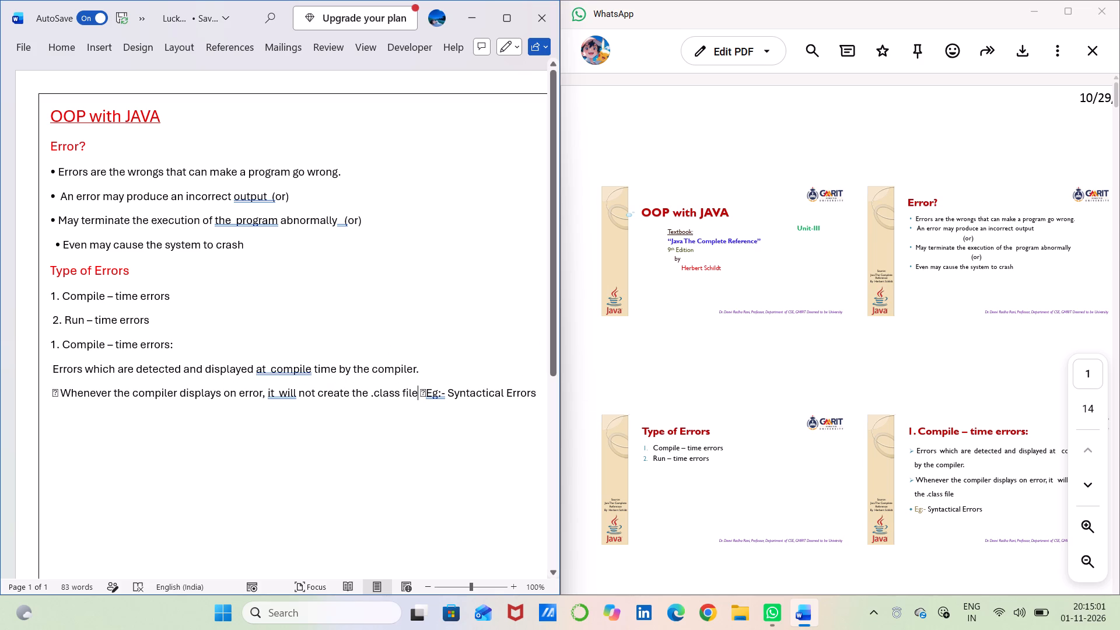
pyautogui.press('Return')
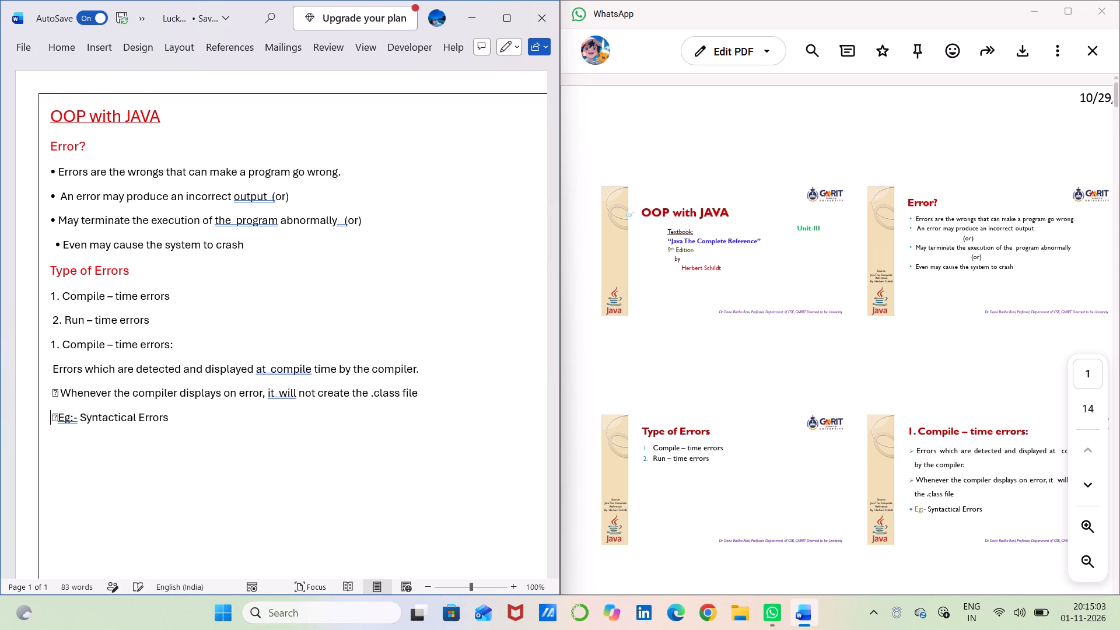
# Delete the stray symbols before "Eg:- Syntactical Errors" and "Whenever the compiler displays on error".
pyautogui.click(61, 419)
pyautogui.press('Left')
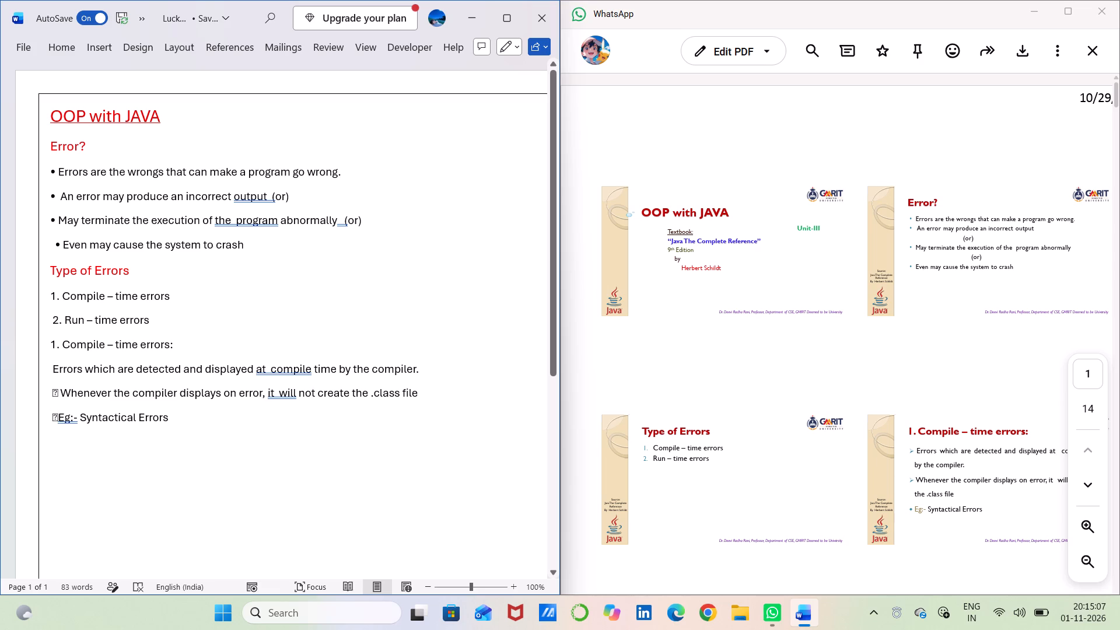
pyautogui.press('BackSpace')
pyautogui.press('Up')
pyautogui.press('Right')
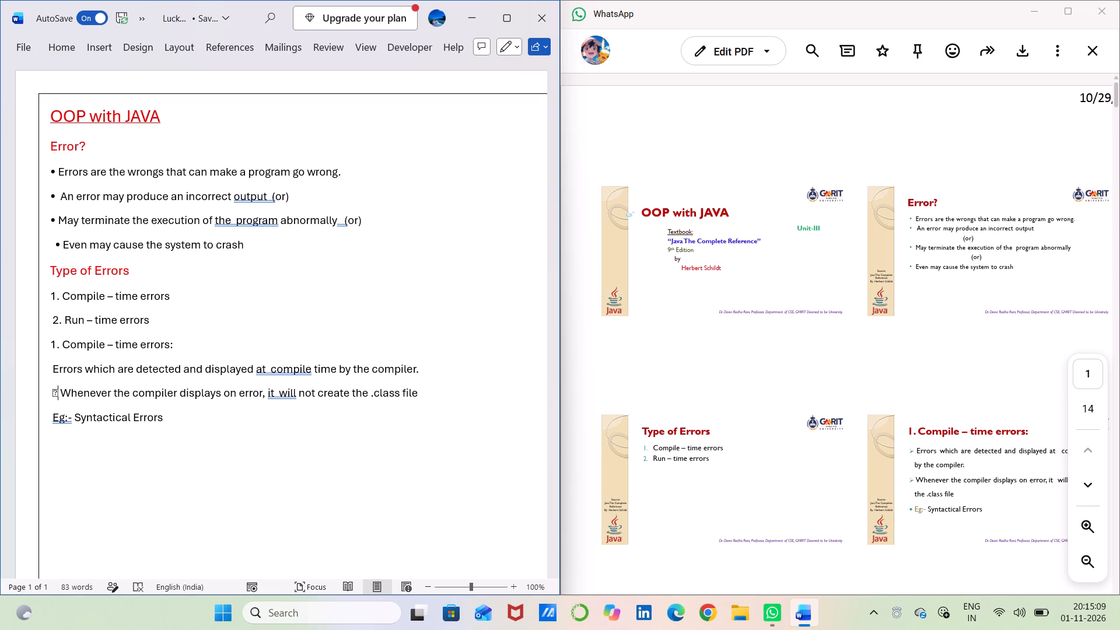
pyautogui.press('BackSpace')
pyautogui.press('Up')
pyautogui.press('Up')
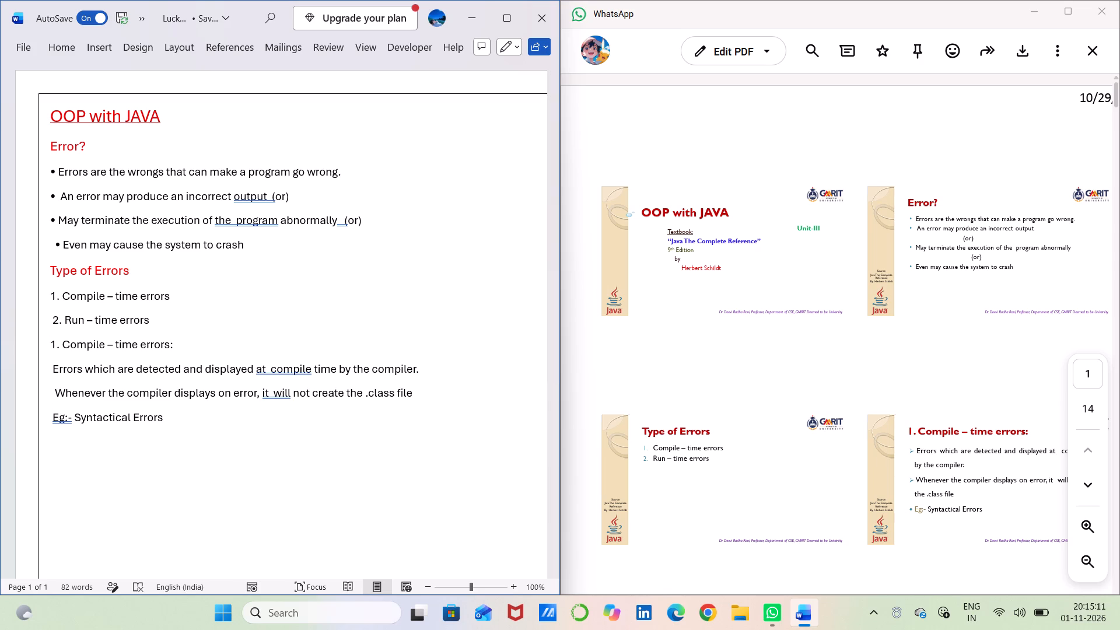
pyautogui.press('Down')
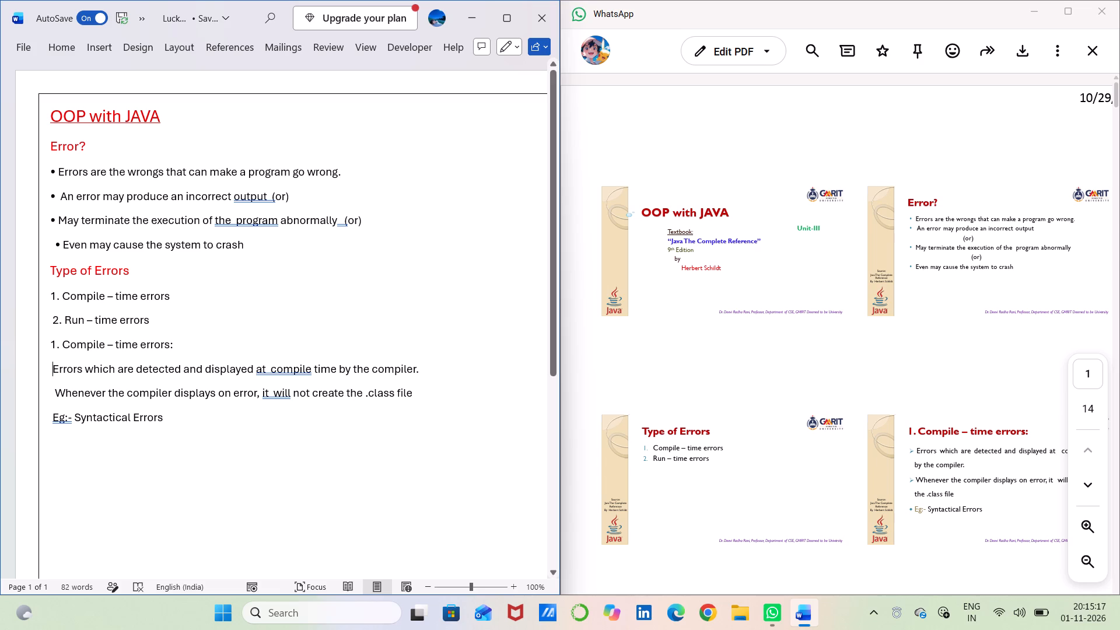
pyautogui.moveTo(174, 342); pyautogui.dragTo(6, 355)
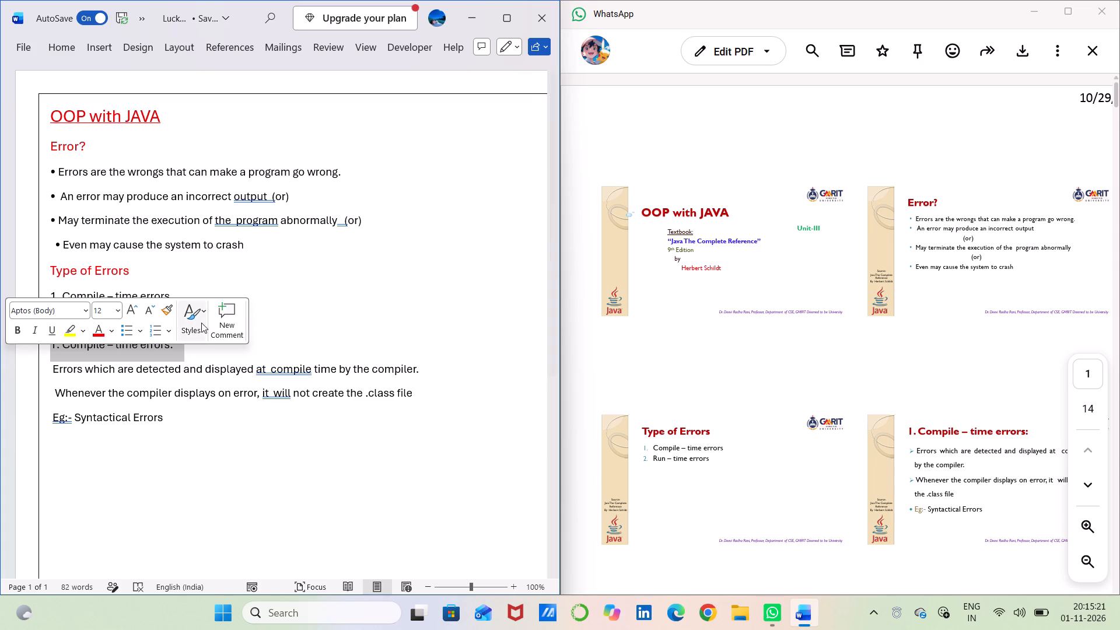
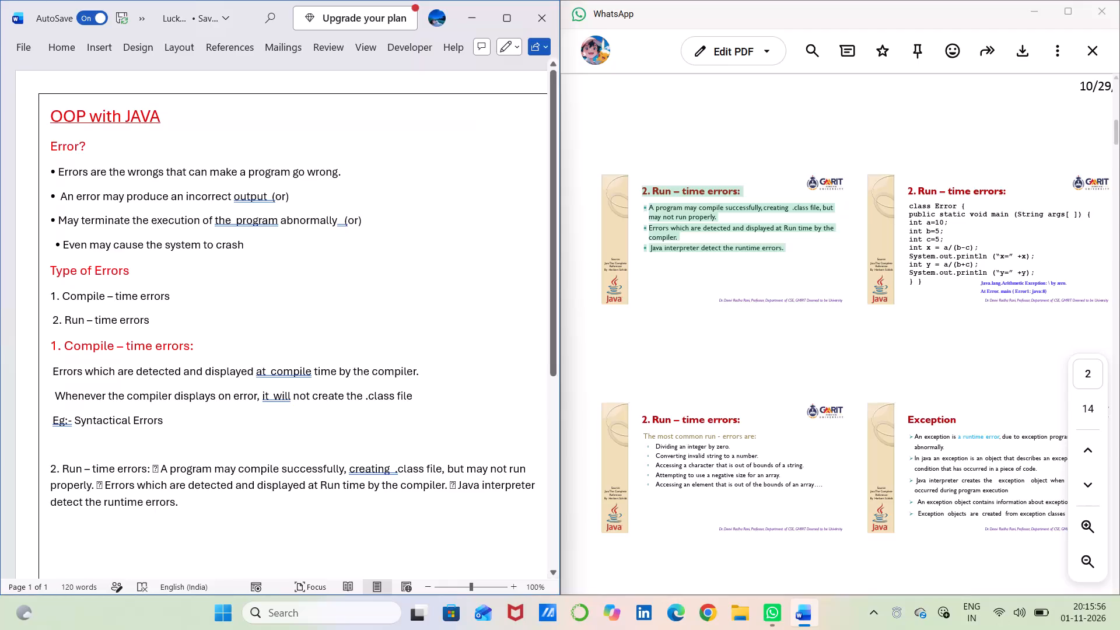
# Under "2. Run – time errors:", put the "A program may compile" and "Errors which are detected" points on separate lines, removing the stray symbol before the latter.
pyautogui.click(159, 466)
pyautogui.press('BackSpace')
pyautogui.press('Return')
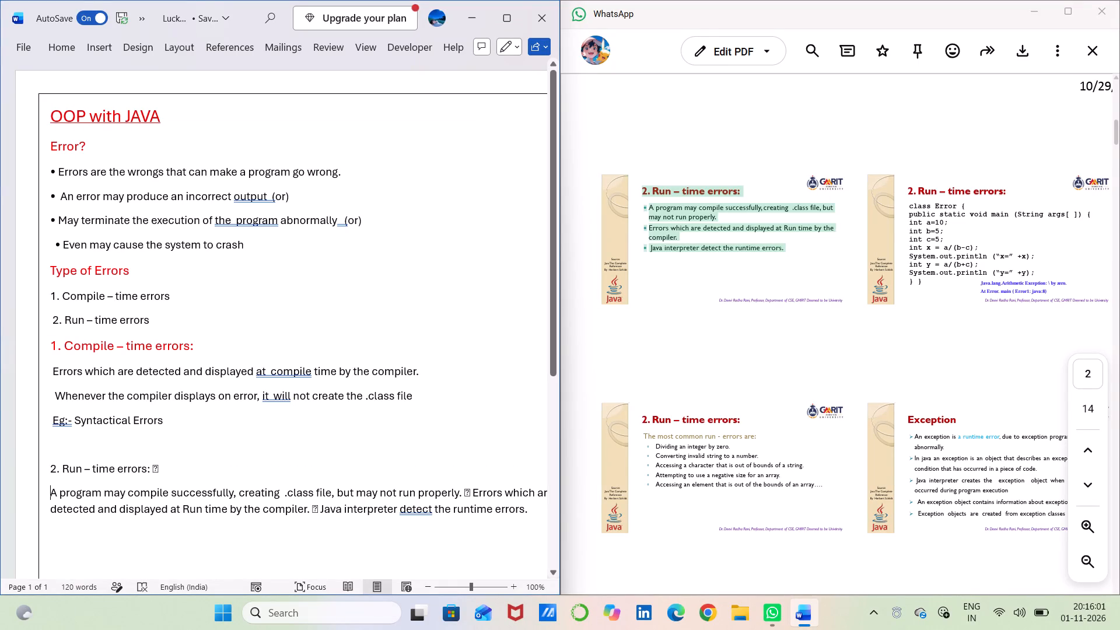
pyautogui.click(457, 494)
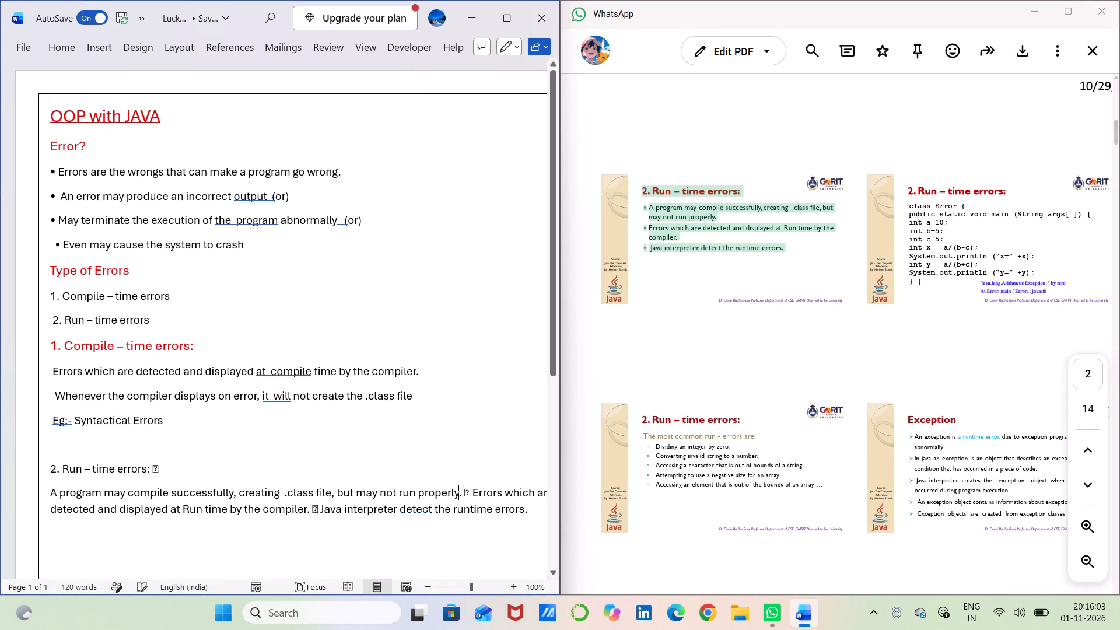
pyautogui.click(469, 493)
pyautogui.press('BackSpace')
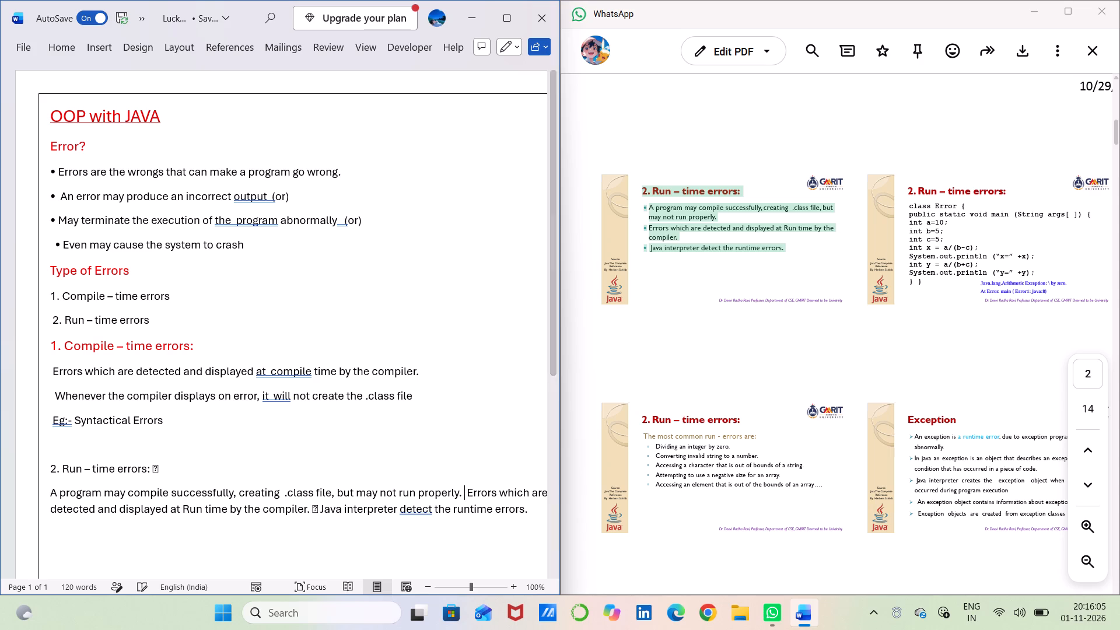
pyautogui.press('Return')
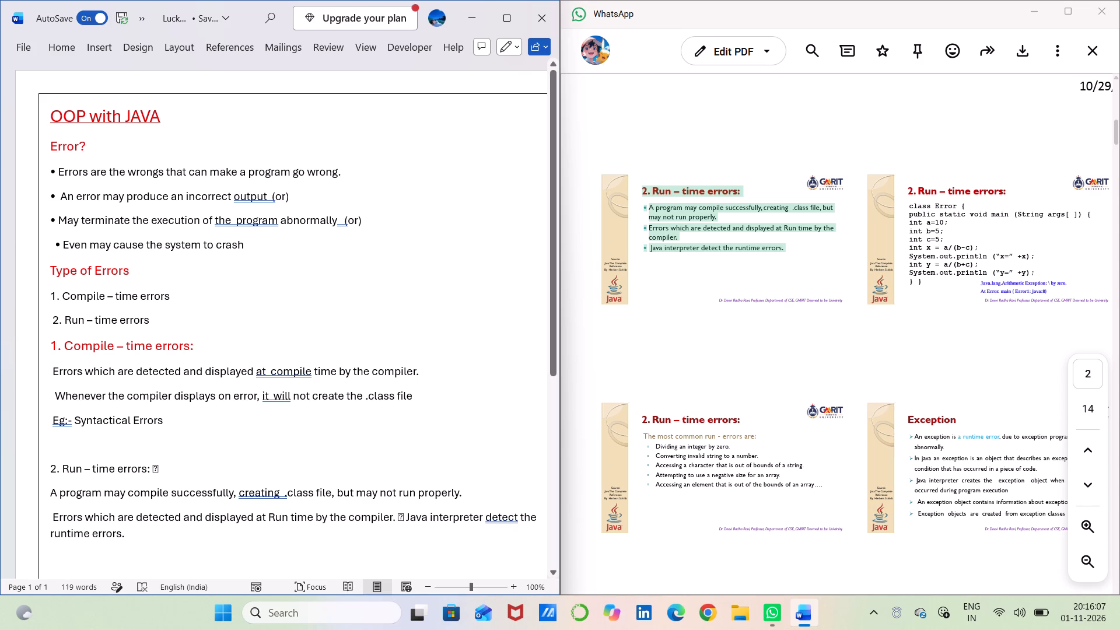
# Put "Java interpreter detect the runtime errors." on its own line and delete the stray symbol after "2. Run – time errors:".
pyautogui.click(408, 516)
pyautogui.press('BackSpace')
pyautogui.press('Return')
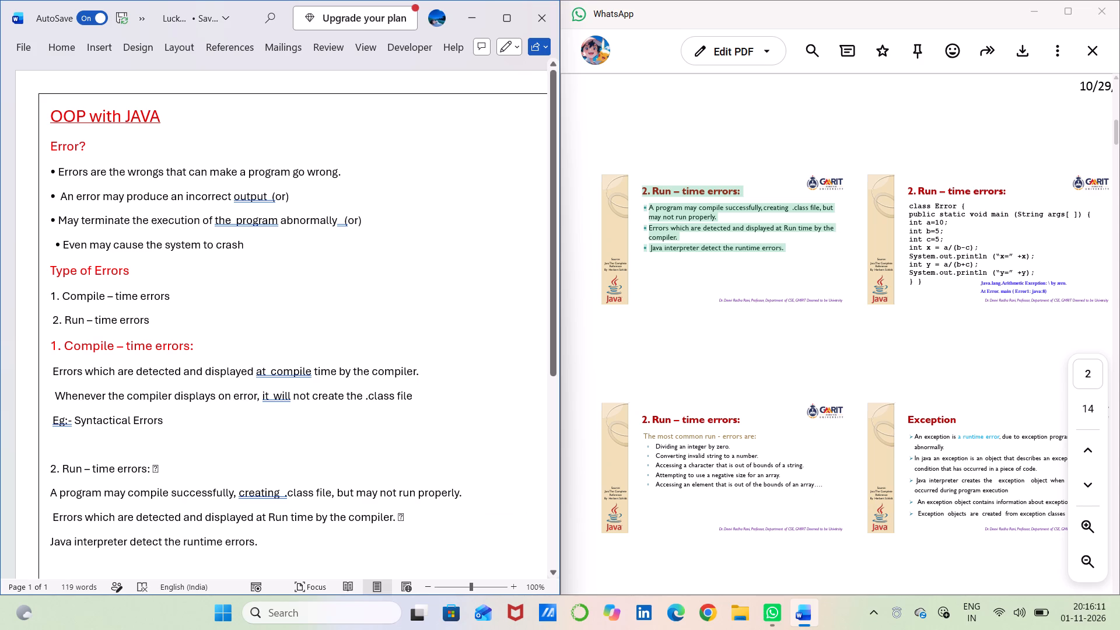
pyautogui.click(179, 463)
pyautogui.press('BackSpace')
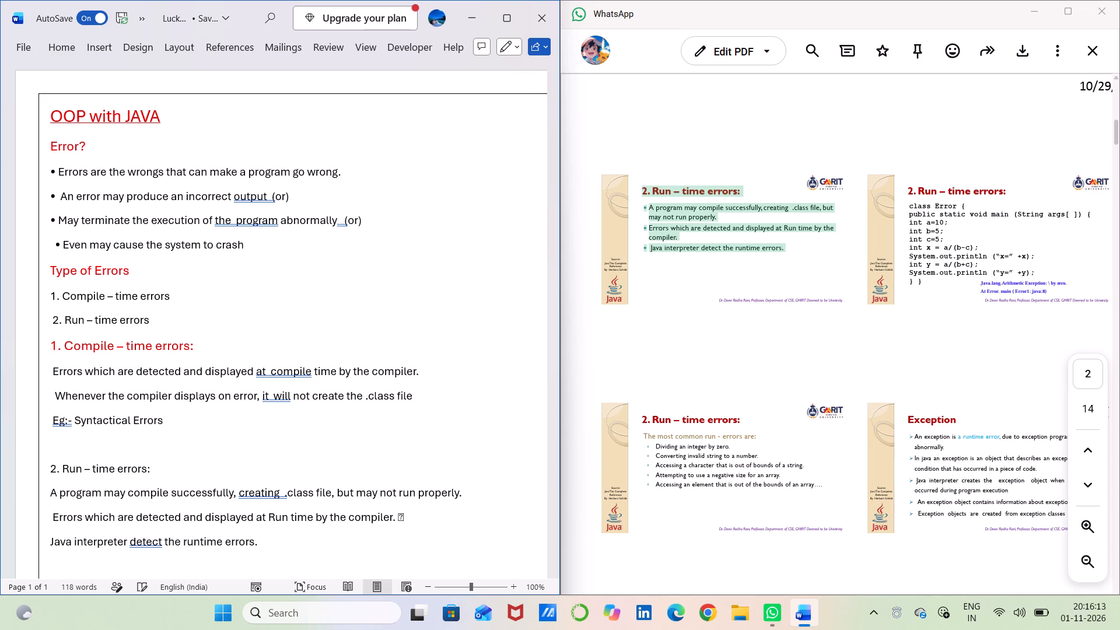
# Format the lower "2. Run – time errors:" line as a heading with red font colour and size 14.
pyautogui.moveTo(155, 466); pyautogui.dragTo(80, 463)
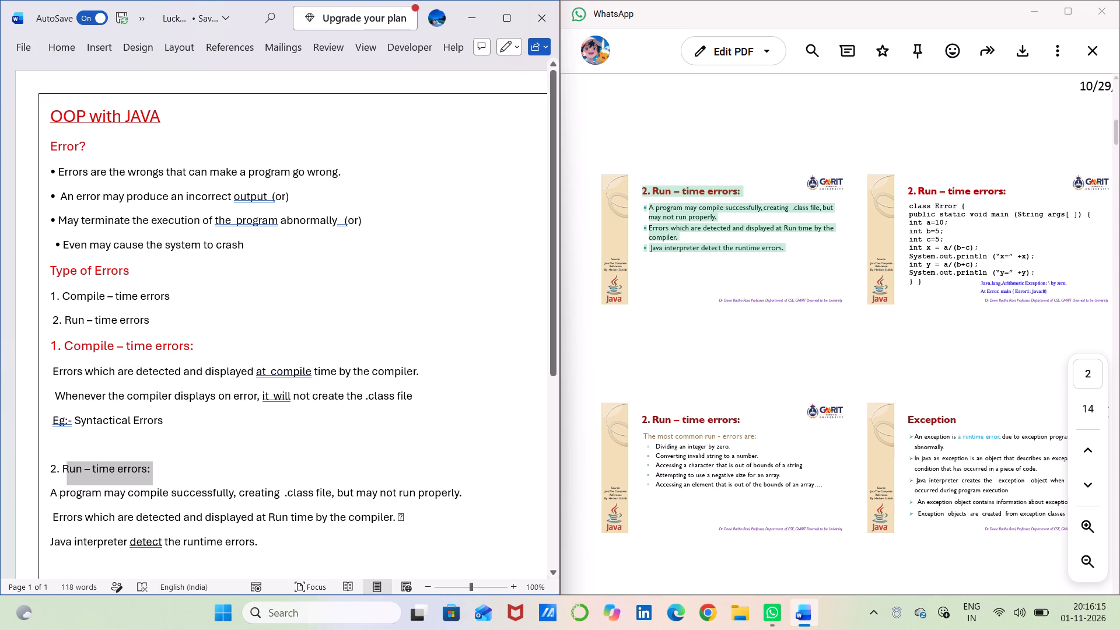
pyautogui.moveTo(80, 463); pyautogui.dragTo(45, 463)
pyautogui.click(138, 440)
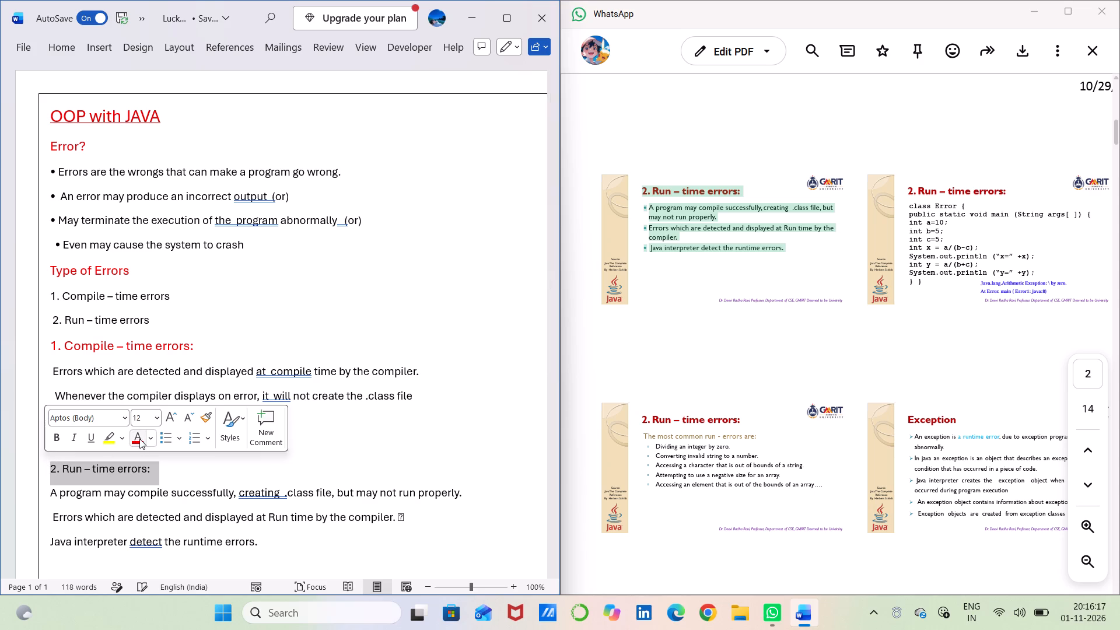
pyautogui.click(155, 419)
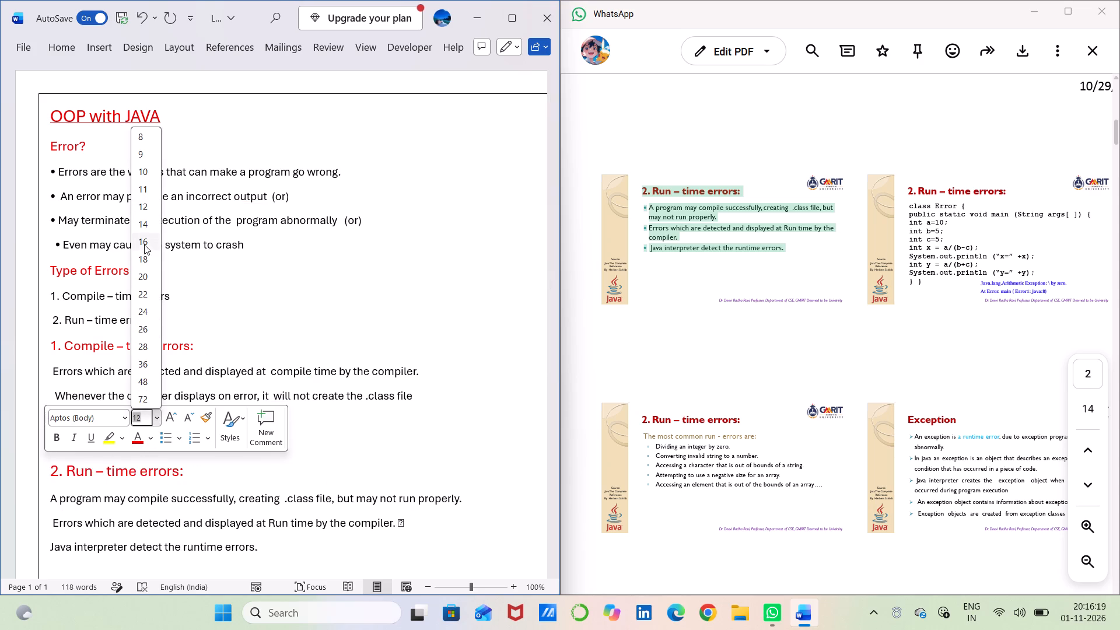
pyautogui.click(143, 223)
pyautogui.click(206, 465)
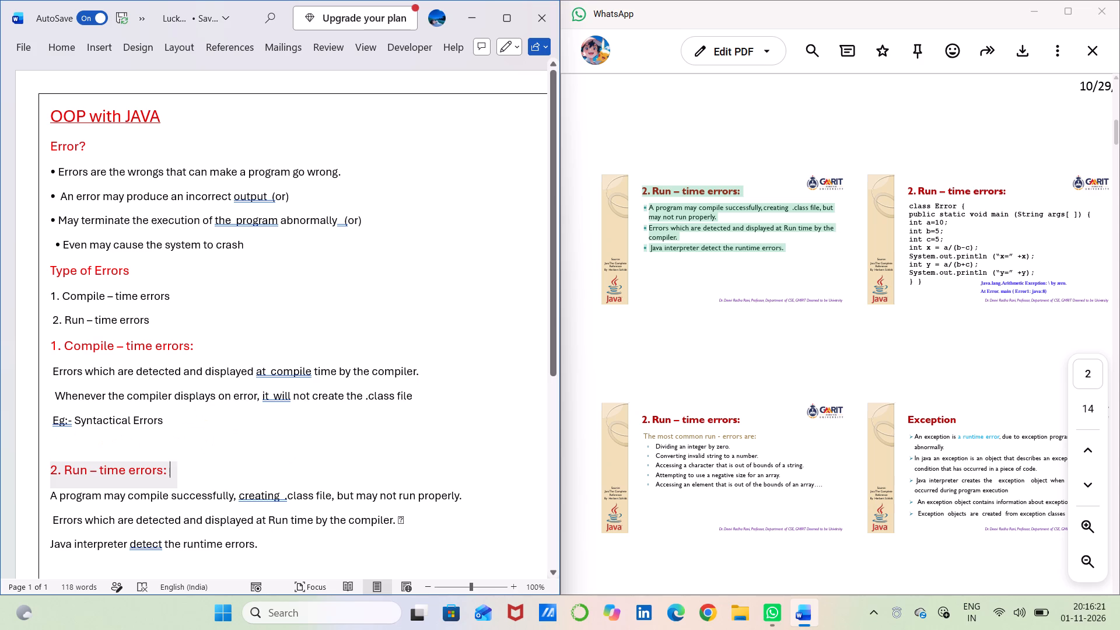
# Delete the blank line between "Eg:- Syntactical Errors" and the red "2. Run – time errors:" heading.
pyautogui.click(79, 436)
pyautogui.click(75, 446)
pyautogui.press('BackSpace')
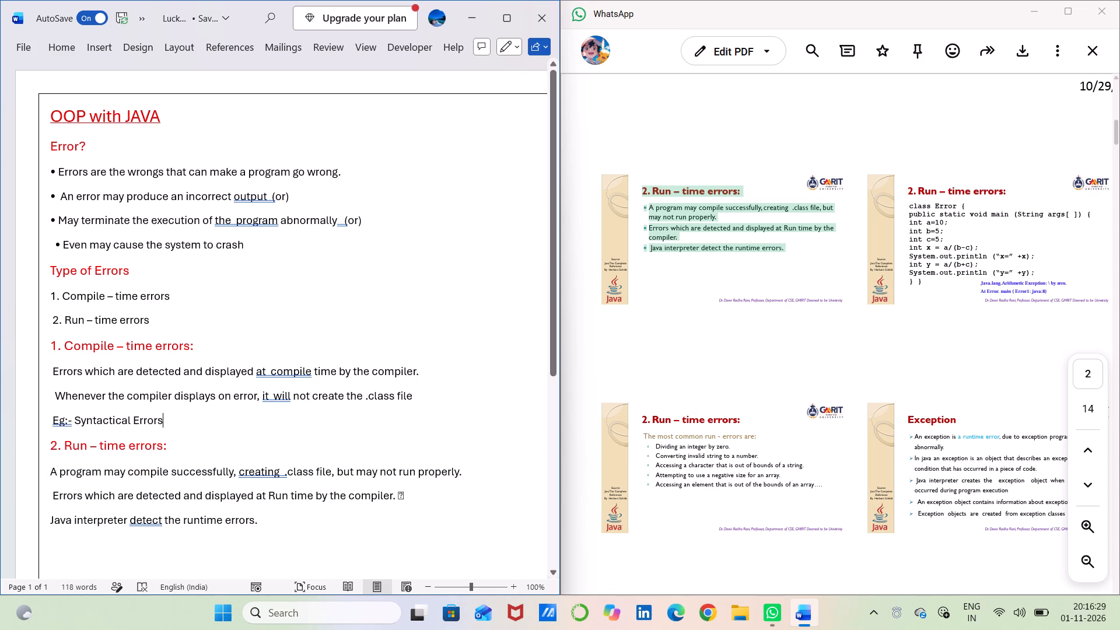
# Delete the stray symbol after "Run time by the compiler." and add an empty line below the "Java interpreter" point.
pyautogui.click(412, 496)
pyautogui.press('BackSpace')
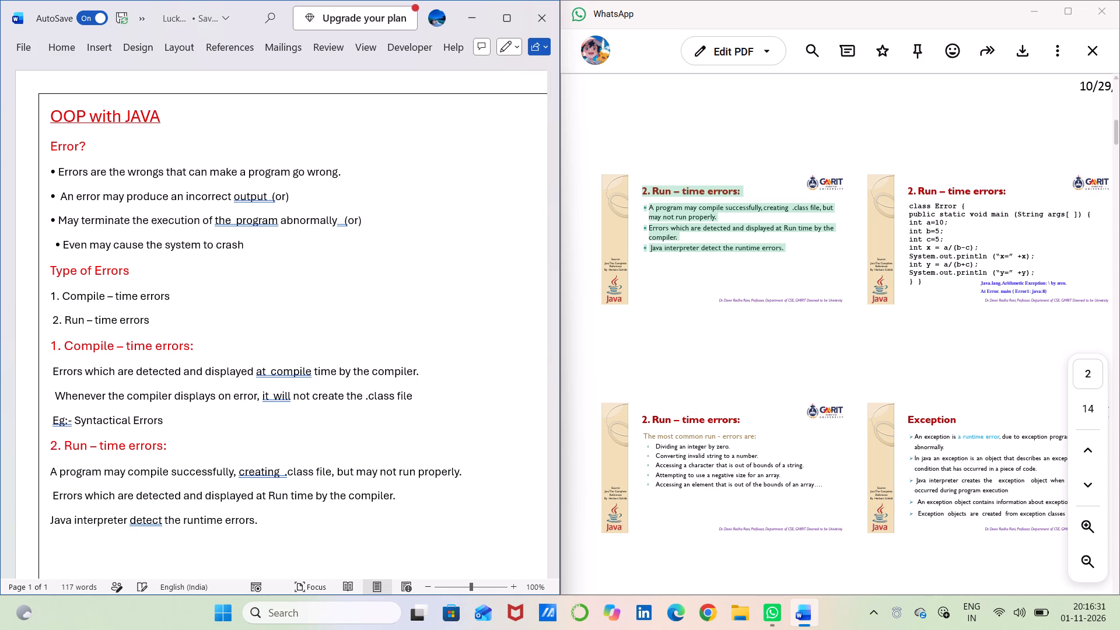
pyautogui.click(279, 519)
pyautogui.press('Return')
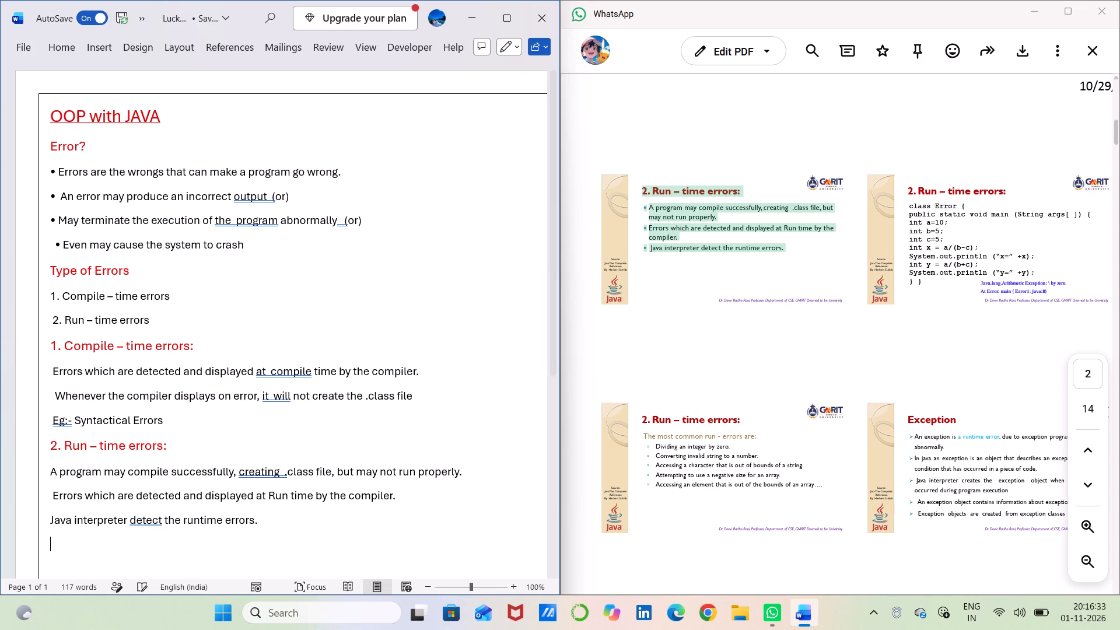
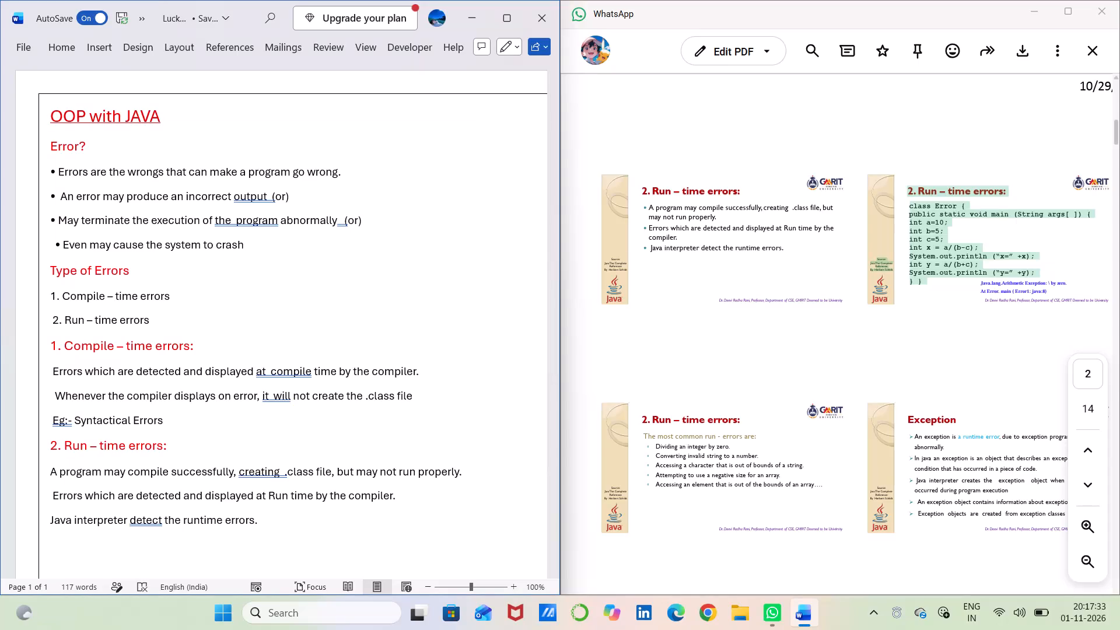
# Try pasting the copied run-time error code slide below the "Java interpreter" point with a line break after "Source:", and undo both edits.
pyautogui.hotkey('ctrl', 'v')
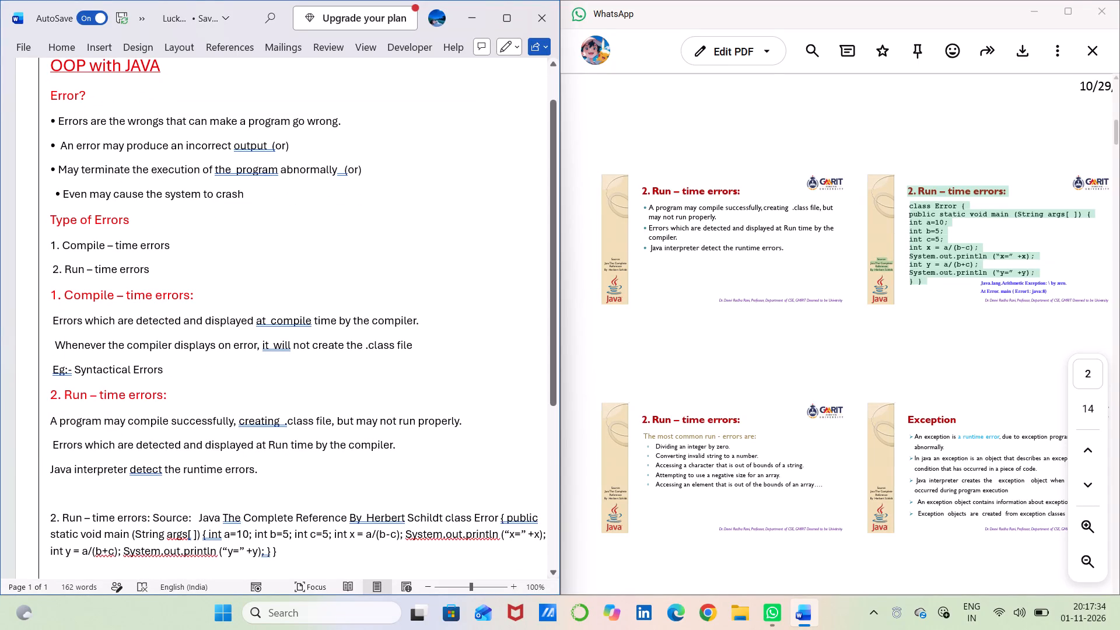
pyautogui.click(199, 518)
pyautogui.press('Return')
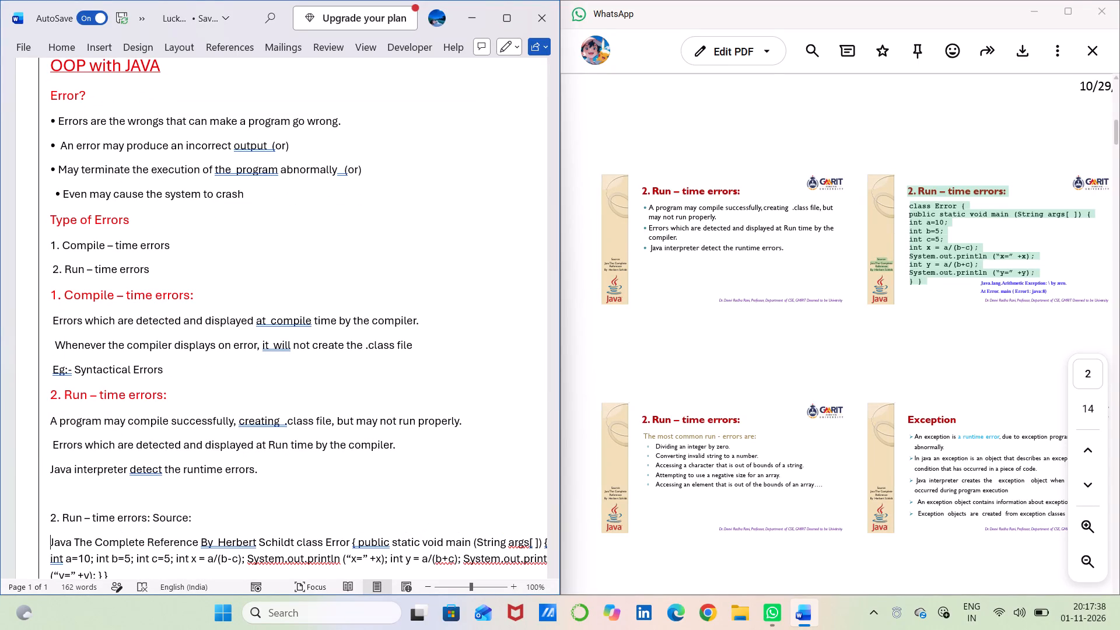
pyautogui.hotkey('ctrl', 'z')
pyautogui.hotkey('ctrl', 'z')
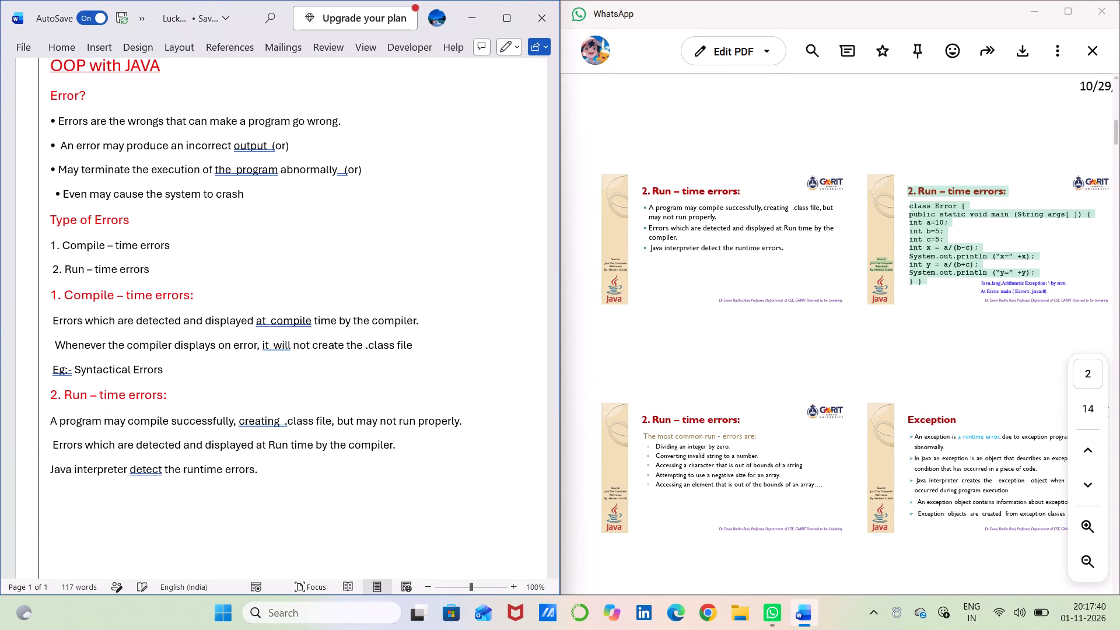
# Delete one empty line below "Java interpreter detect the runtime errors.".
pyautogui.press('BackSpace')
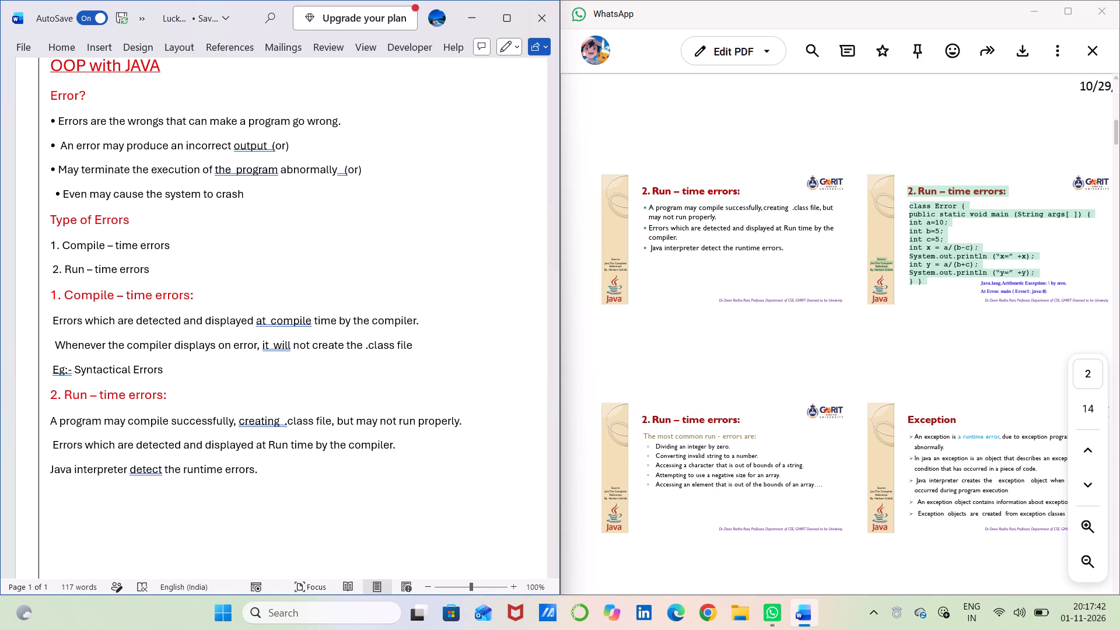
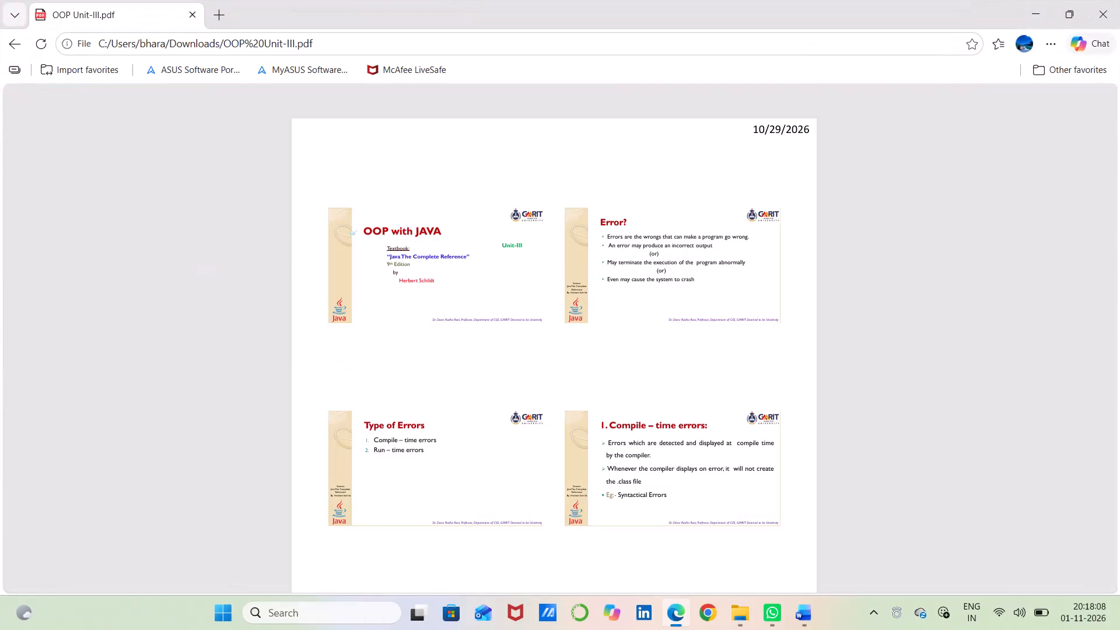
# Examine the error slides on the first two pages of the OOP Unit-III PDF, covering error types, compile-time and run-time errors.
pyautogui.scroll(-3, 628, 394)
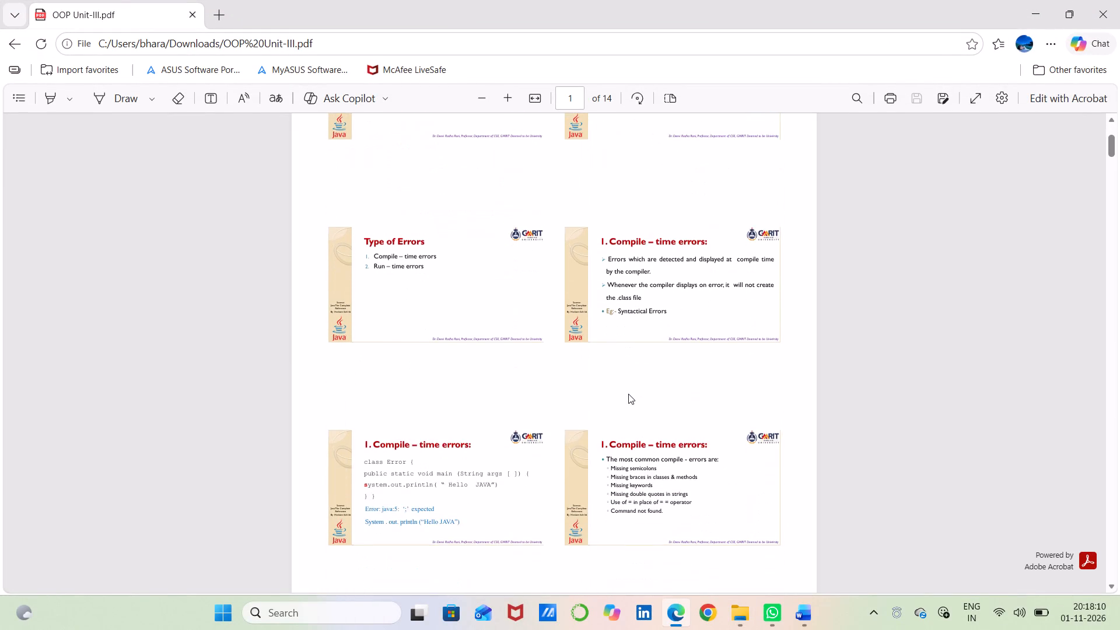
pyautogui.scroll(2, 628, 394)
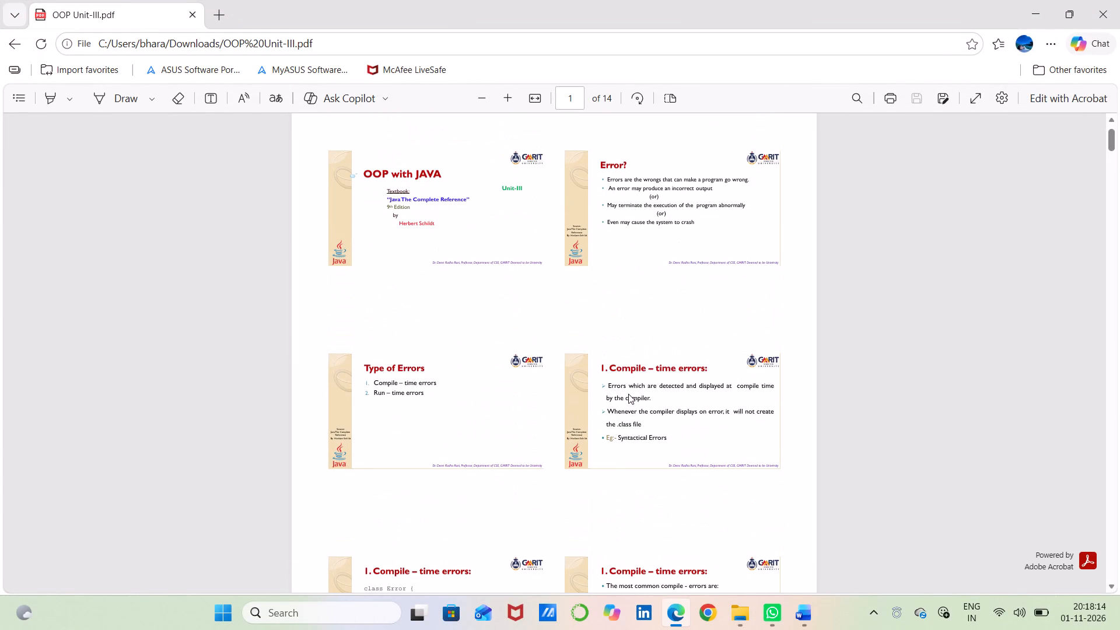
pyautogui.scroll(-1, 660, 468)
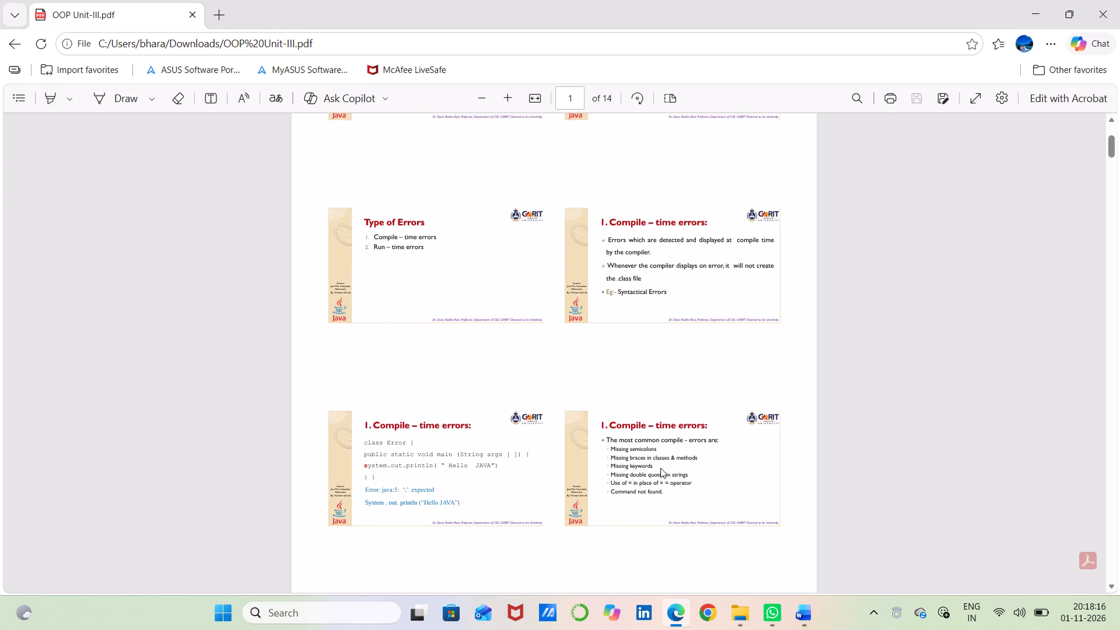
pyautogui.scroll(-4, 660, 468)
pyautogui.scroll(1, 660, 468)
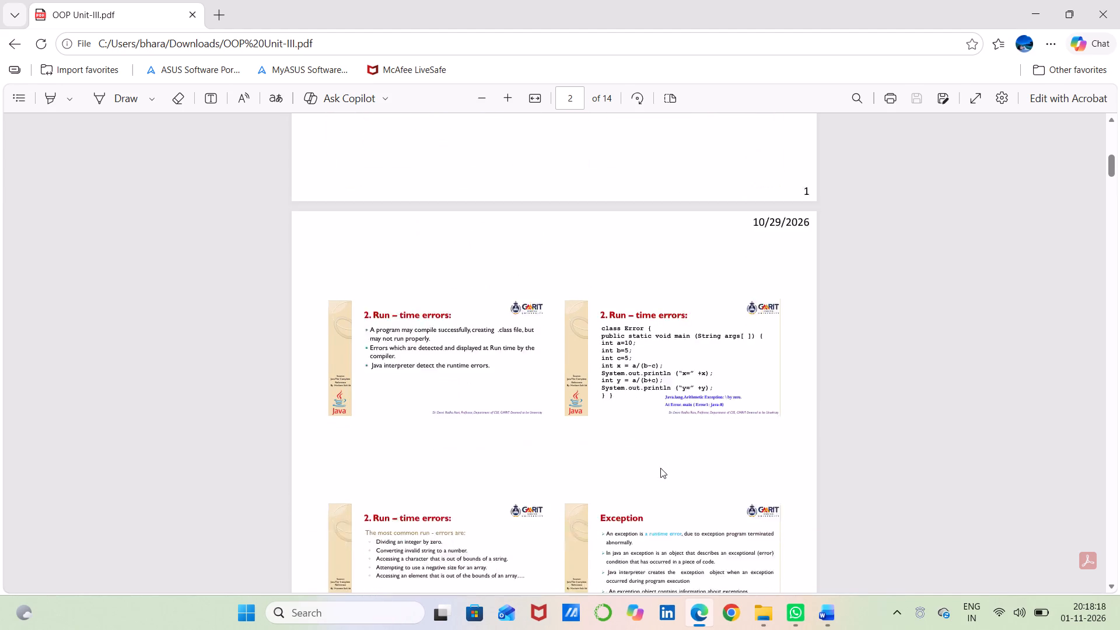
pyautogui.scroll(2, 660, 468)
pyautogui.scroll(-2, 660, 468)
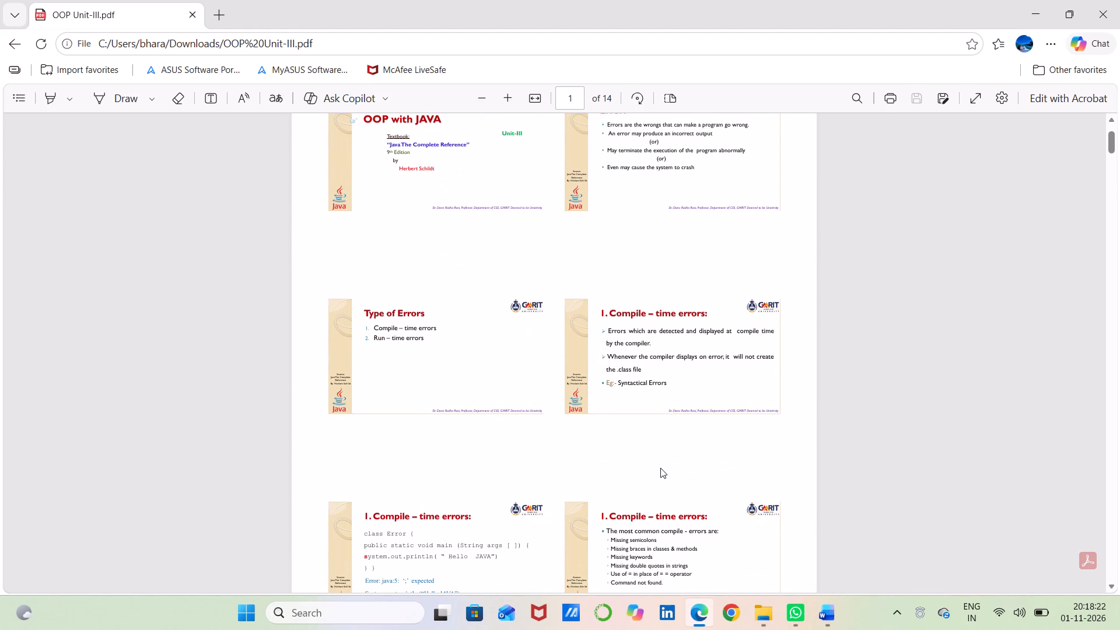
pyautogui.scroll(6, 660, 468)
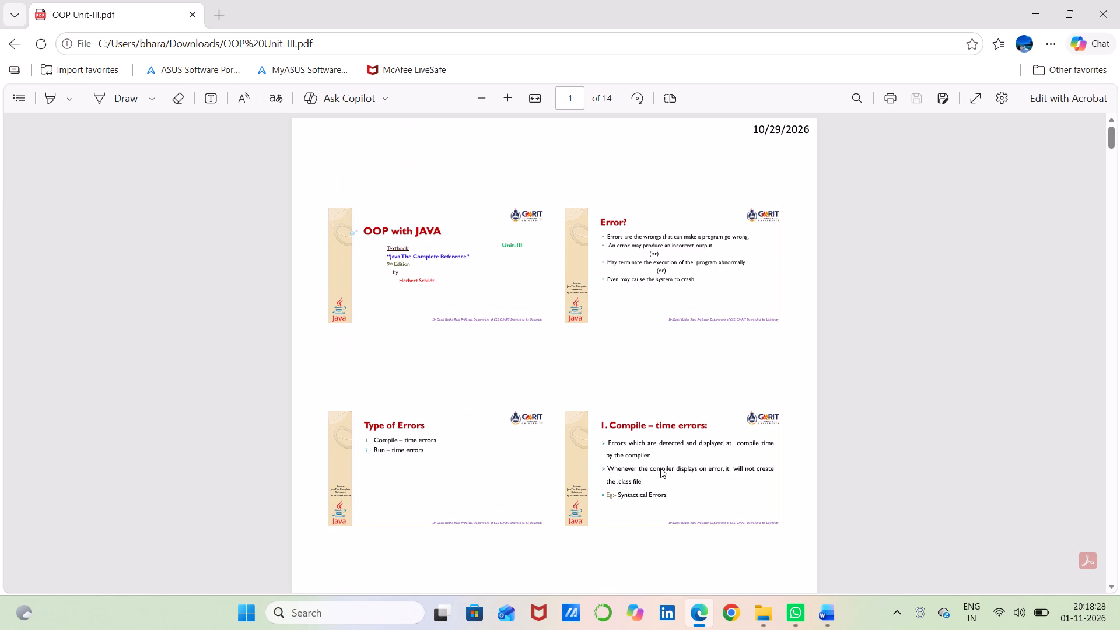
# Switch to the OOP with JAVA notes document in Word.
pyautogui.click(836, 624)
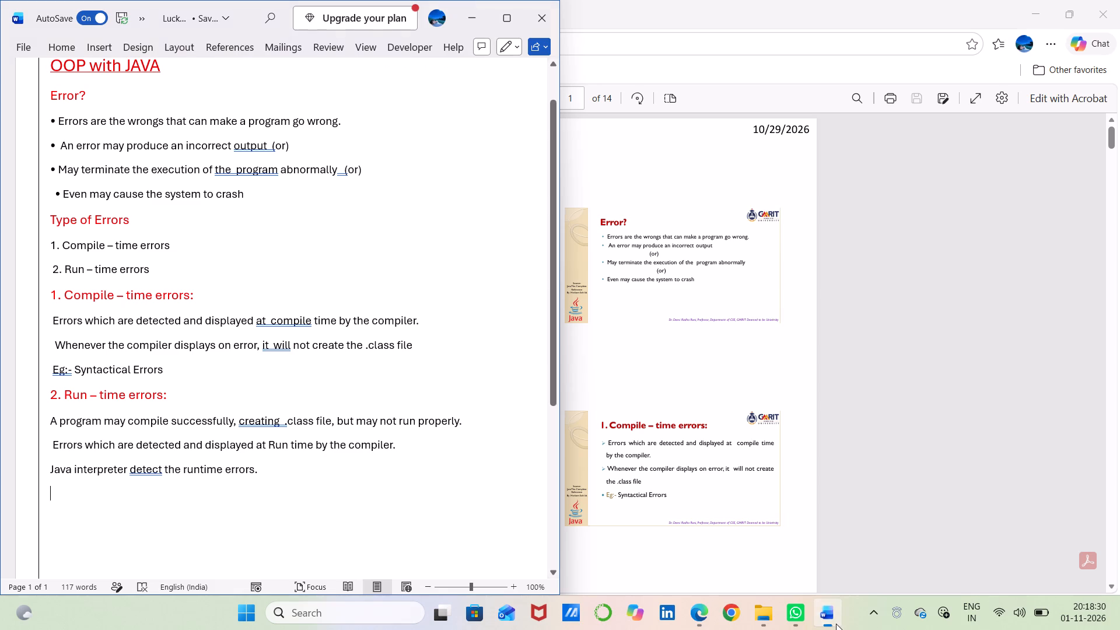
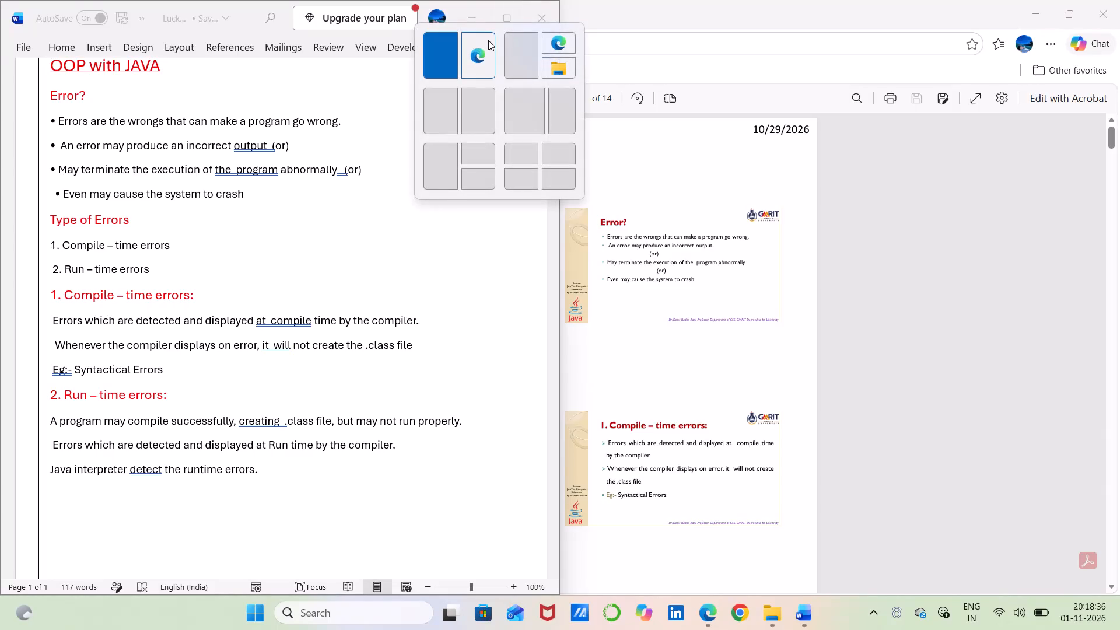
# Arrange the Word notes and the OOP Unit-III PDF in Edge side by side in a two-window split.
pyautogui.click(485, 45)
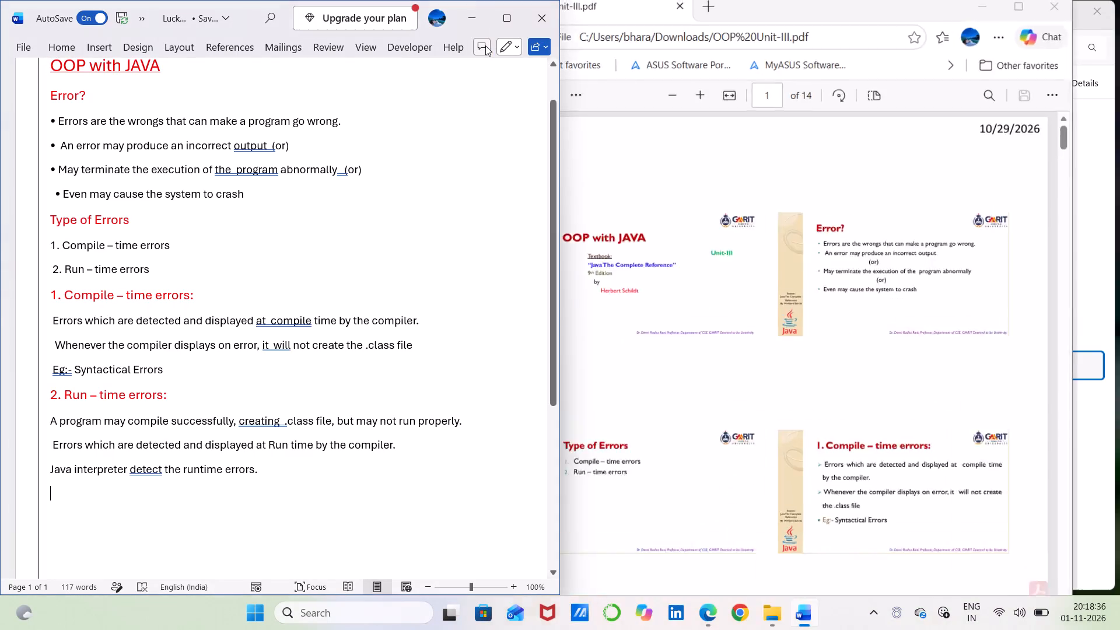
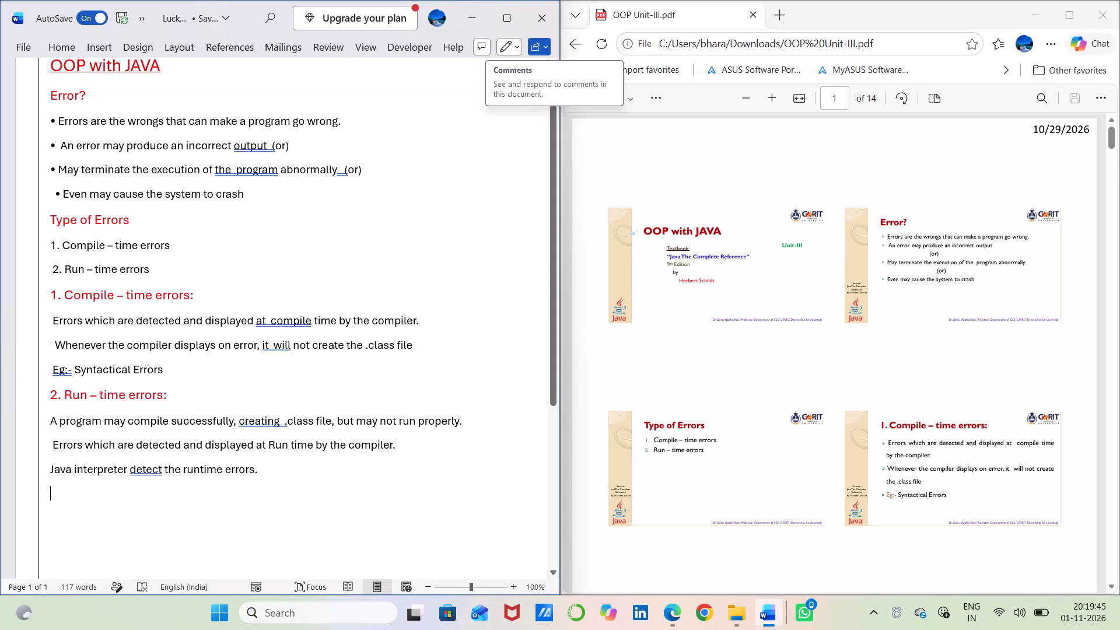
# Compare the Word notes on errors with the opening slides of the OOP Unit-III PDF, from Error? through the compile-time and run-time error slides.
pyautogui.click(412, 248)
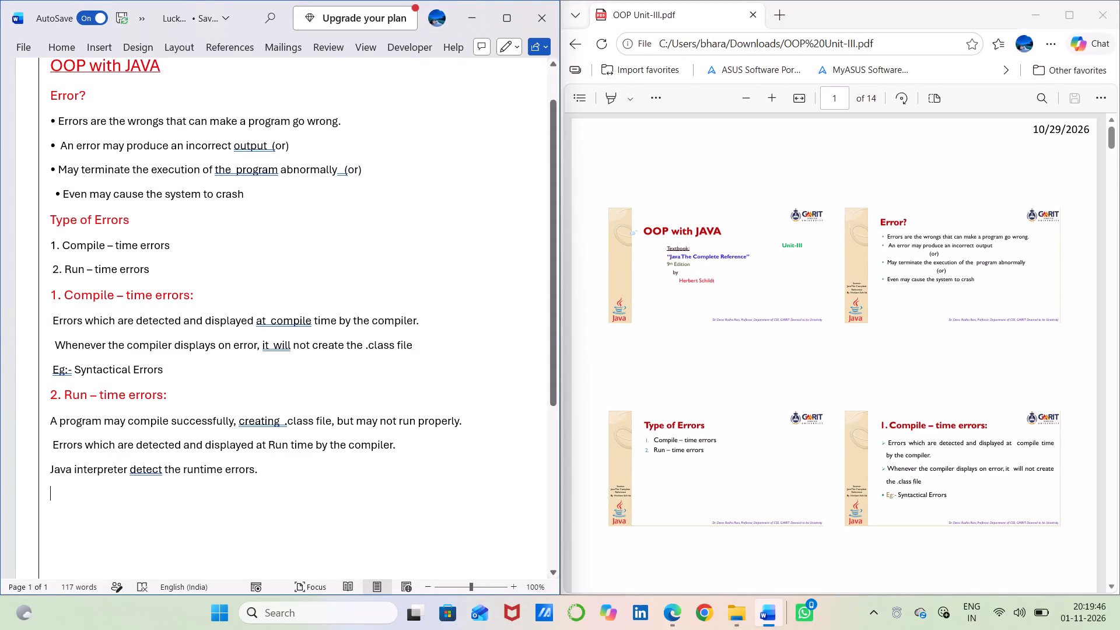
pyautogui.scroll(-1, 773, 331)
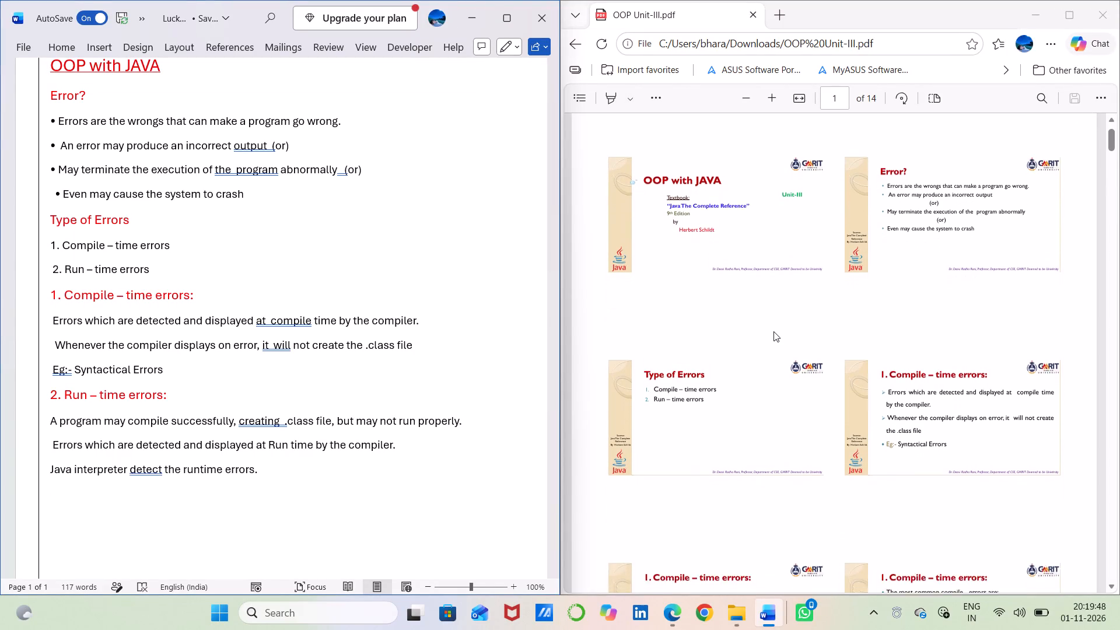
pyautogui.scroll(-1, 773, 331)
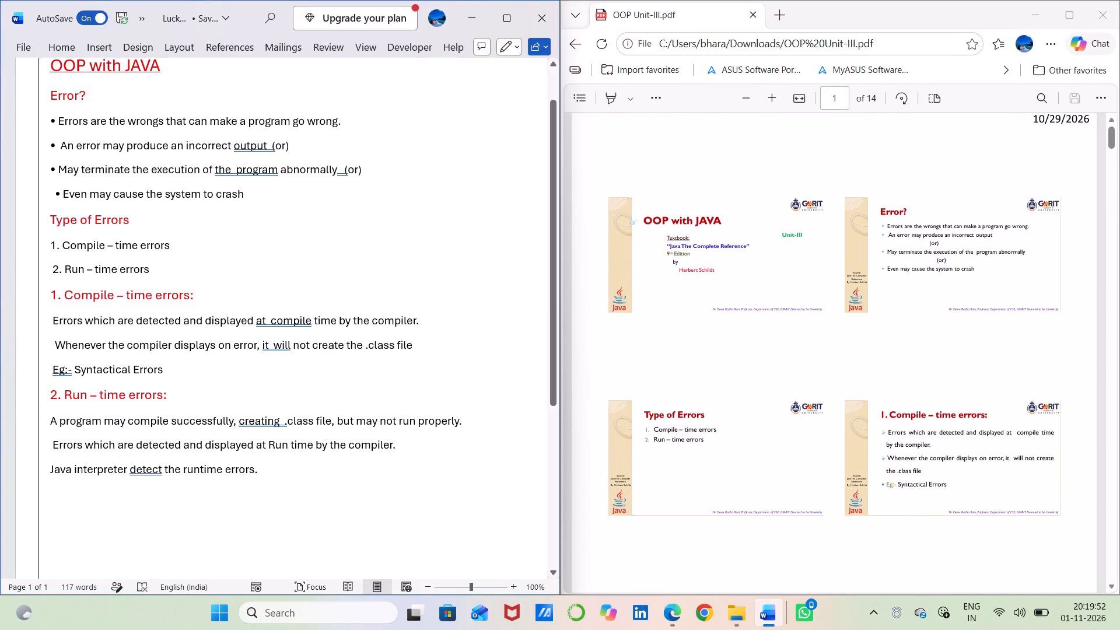
pyautogui.click(169, 372)
pyautogui.scroll(-3, 764, 423)
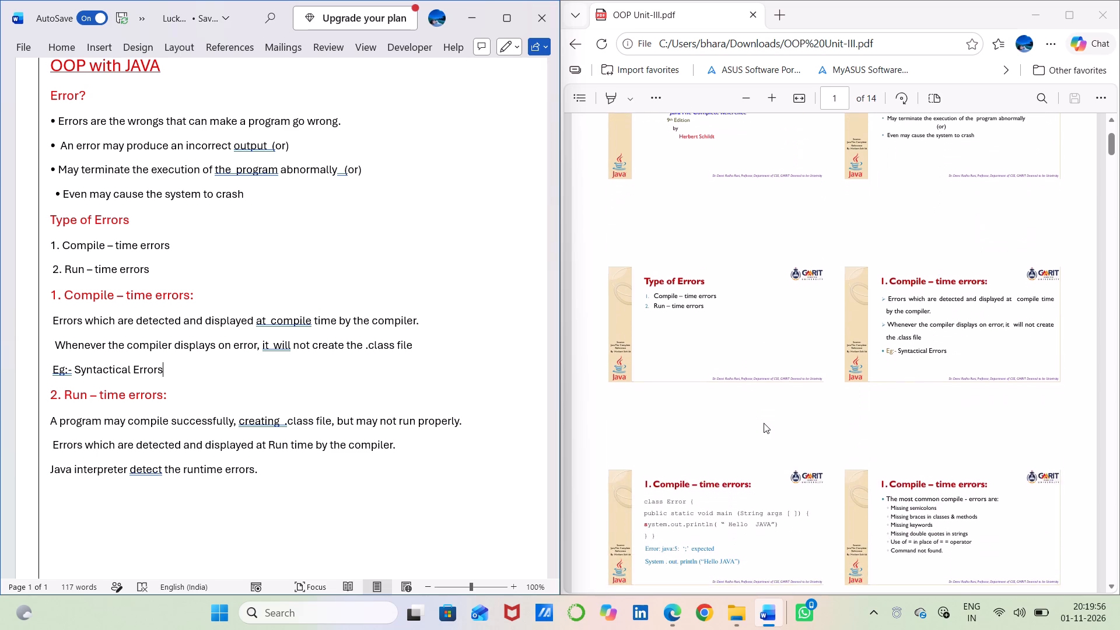
pyautogui.scroll(1, 764, 423)
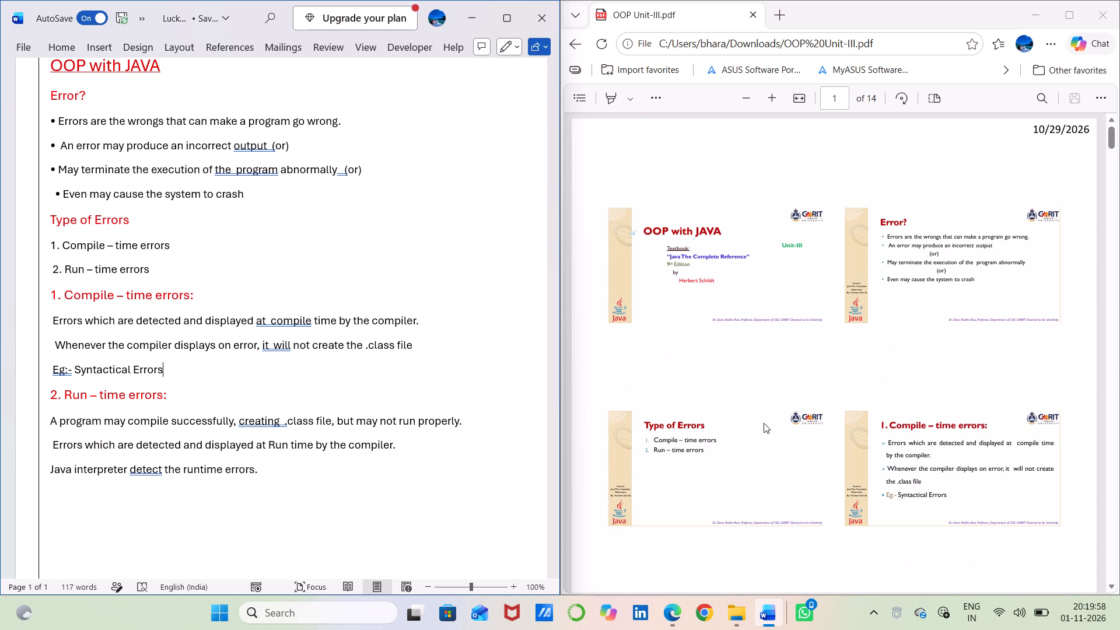
pyautogui.scroll(-6, 764, 423)
pyautogui.scroll(1, 764, 423)
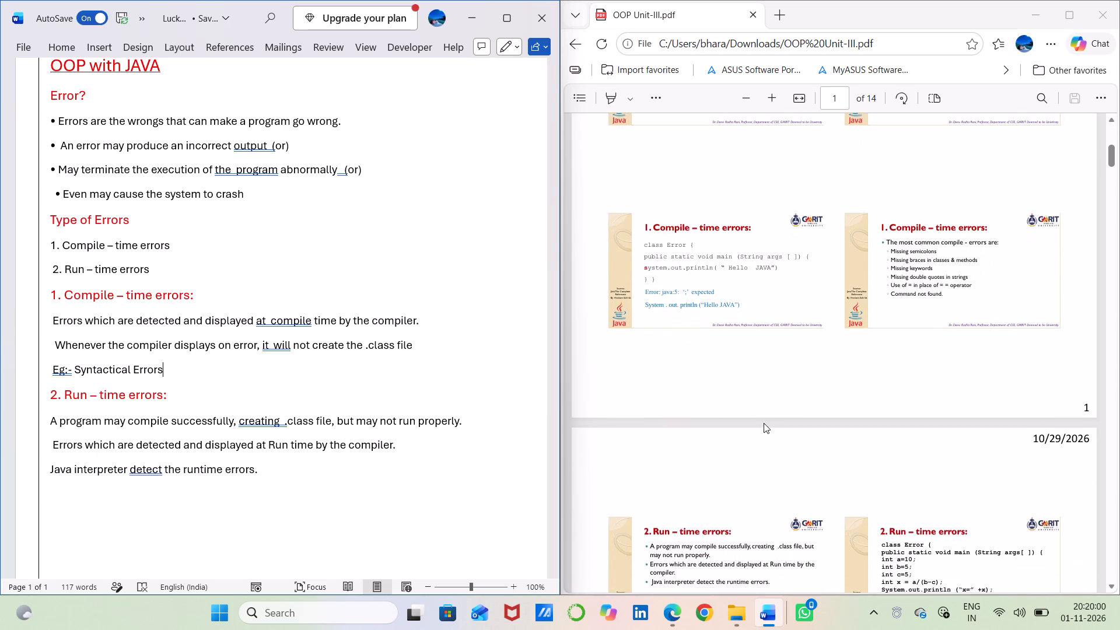
pyautogui.scroll(2, 764, 423)
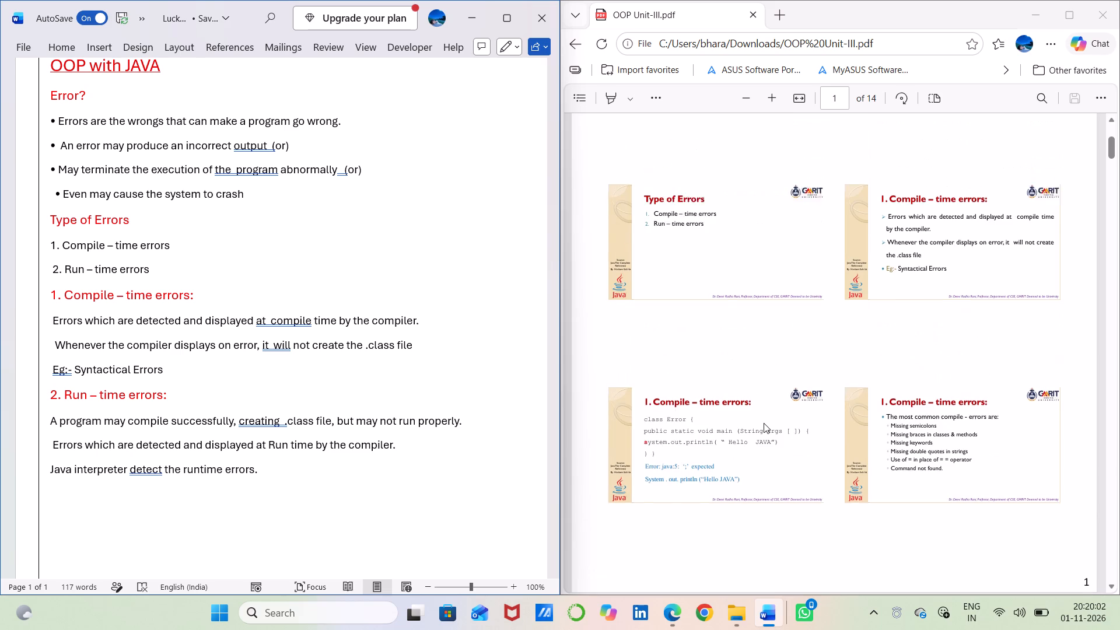
pyautogui.scroll(3, 764, 423)
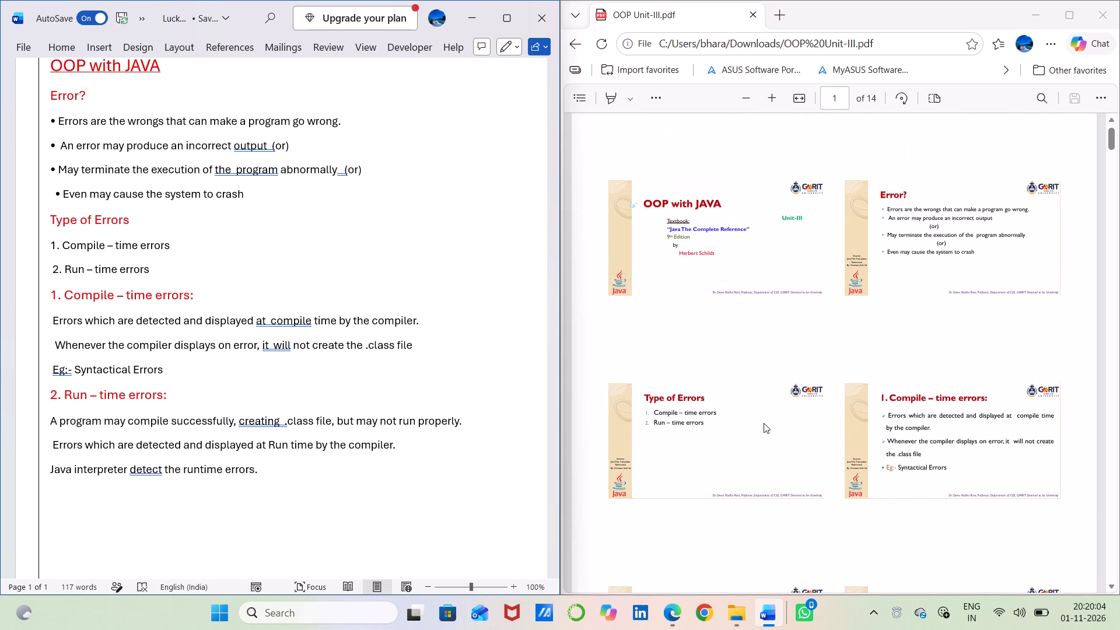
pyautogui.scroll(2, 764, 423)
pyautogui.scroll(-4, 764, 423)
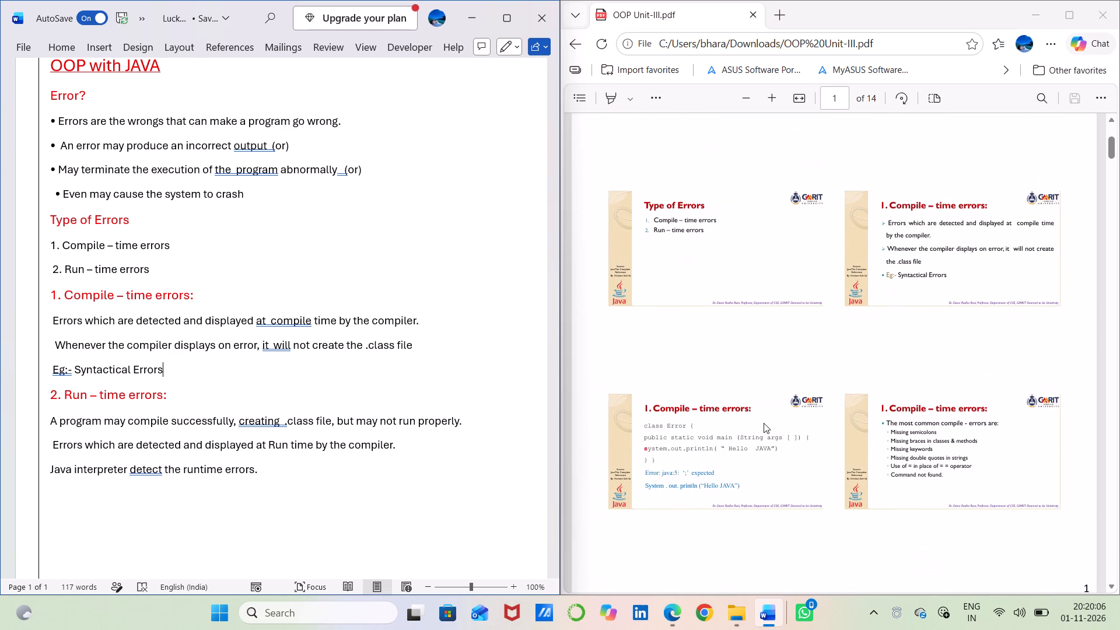
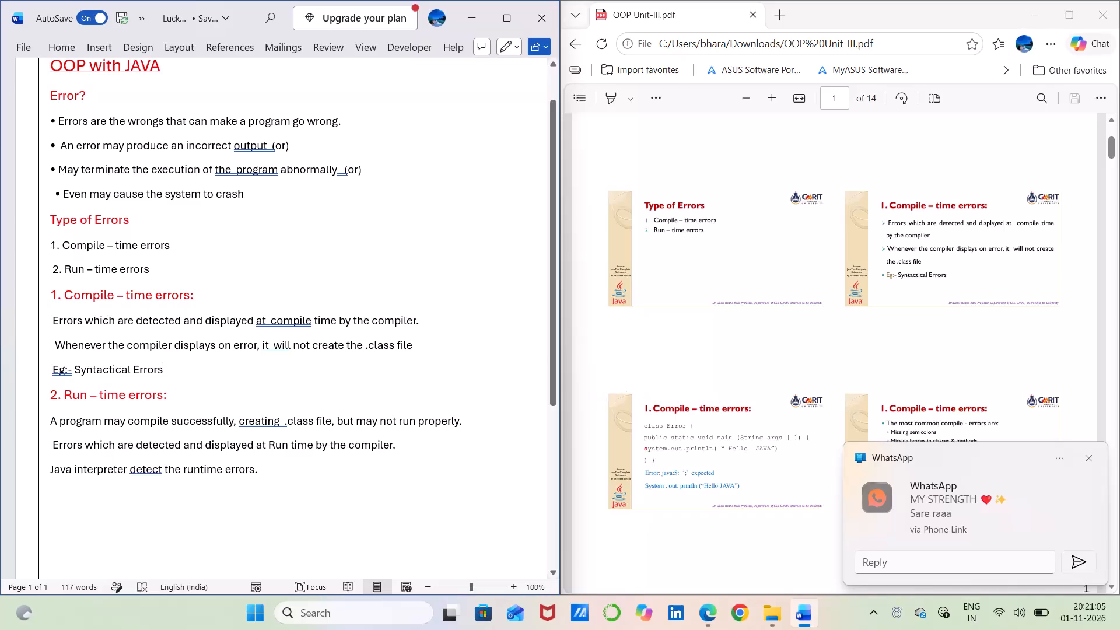
# Add a blank line after "Eg:- Syntactical Errors" in the compile-time errors section of the Word notes.
pyautogui.click(237, 359)
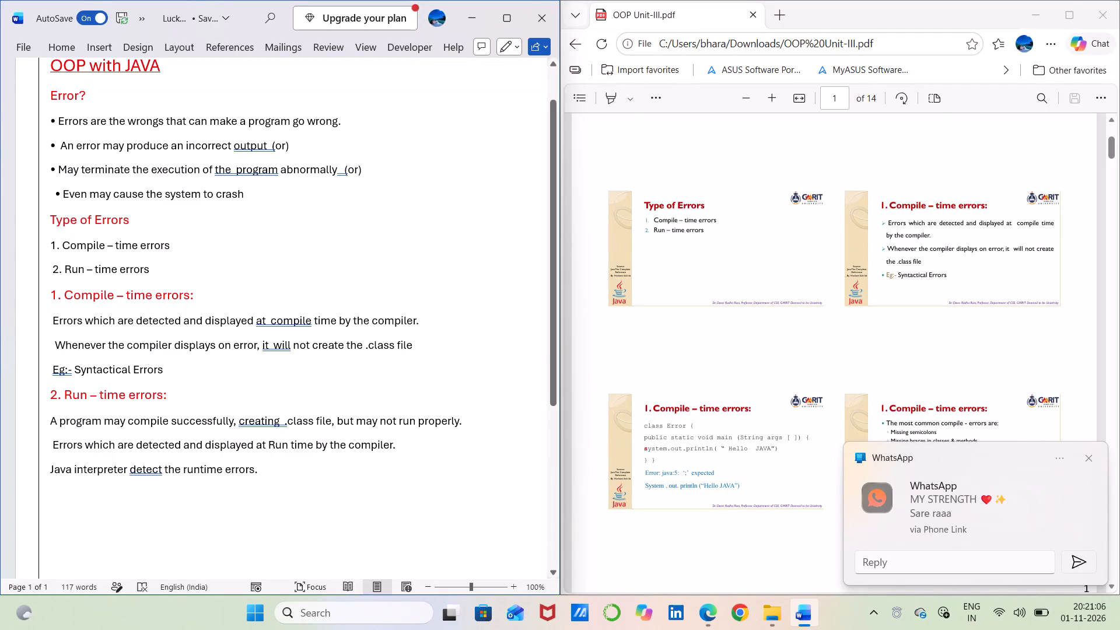
pyautogui.click(212, 374)
pyautogui.press('Return')
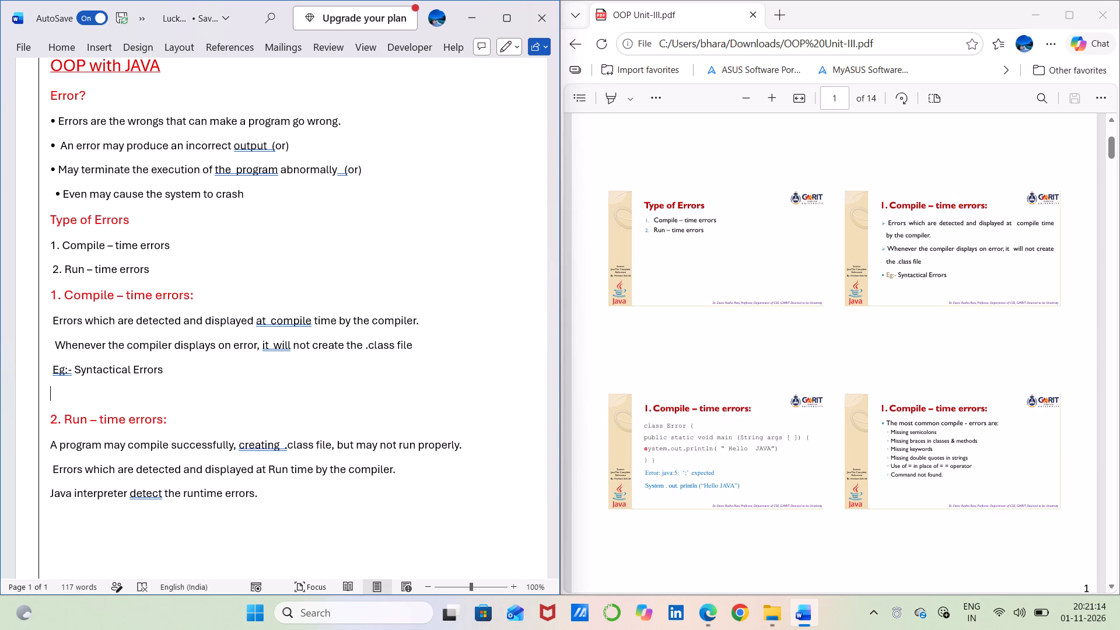
# Switch to the OOP Unit-III PDF in Edge and maximize its window.
pyautogui.click(1060, 9)
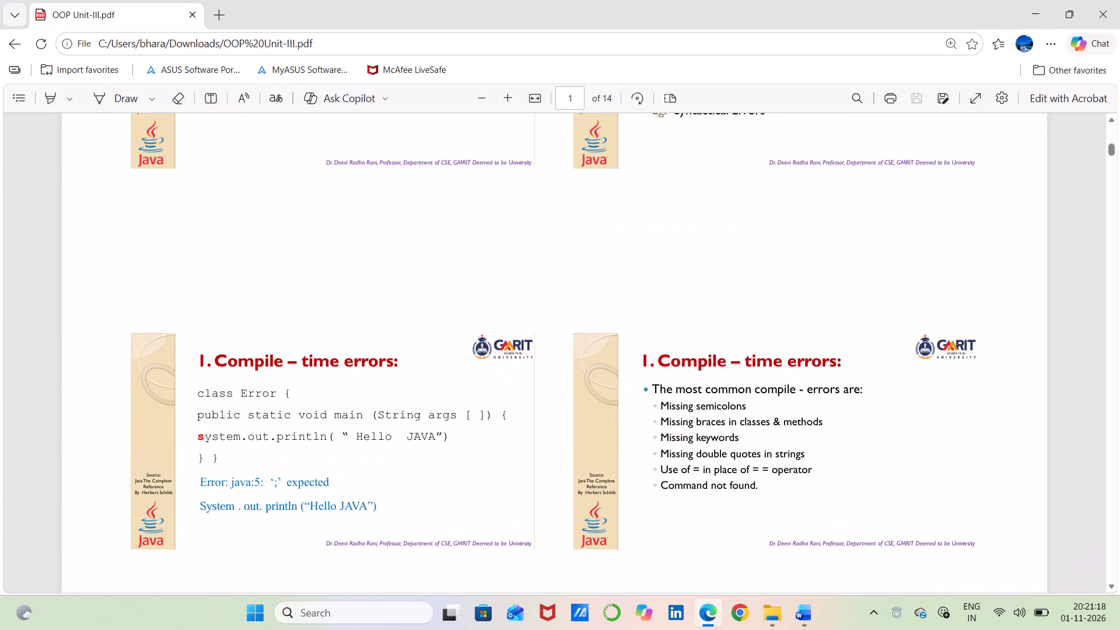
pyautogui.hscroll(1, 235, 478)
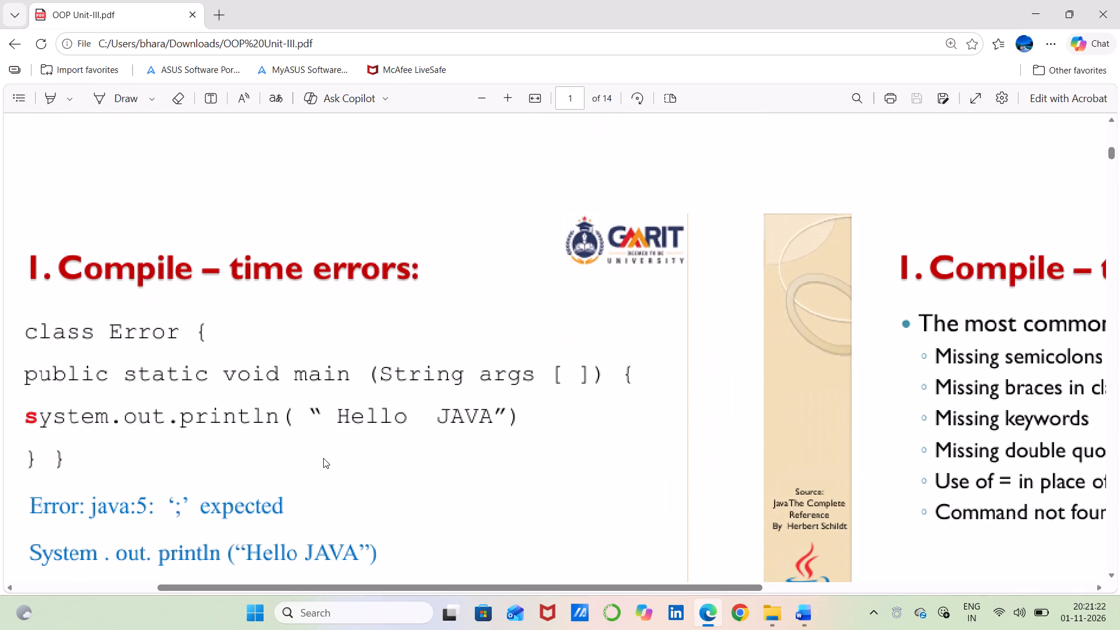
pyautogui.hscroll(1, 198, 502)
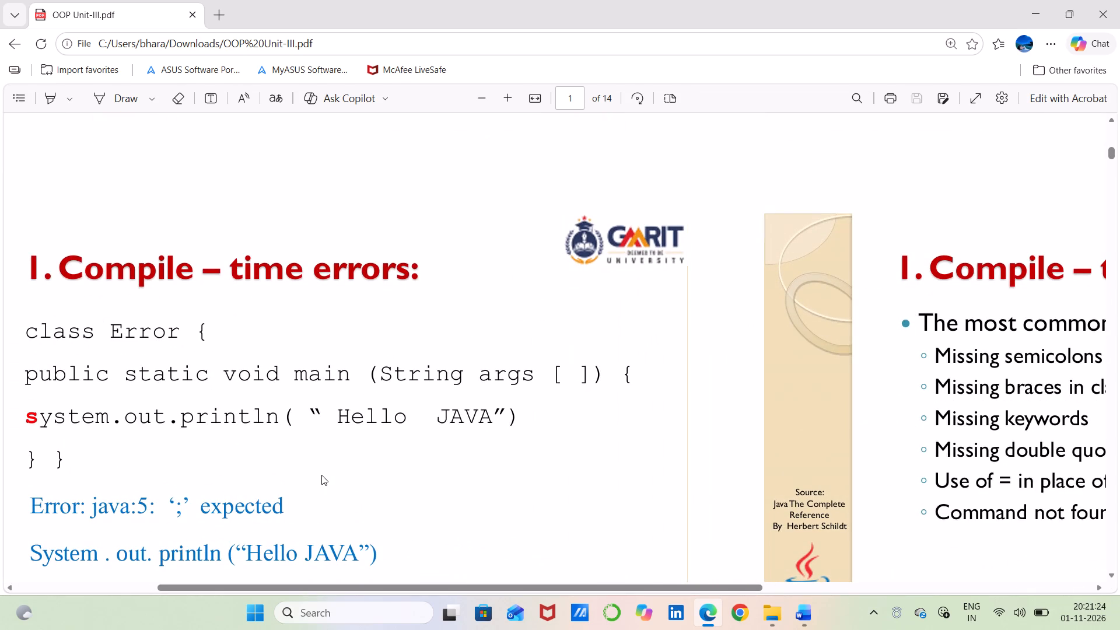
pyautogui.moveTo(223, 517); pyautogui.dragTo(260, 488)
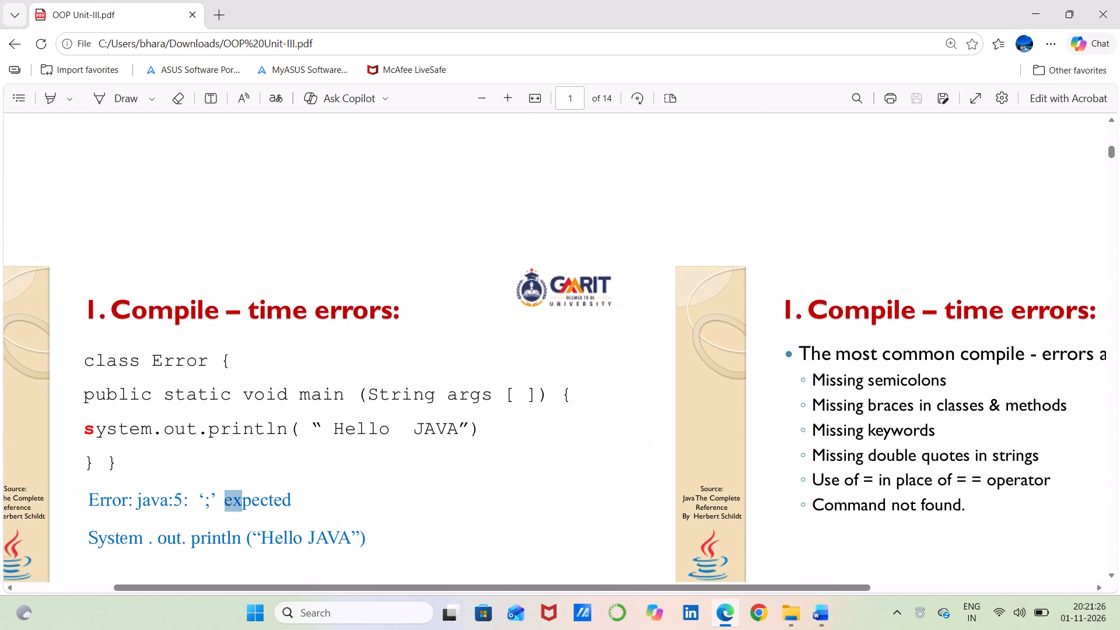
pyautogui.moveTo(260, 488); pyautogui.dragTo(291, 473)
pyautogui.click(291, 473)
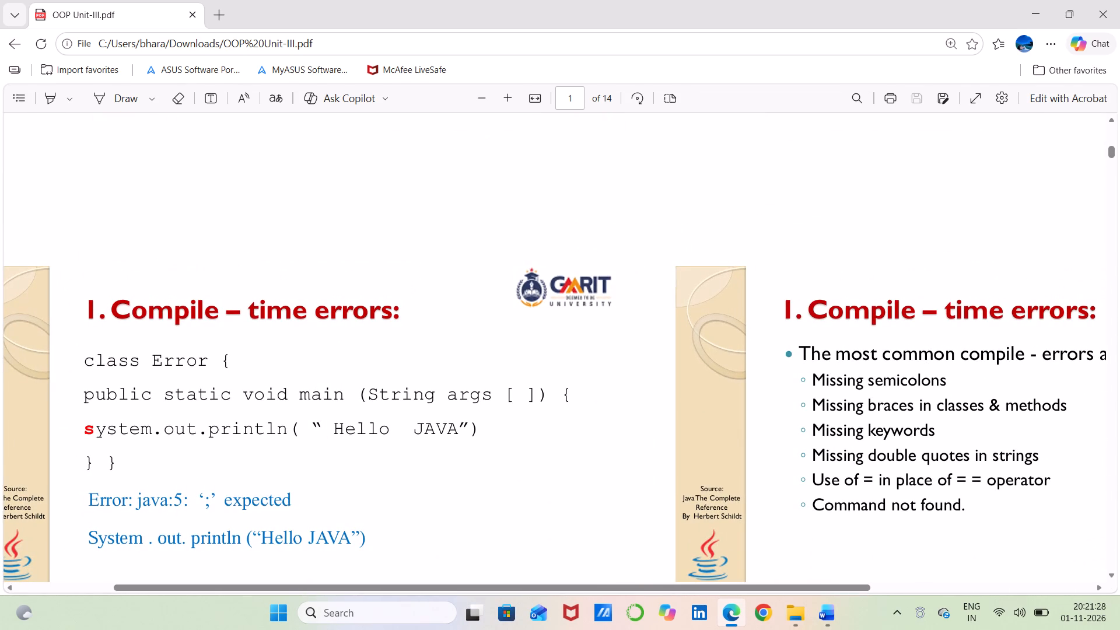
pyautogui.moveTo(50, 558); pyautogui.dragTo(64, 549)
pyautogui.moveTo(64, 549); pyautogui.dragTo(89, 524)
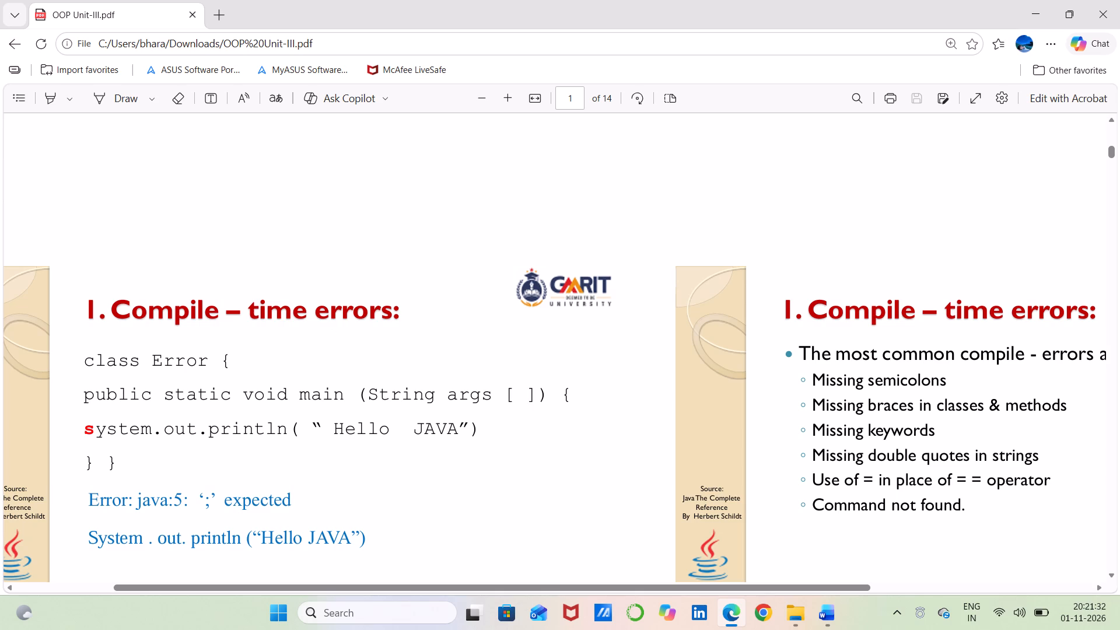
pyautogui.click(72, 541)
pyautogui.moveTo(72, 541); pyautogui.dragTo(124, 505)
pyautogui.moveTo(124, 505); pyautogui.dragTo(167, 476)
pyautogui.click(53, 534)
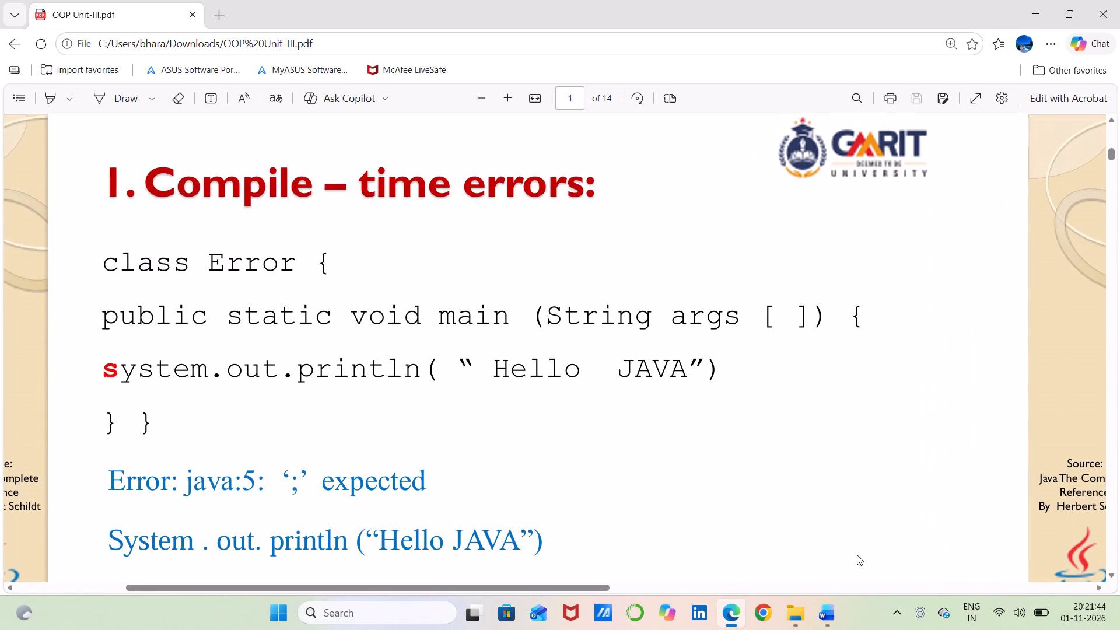
# Capture a rectangular screen snip of the compile-time errors code slide, from its heading through the System.out.println correction.
pyautogui.press('Print')
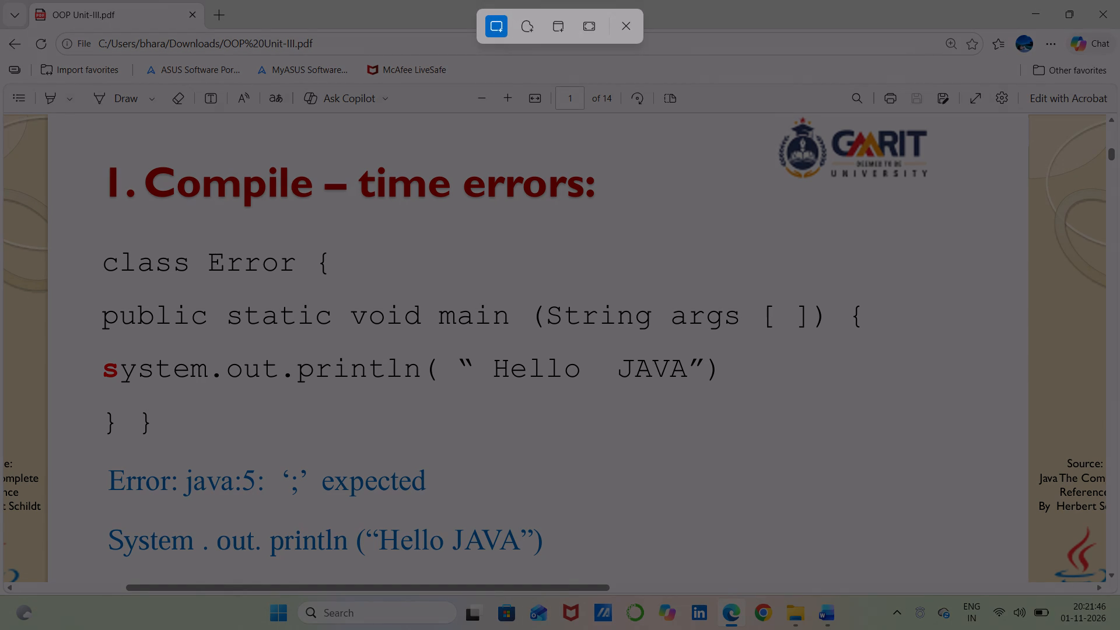
pyautogui.moveTo(71, 149); pyautogui.dragTo(229, 285)
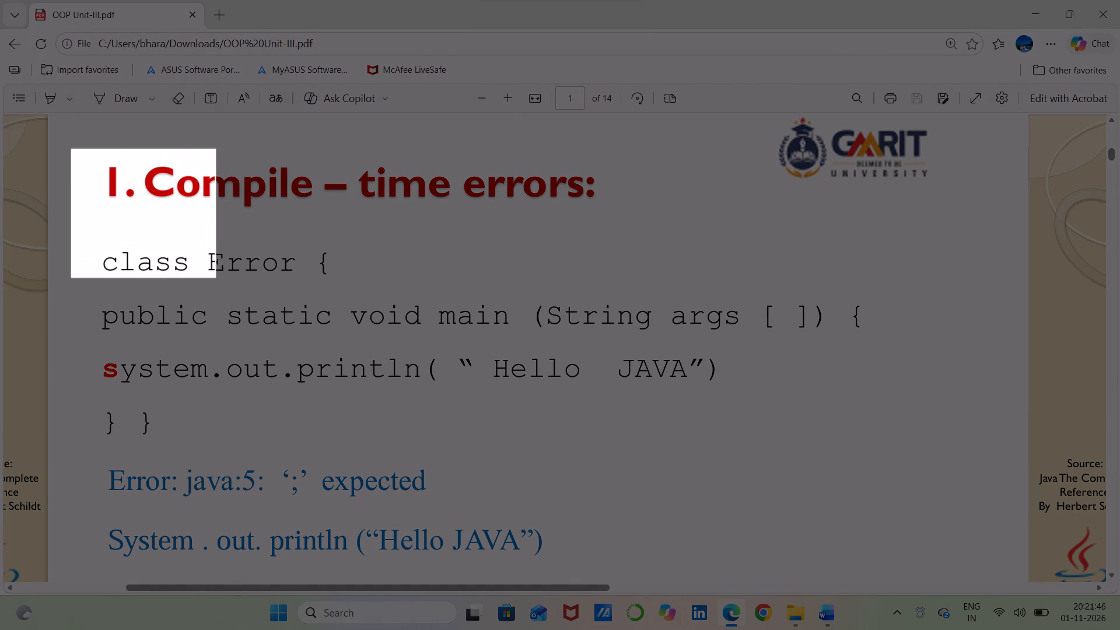
pyautogui.moveTo(229, 285); pyautogui.dragTo(560, 520)
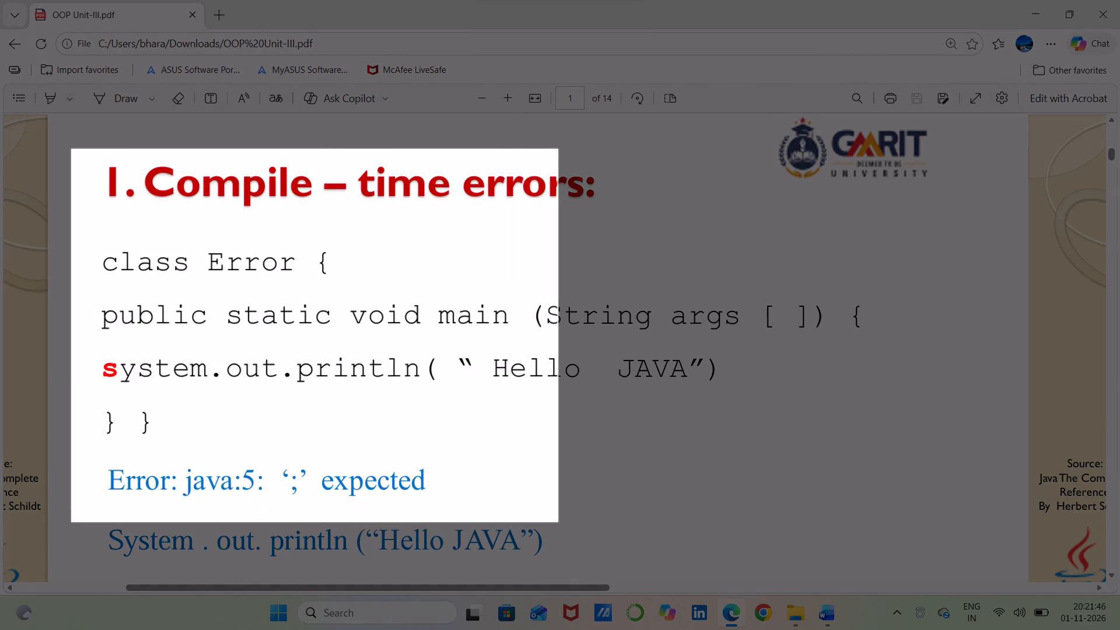
pyautogui.moveTo(560, 520); pyautogui.dragTo(840, 534)
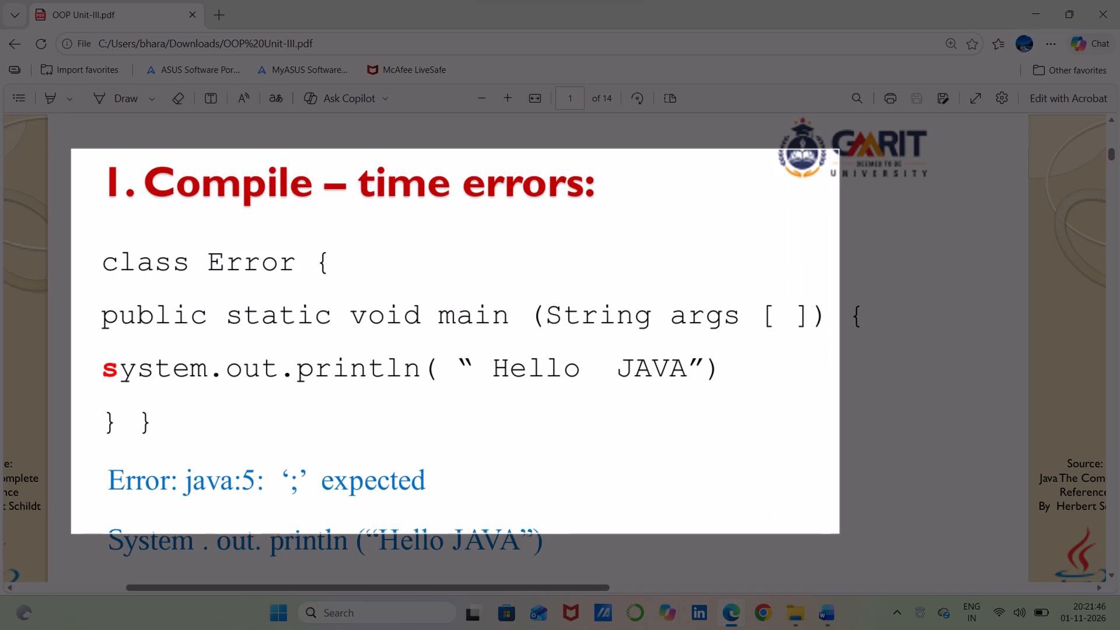
pyautogui.moveTo(840, 534); pyautogui.dragTo(880, 573)
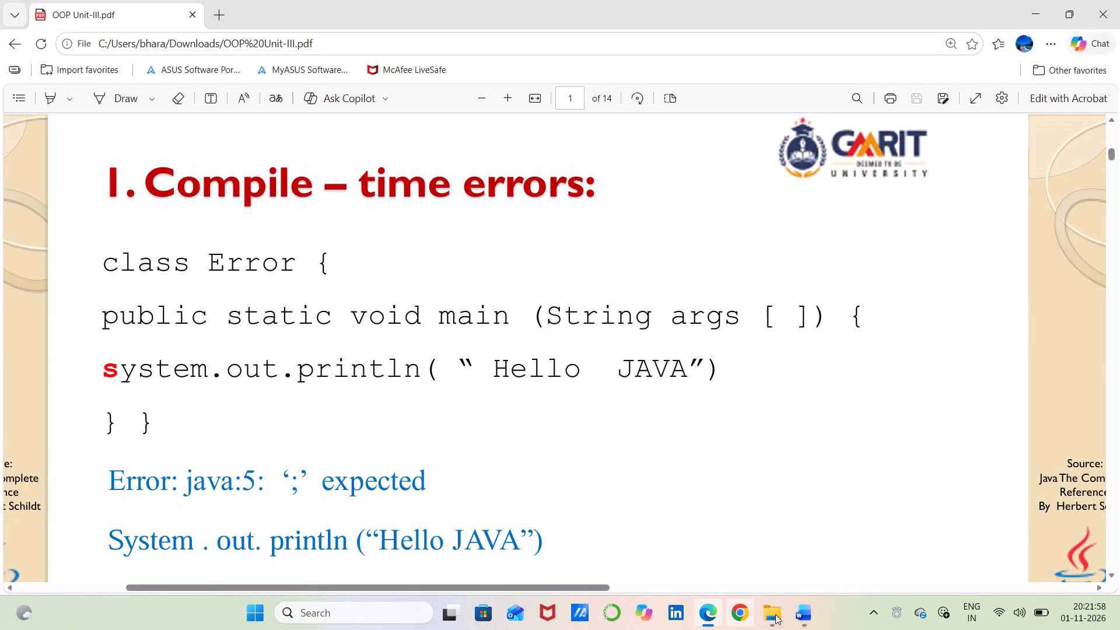
# Switch to Word, add two blank lines below "Eg:- Syntactical Errors" and paste the captured slide image directly under that line.
pyautogui.click(803, 617)
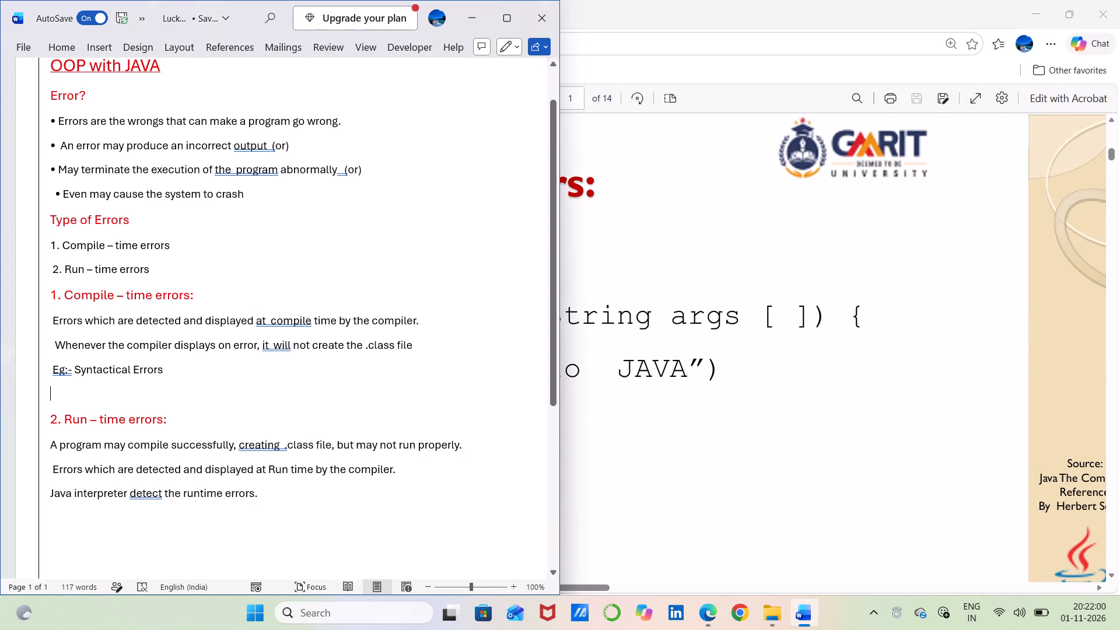
pyautogui.click(120, 399)
pyautogui.press('Return')
pyautogui.press('Return')
pyautogui.click(75, 386)
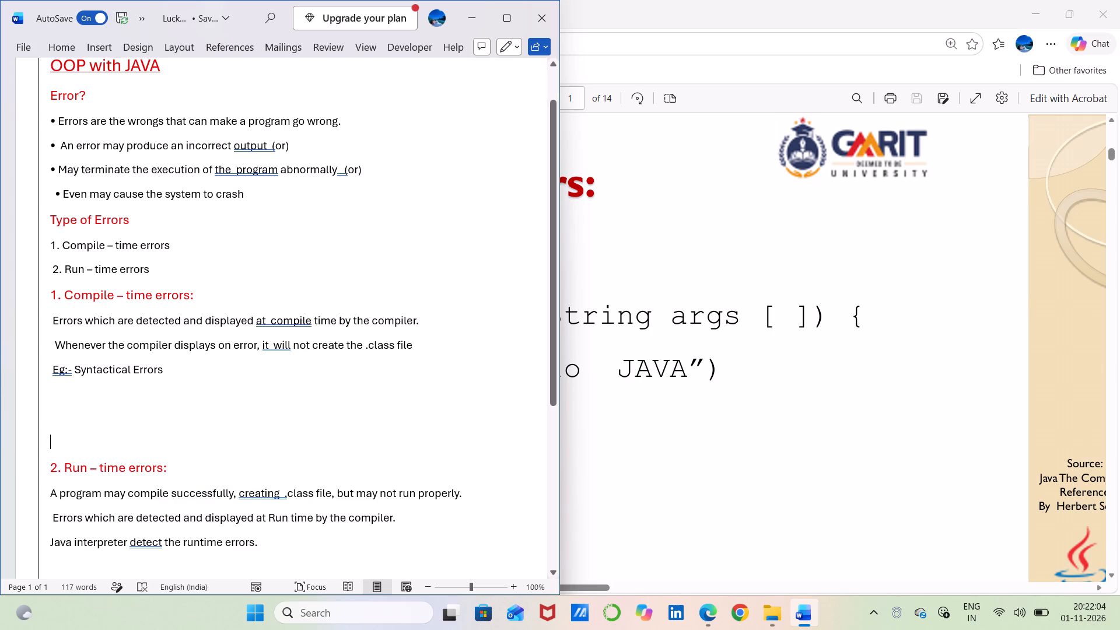
pyautogui.click(75, 395)
pyautogui.hotkey('ctrl', 'v')
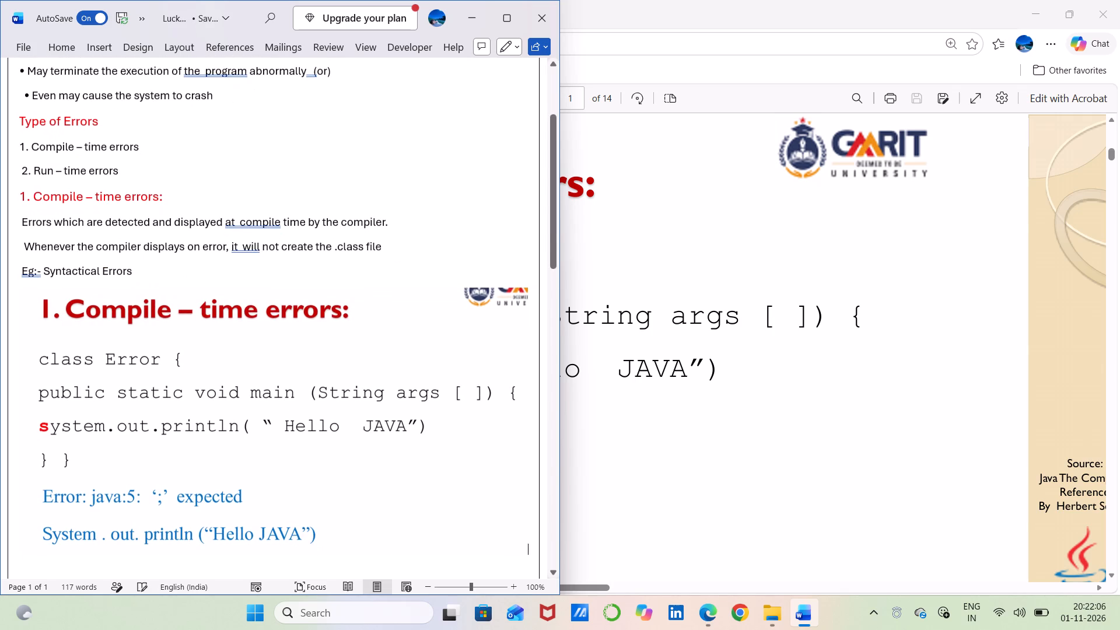
# Shrink the pasted compile-time errors picture to about half the width of the text area.
pyautogui.keyDown('ctrl'); pyautogui.scroll(-3, 208, 405); pyautogui.keyUp('ctrl')
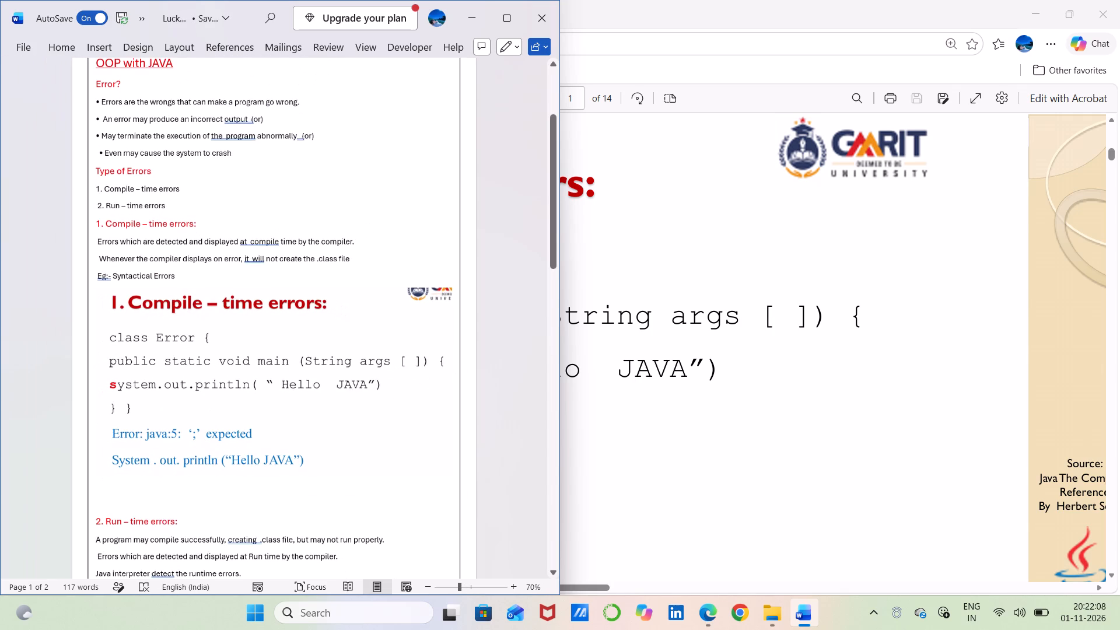
pyautogui.click(257, 401)
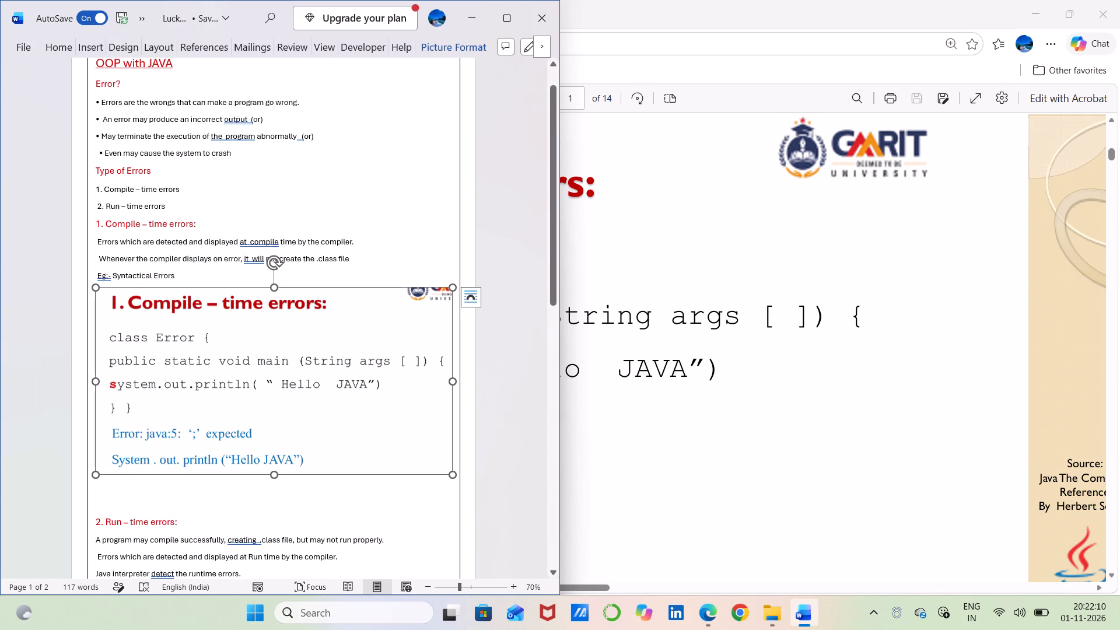
pyautogui.moveTo(452, 475); pyautogui.dragTo(372, 442)
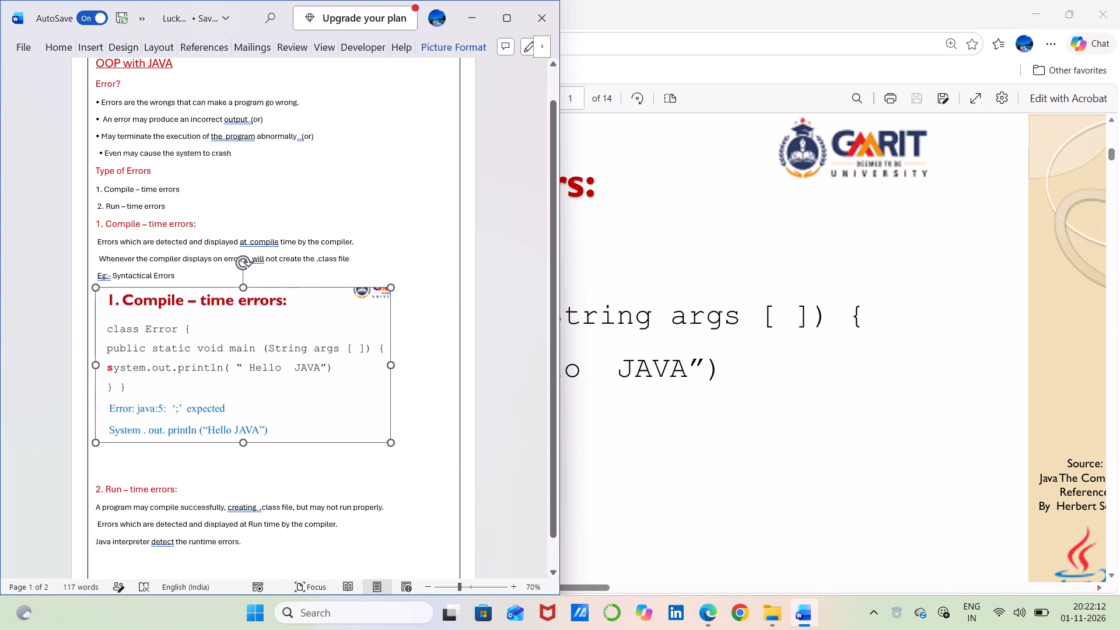
pyautogui.moveTo(372, 442); pyautogui.dragTo(260, 413)
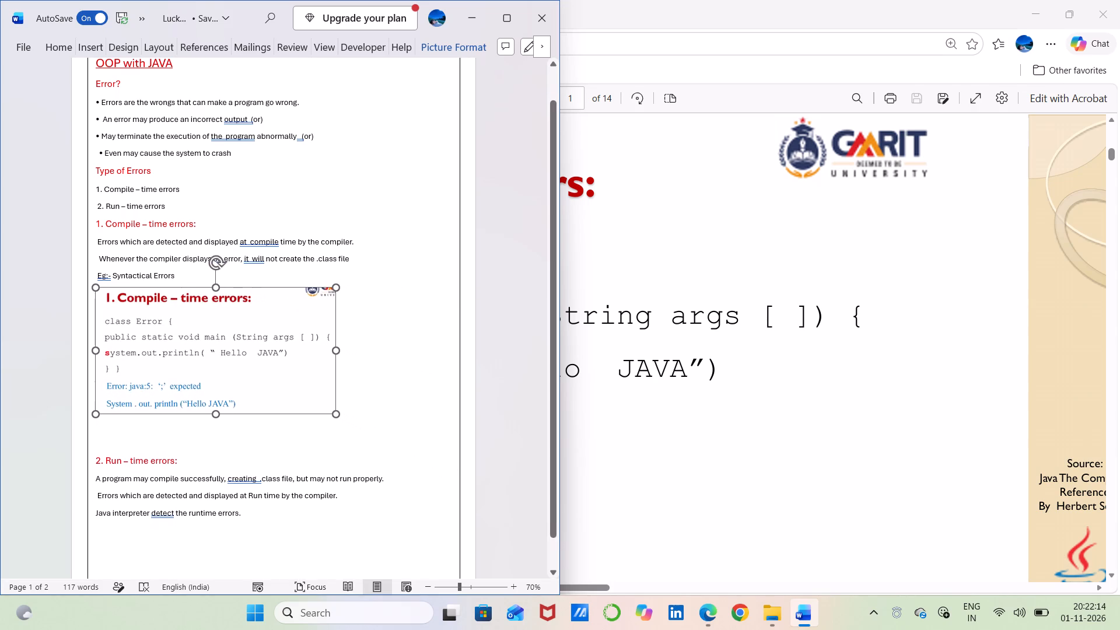
pyautogui.moveTo(260, 413); pyautogui.dragTo(218, 398)
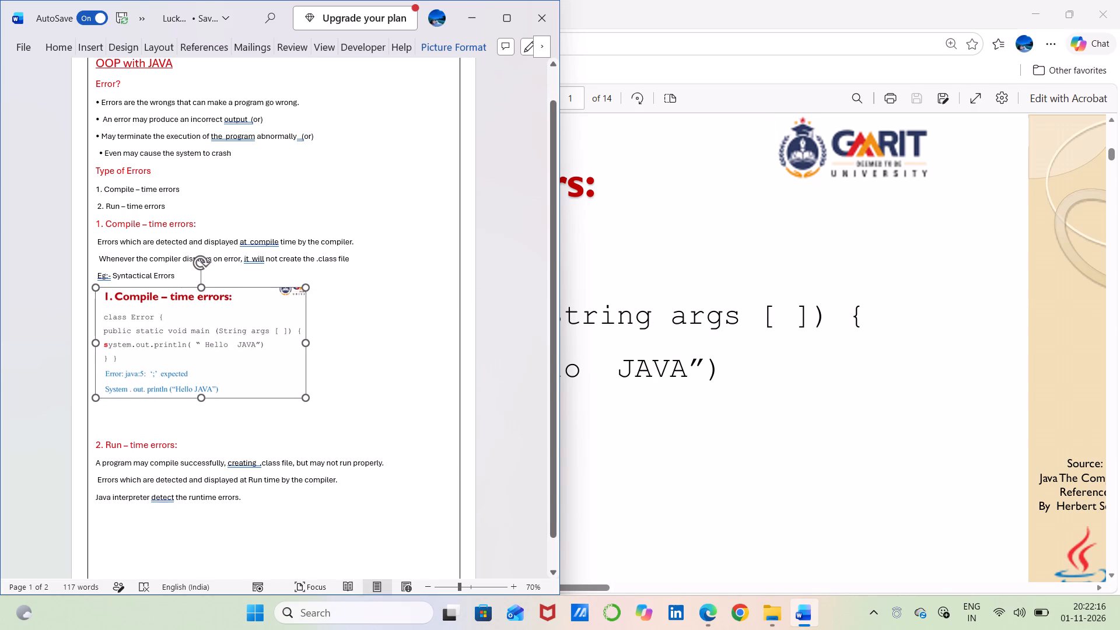
pyautogui.moveTo(218, 398); pyautogui.dragTo(212, 396)
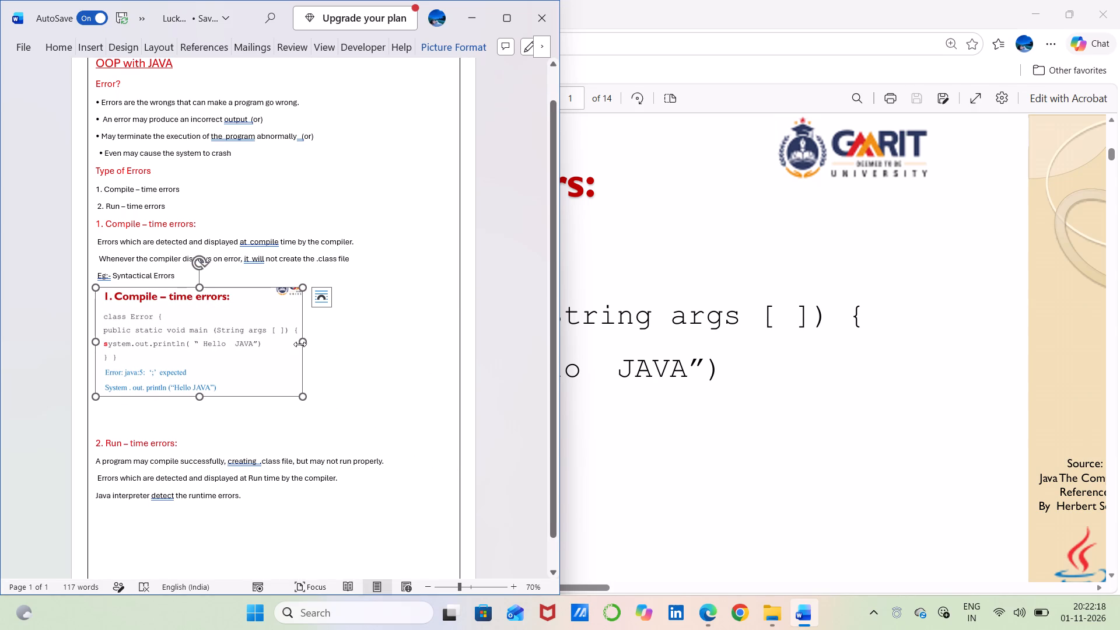
pyautogui.moveTo(302, 342); pyautogui.dragTo(285, 347)
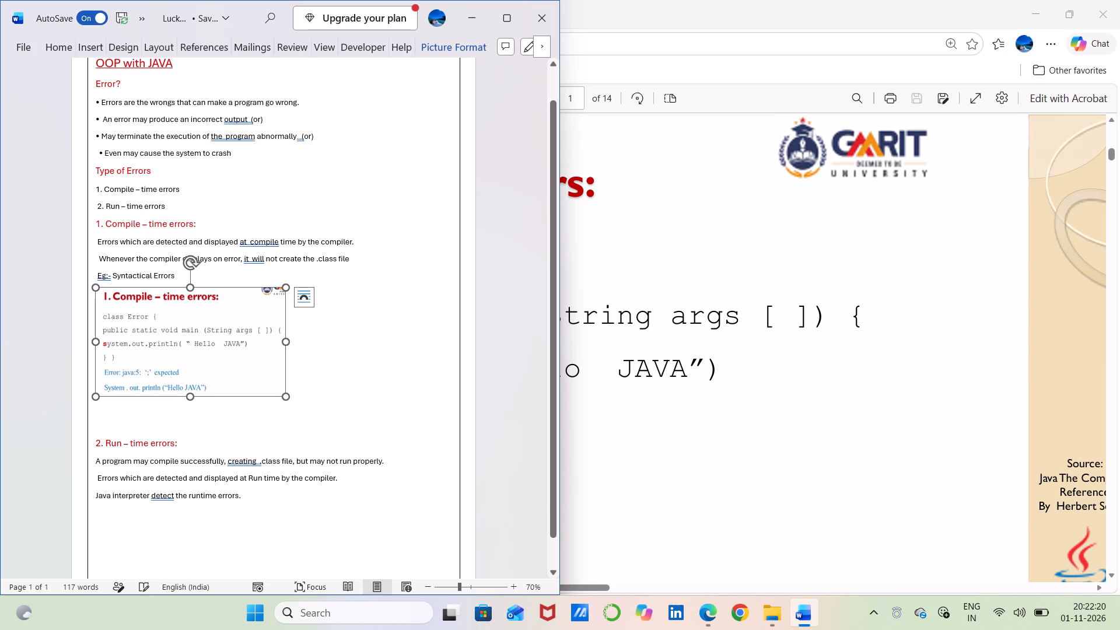
pyautogui.moveTo(286, 398); pyautogui.dragTo(274, 390)
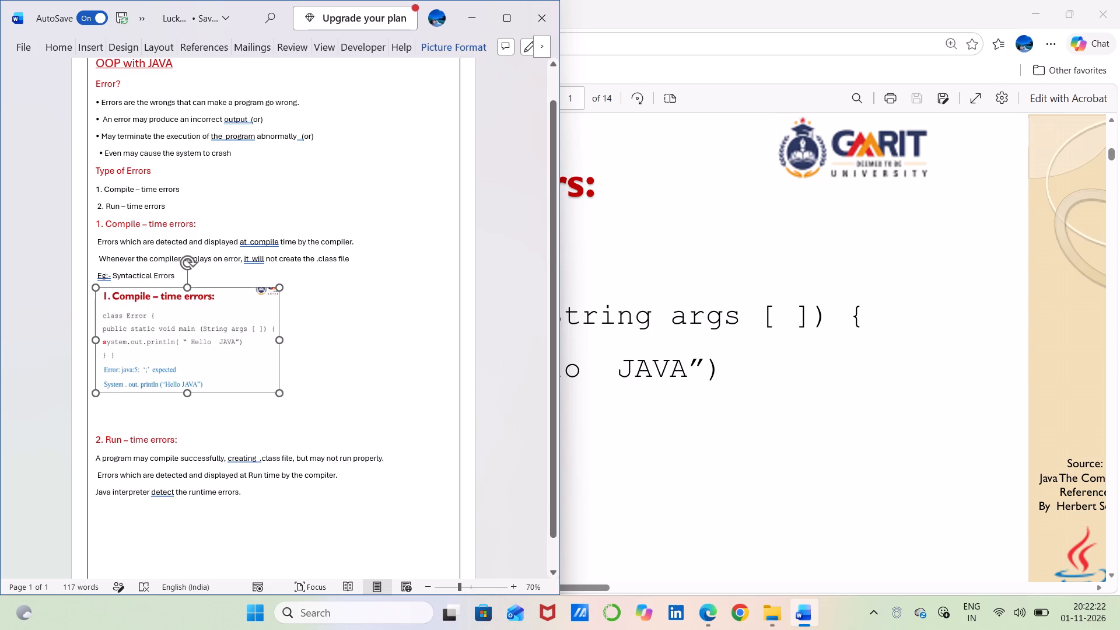
pyautogui.moveTo(274, 390); pyautogui.dragTo(271, 388)
# Reduce the empty lines between the picture and the "2. Run – time errors:" heading to a single blank line.
pyautogui.click(144, 423)
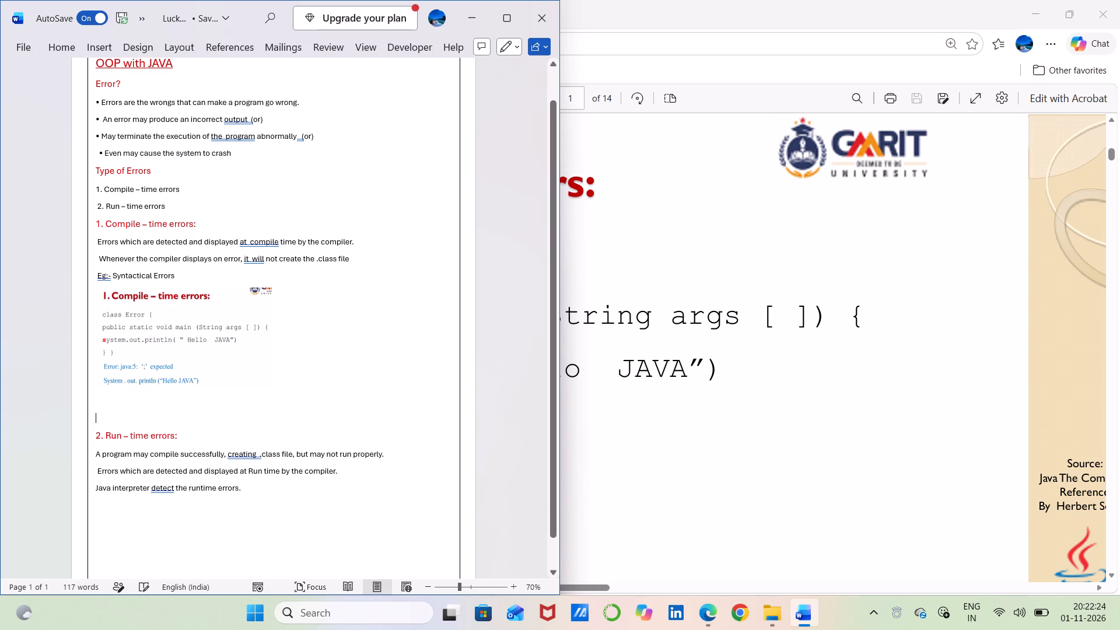
pyautogui.press('BackSpace')
pyautogui.press('BackSpace')
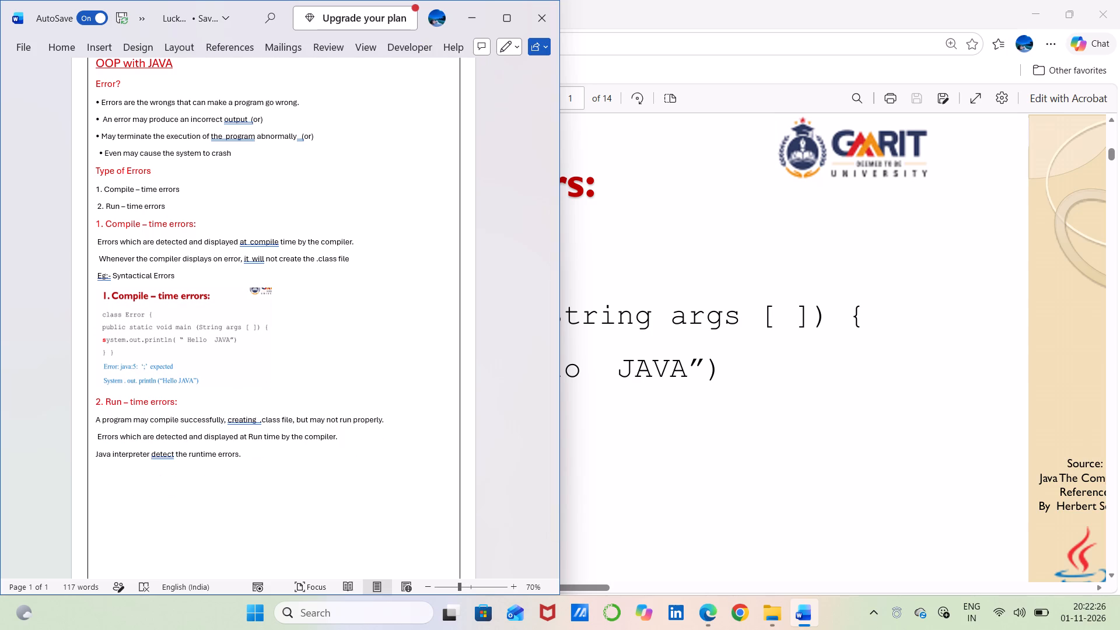
pyautogui.press('Return')
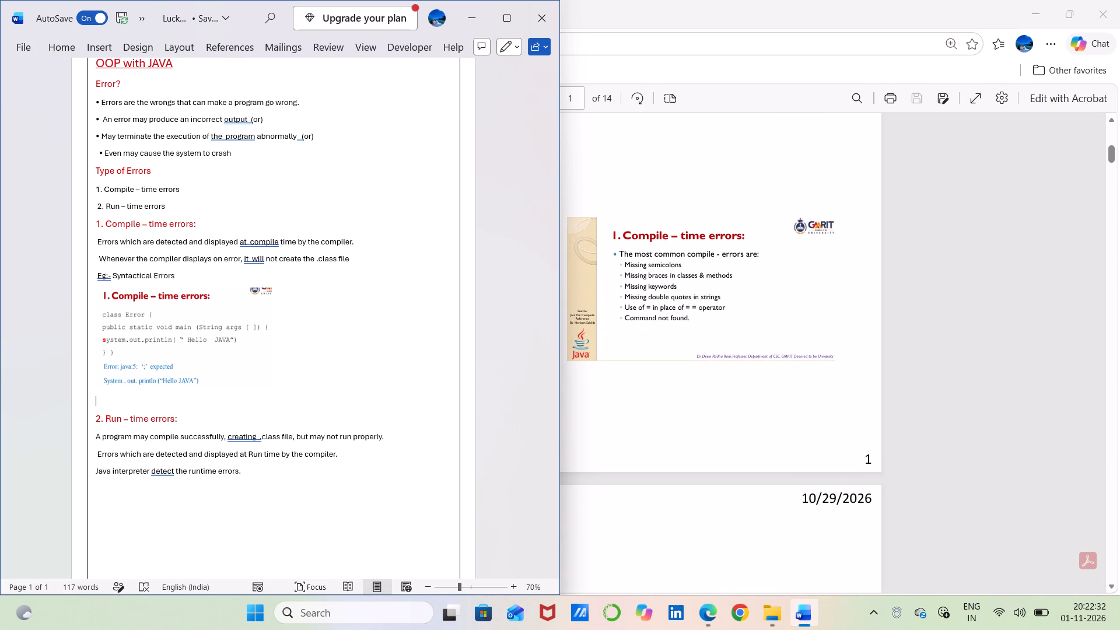
# Arrange the Edge PDF and the Word document side by side, with the PDF on the left half.
pyautogui.moveTo(680, 280); pyautogui.dragTo(806, 249)
pyautogui.click(478, 334)
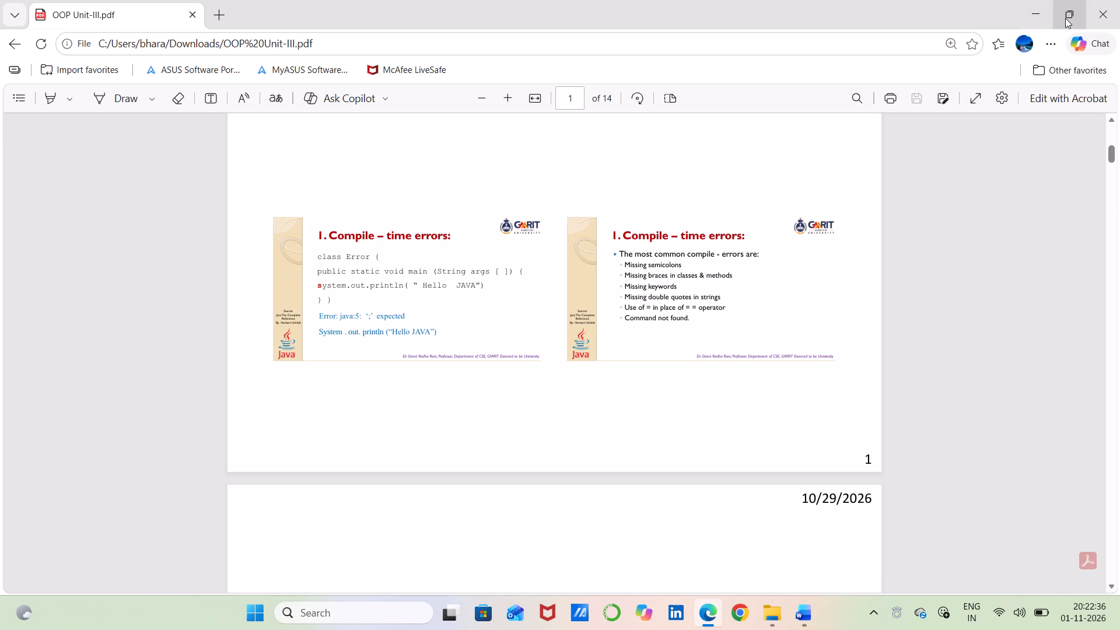
pyautogui.click(975, 48)
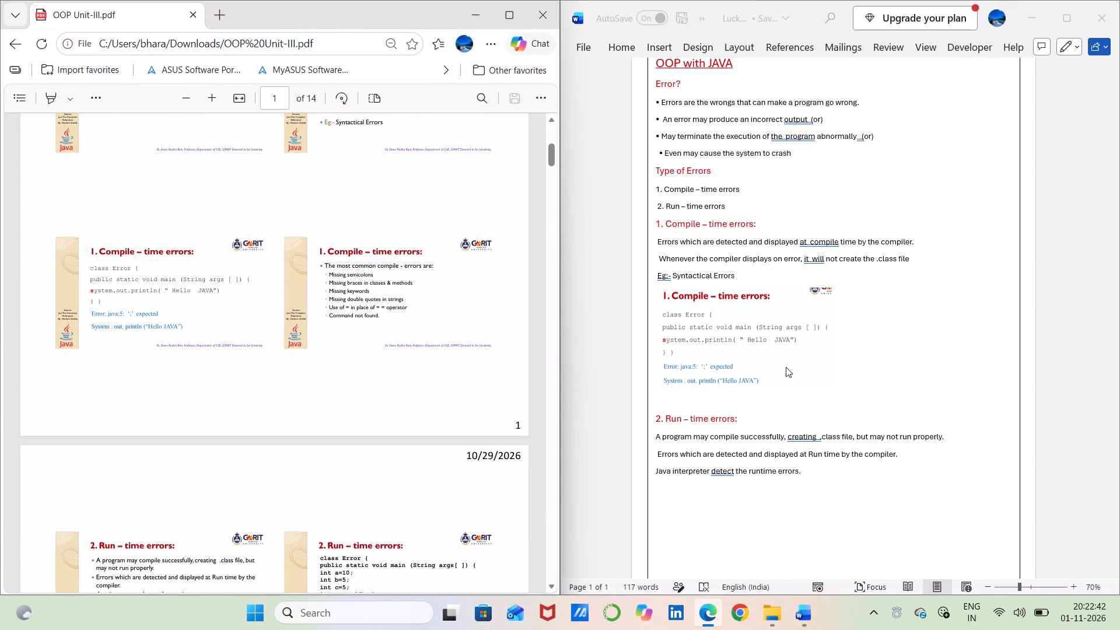
# Add two more blank lines below the picture in the Word notes and place the insertion point on the first blank line.
pyautogui.click(787, 401)
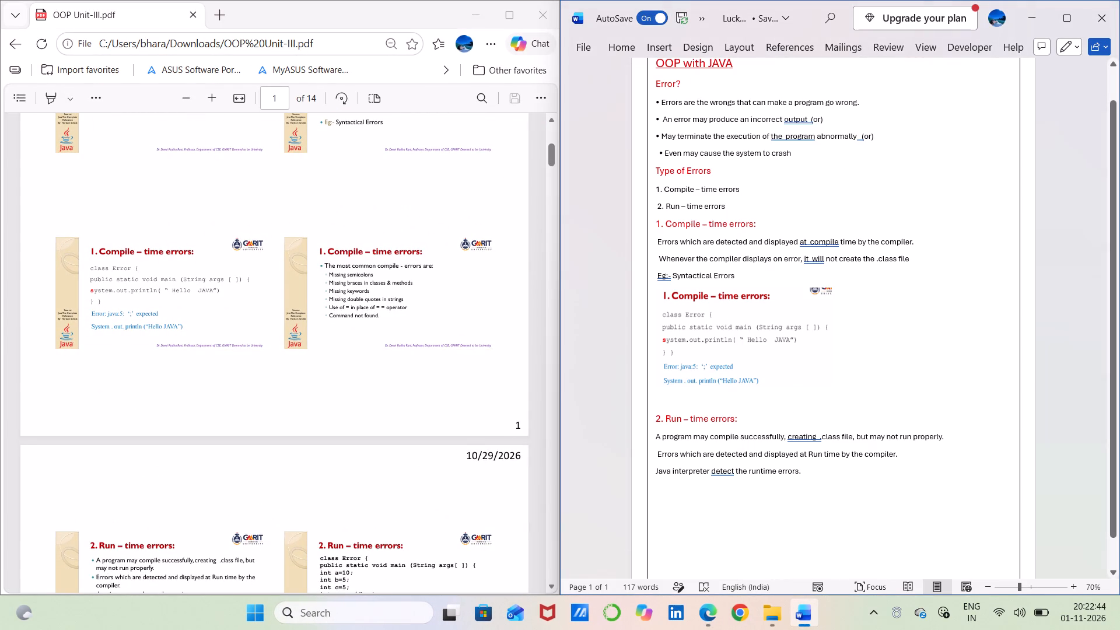
pyautogui.press('Return')
pyautogui.press('Return')
pyautogui.press('Up')
pyautogui.press('Up')
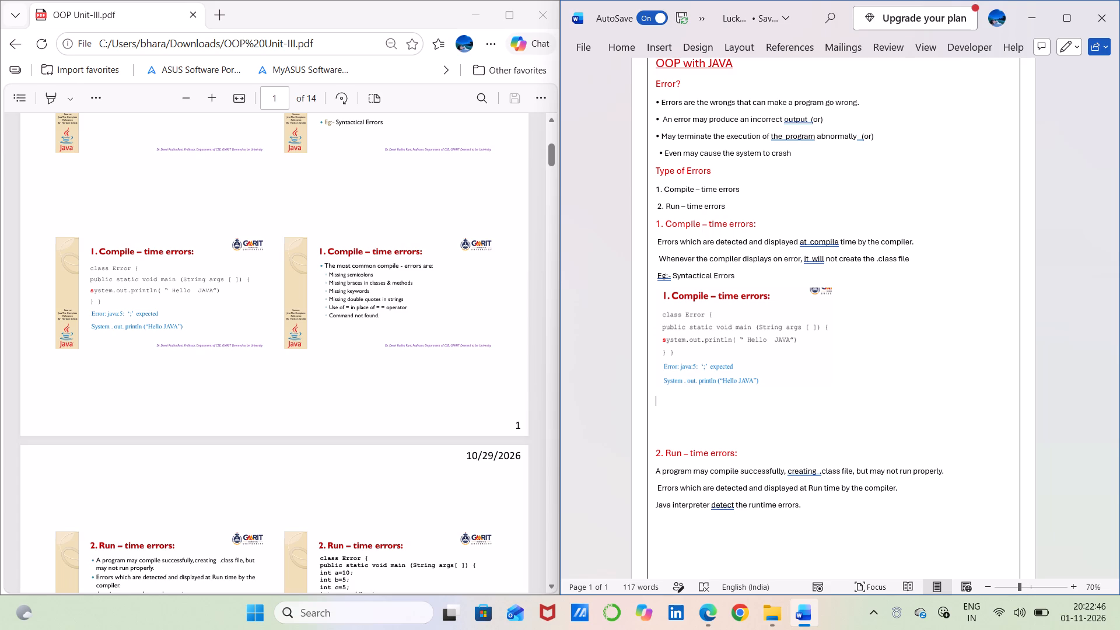
pyautogui.press('Up')
pyautogui.press('Down')
# Copy the slide text from "1. Compile – time errors:" through "Command not found." in the PDF and paste it below the picture in Word.
pyautogui.moveTo(318, 249); pyautogui.dragTo(402, 317)
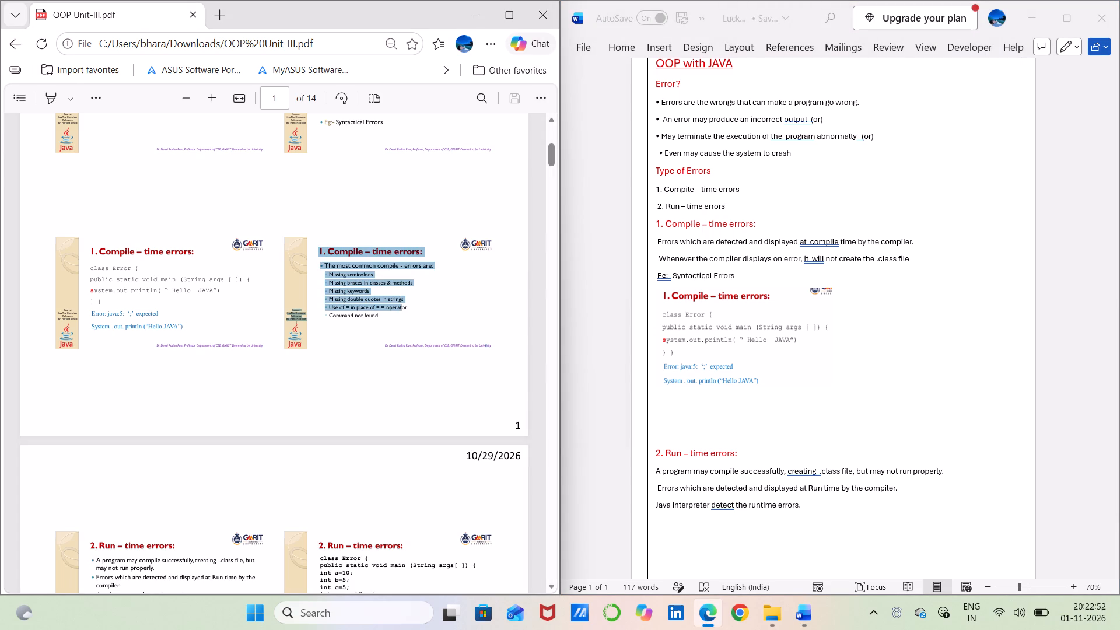
pyautogui.moveTo(402, 317); pyautogui.dragTo(405, 320)
pyautogui.click(405, 320)
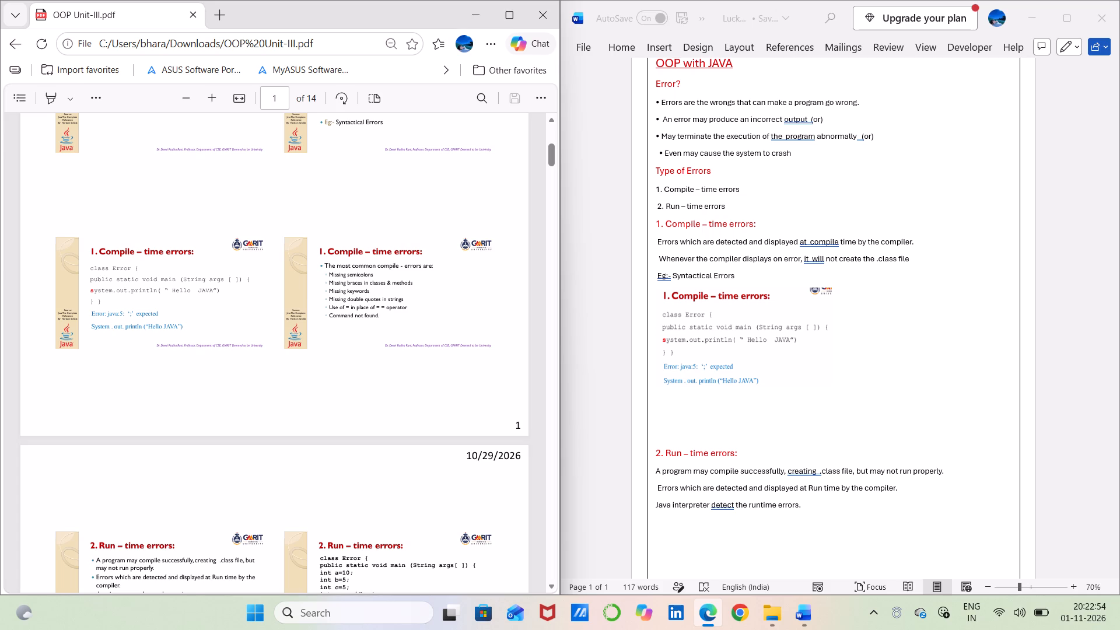
pyautogui.moveTo(317, 250); pyautogui.dragTo(385, 321)
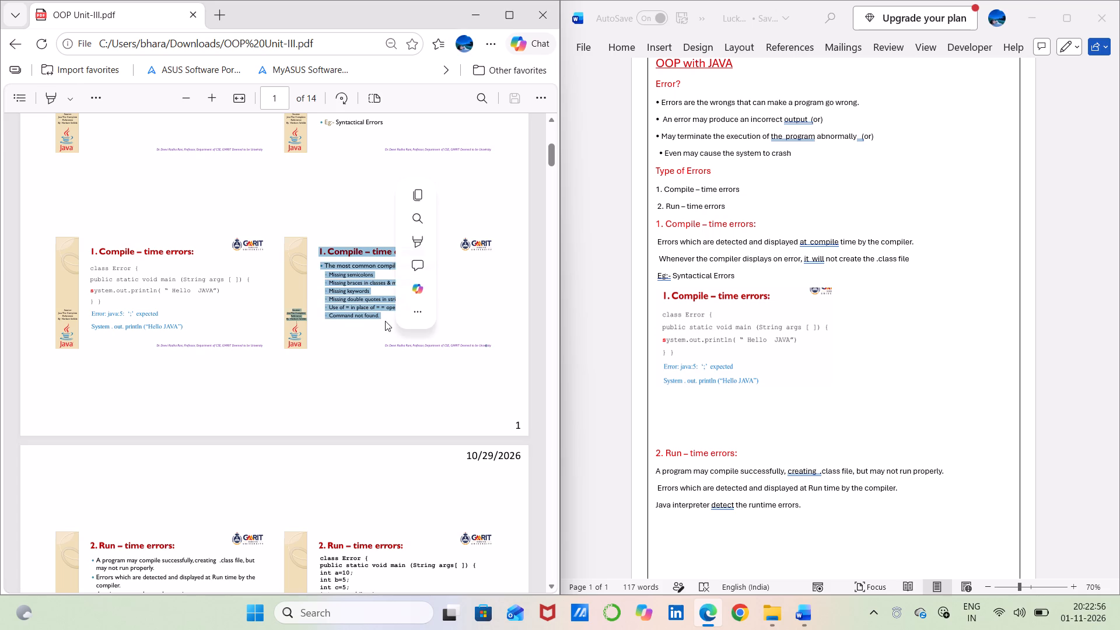
pyautogui.hotkey('ctrl', 'c')
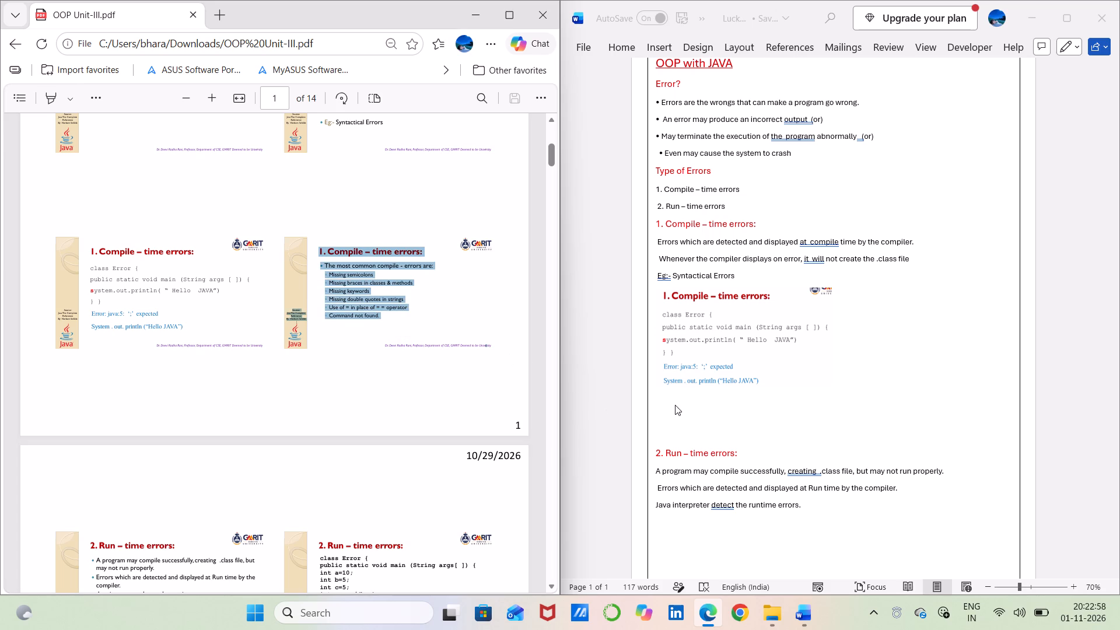
pyautogui.click(681, 400)
pyautogui.hotkey('ctrl', 'v')
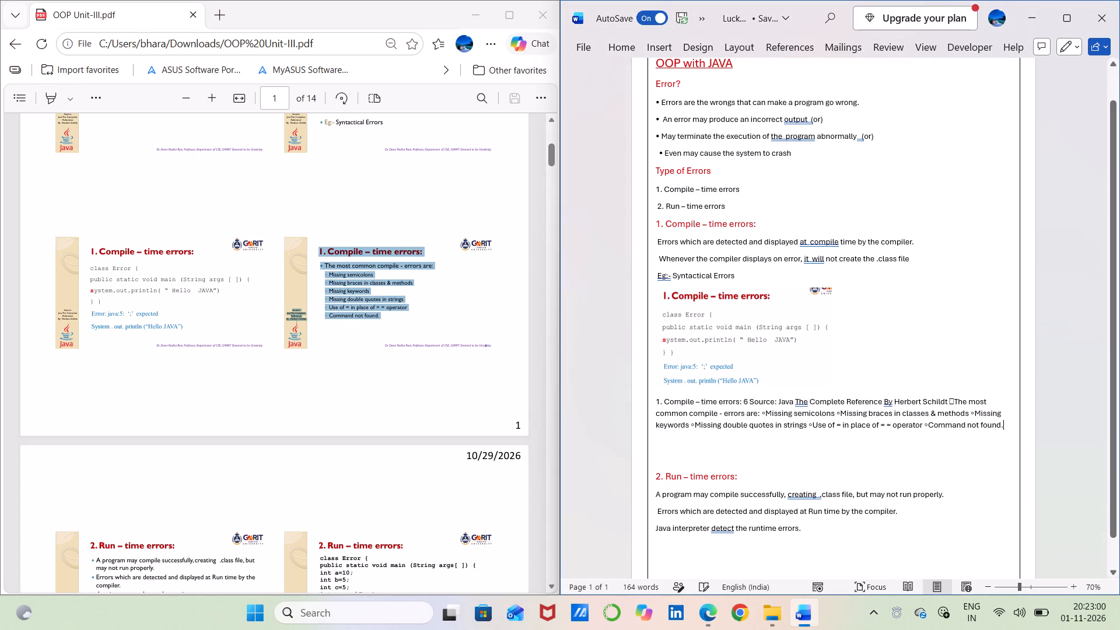
pyautogui.click(365, 358)
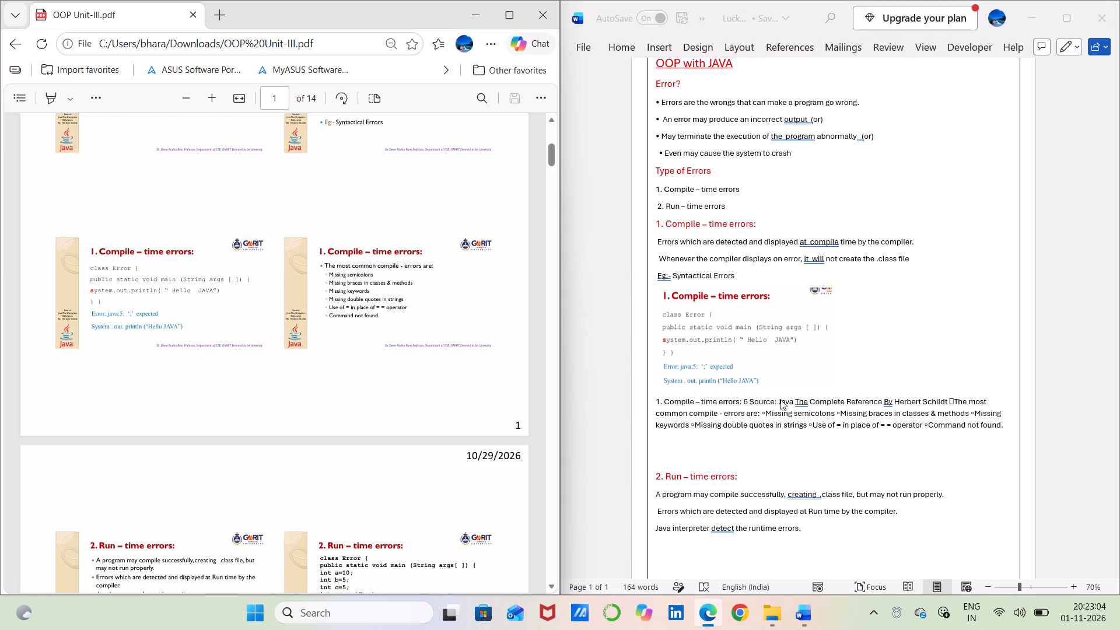
# Delete the slide number and source citation between "Compile – time errors:" and the bullet symbol in the pasted text.
pyautogui.click(947, 402)
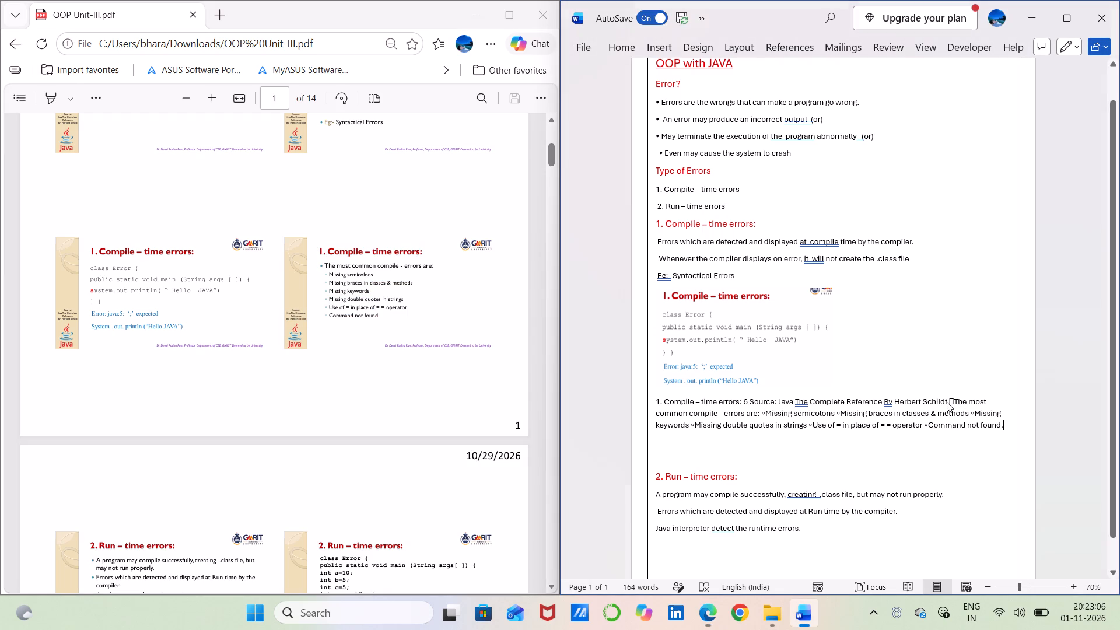
pyautogui.click(950, 399)
pyautogui.press('BackSpace')
pyautogui.press('BackSpace')
pyautogui.press('BackSpace')
pyautogui.press('BackSpace')
pyautogui.press('BackSpace')
pyautogui.press('BackSpace')
pyautogui.press('BackSpace')
pyautogui.press('BackSpace')
pyautogui.press('BackSpace')
pyautogui.press('BackSpace')
pyautogui.press('BackSpace')
pyautogui.press('BackSpace')
pyautogui.press('BackSpace')
pyautogui.press('BackSpace')
pyautogui.press('BackSpace')
pyautogui.press('BackSpace')
pyautogui.press('BackSpace')
pyautogui.press('BackSpace')
pyautogui.press('BackSpace')
pyautogui.press('BackSpace')
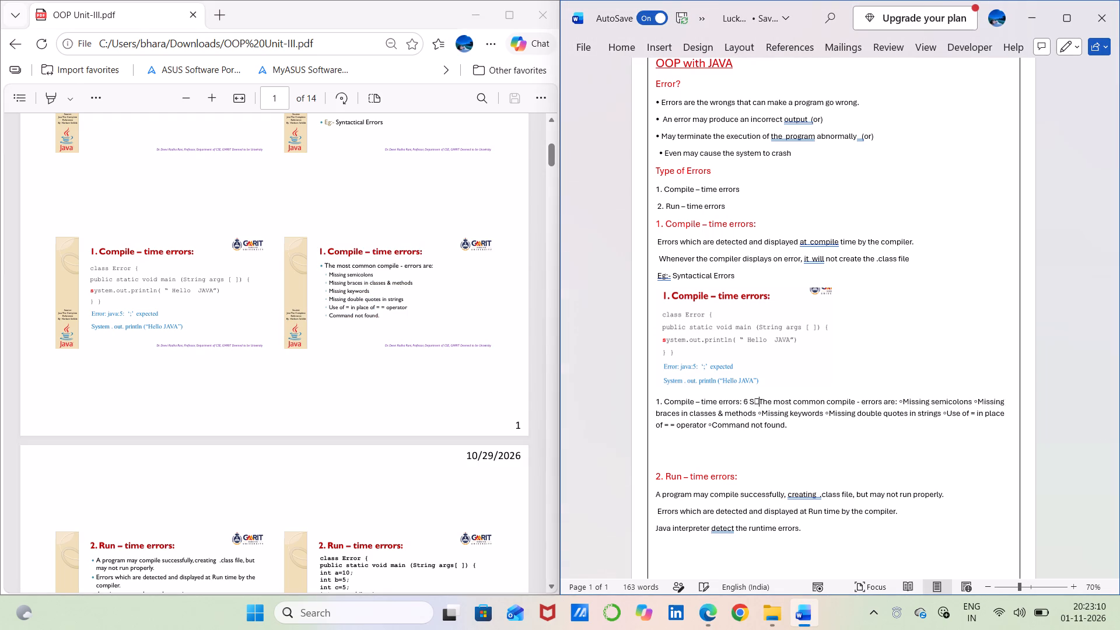
pyautogui.press('BackSpace')
# Move "The most common compile - errors are:" to an unnumbered line below the heading and remove its stray box symbol.
pyautogui.press('Return')
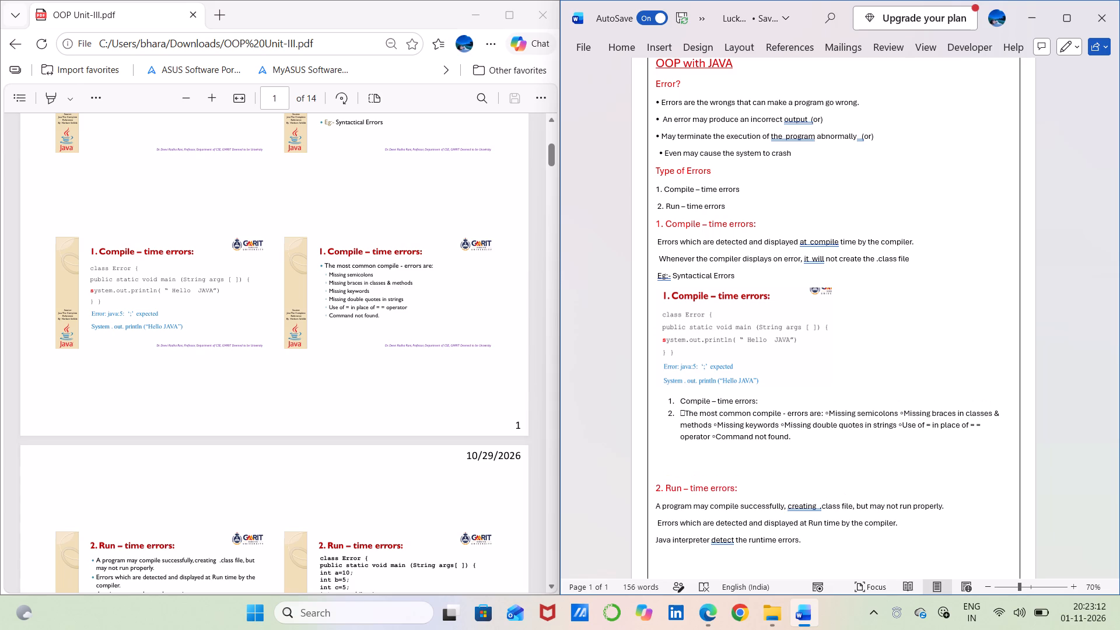
pyautogui.press('BackSpace')
pyautogui.press('BackSpace')
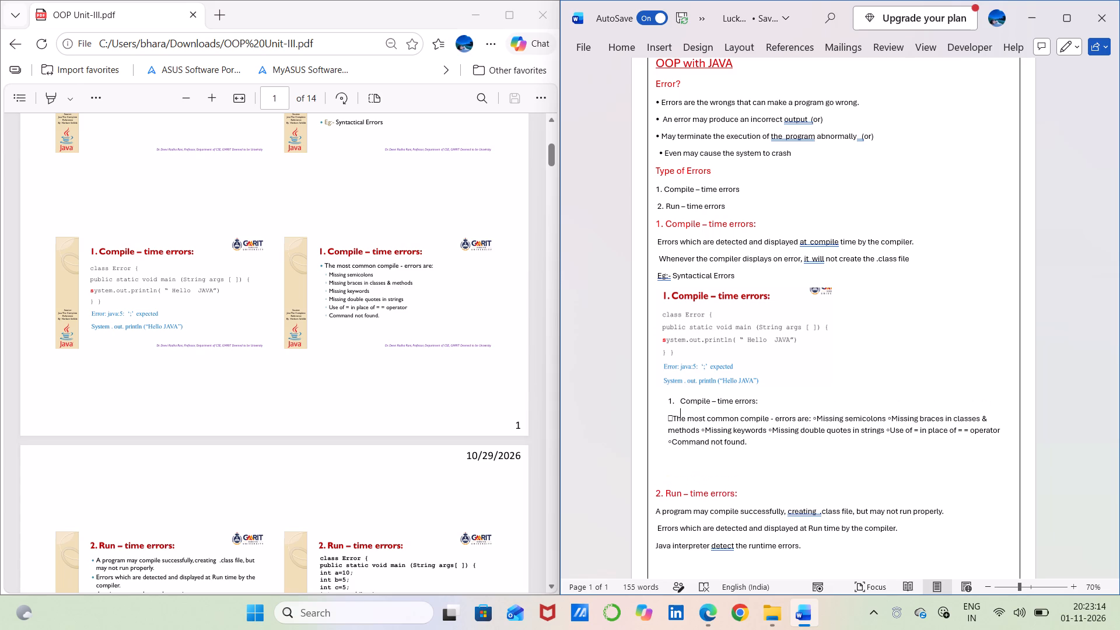
pyautogui.press('Right')
pyautogui.press('BackSpace')
pyautogui.press('BackSpace')
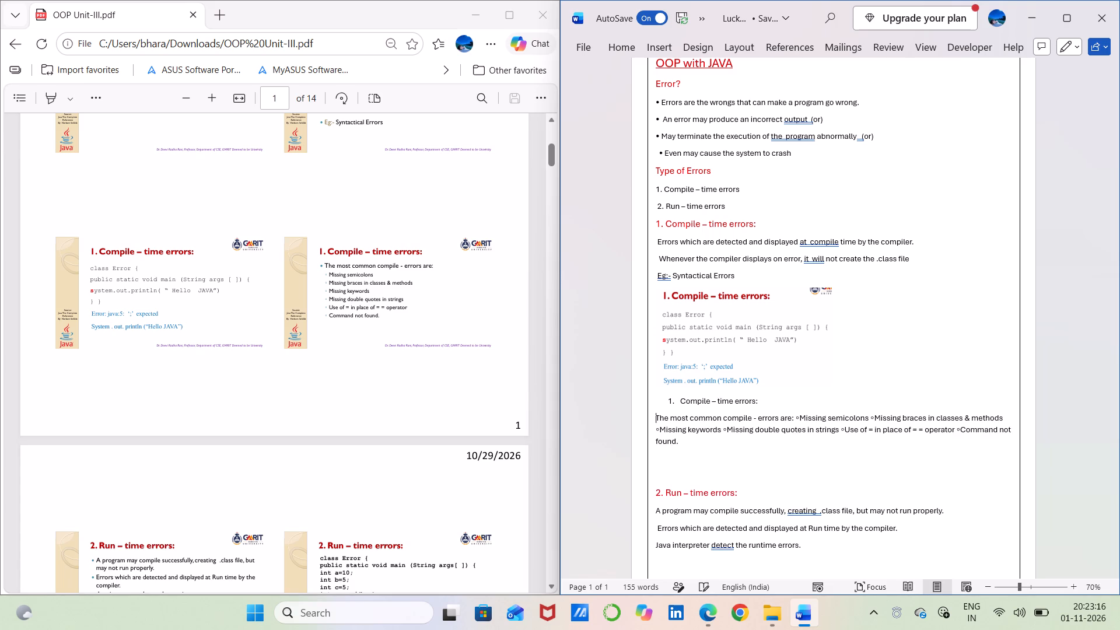
pyautogui.press('BackSpace')
pyautogui.press('Return')
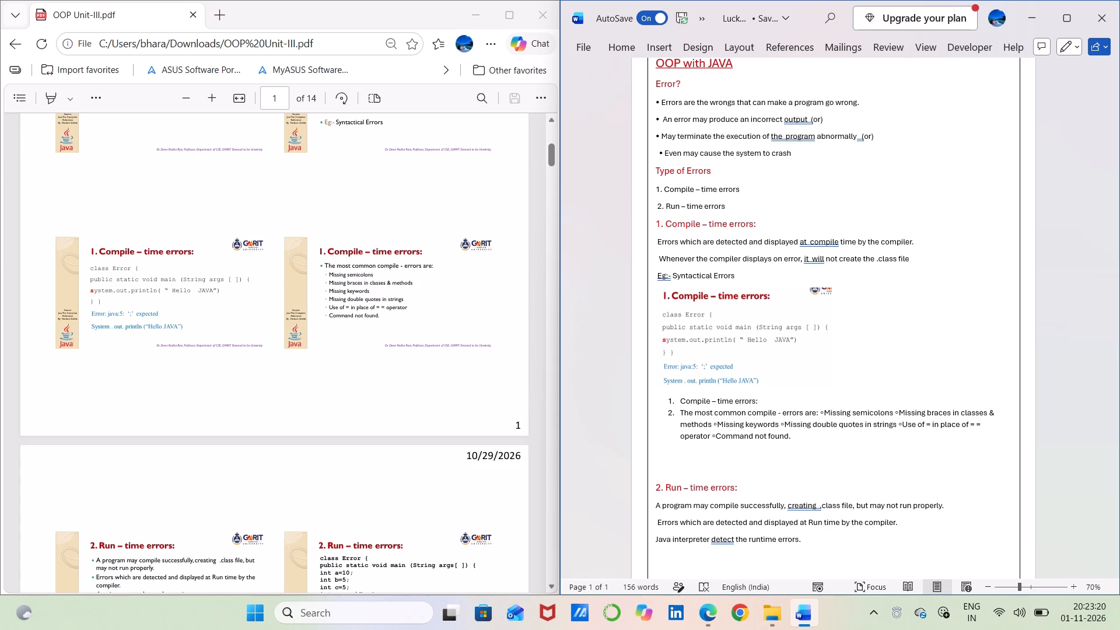
pyautogui.press('BackSpace')
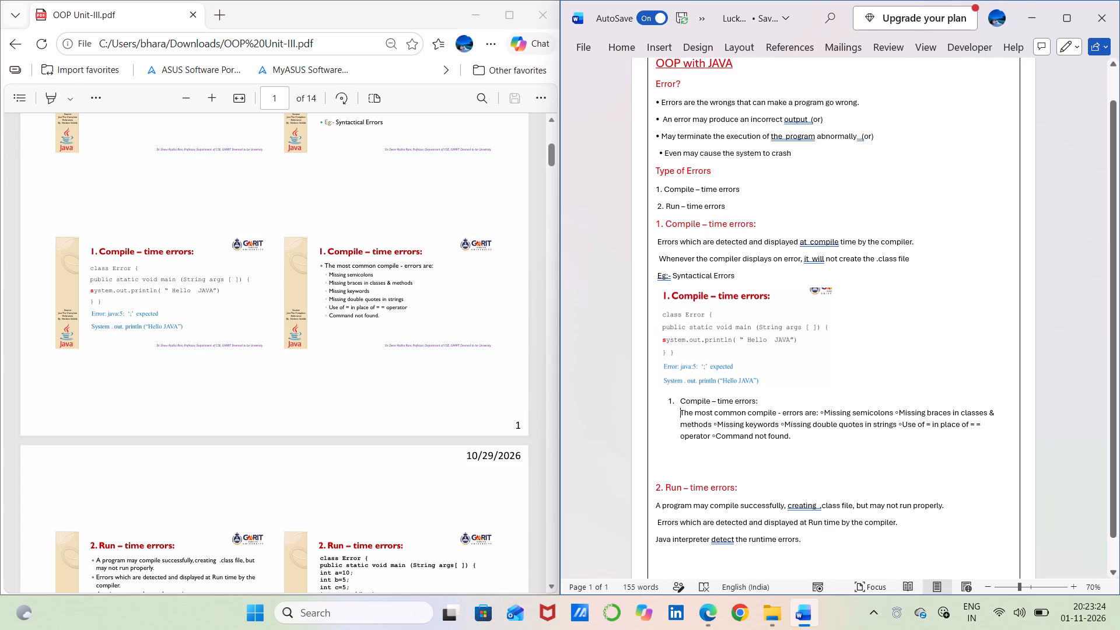
# Format the pasted "Compile – time errors:" heading in size 14 with red font colour.
pyautogui.moveTo(762, 402); pyautogui.dragTo(671, 405)
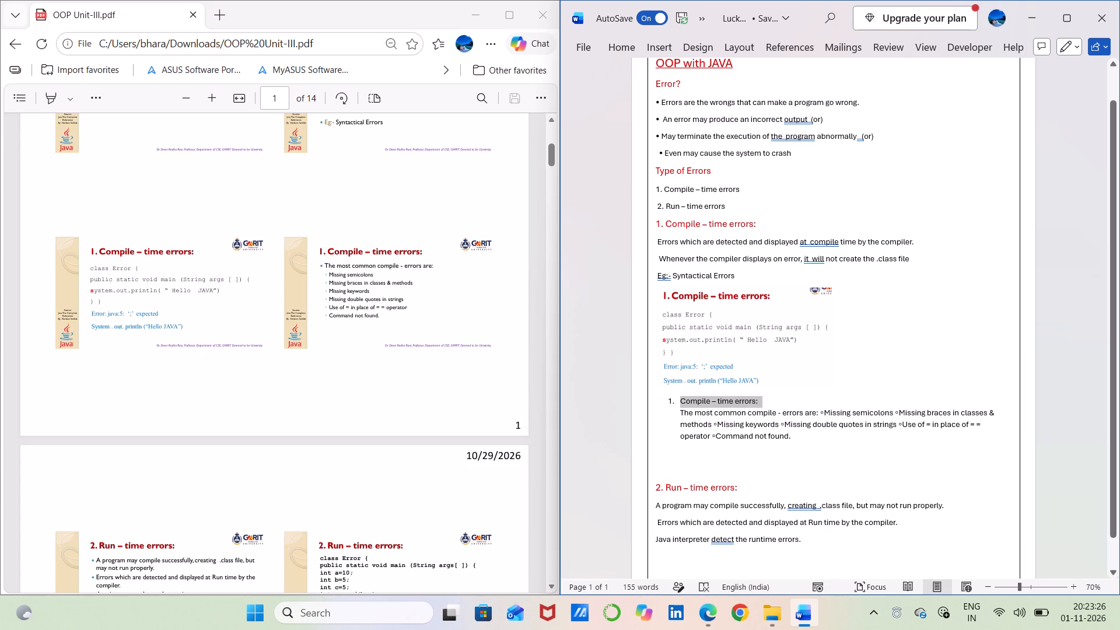
pyautogui.moveTo(671, 405); pyautogui.dragTo(668, 399)
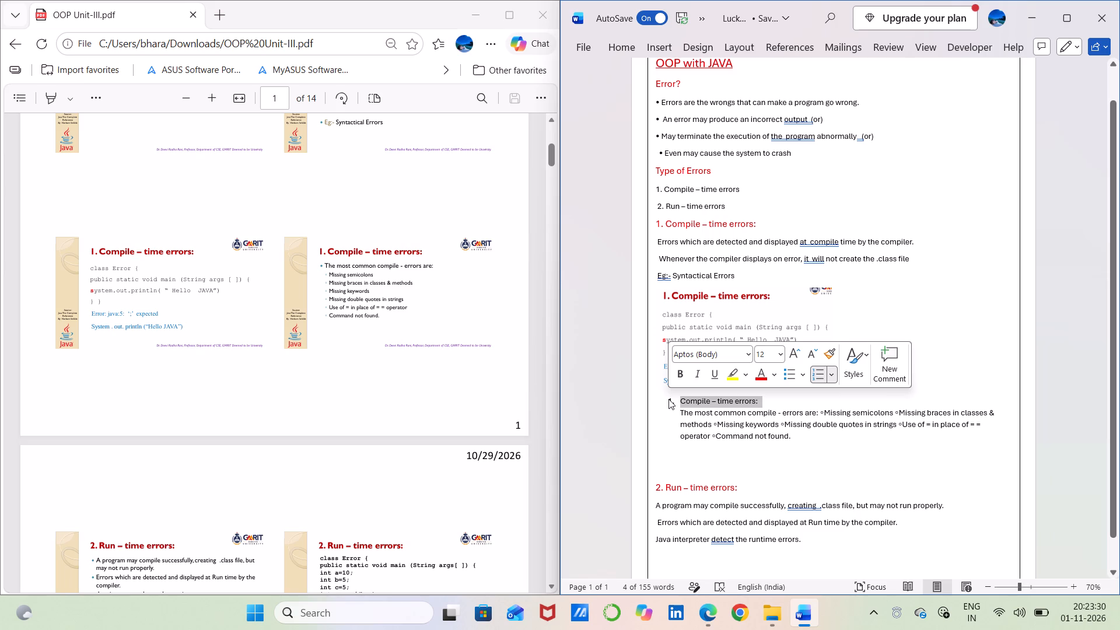
pyautogui.click(779, 355)
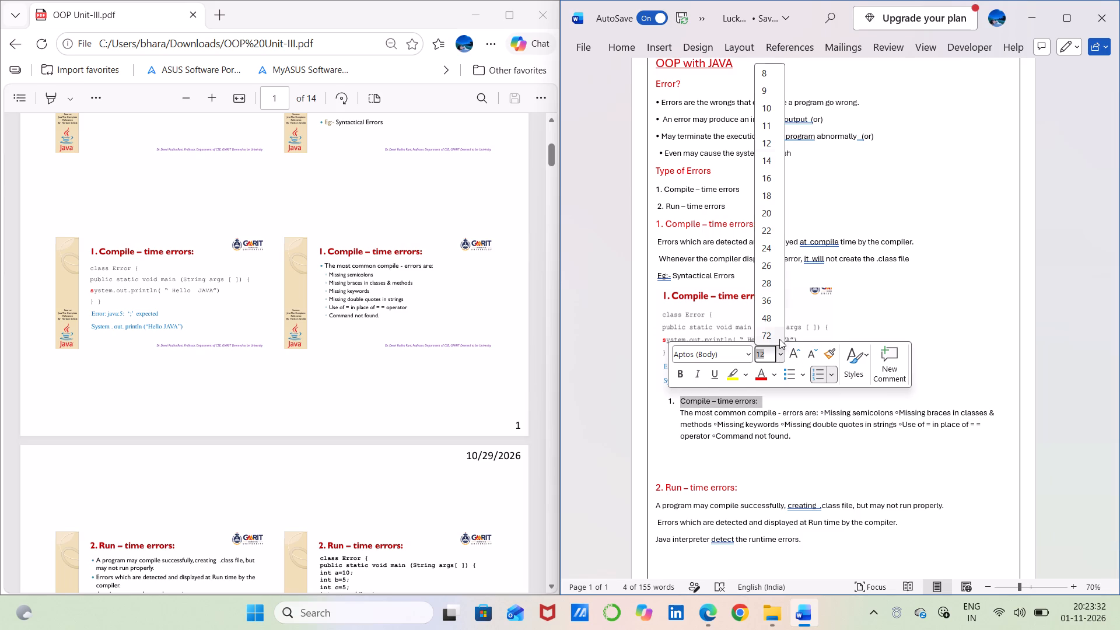
pyautogui.click(768, 162)
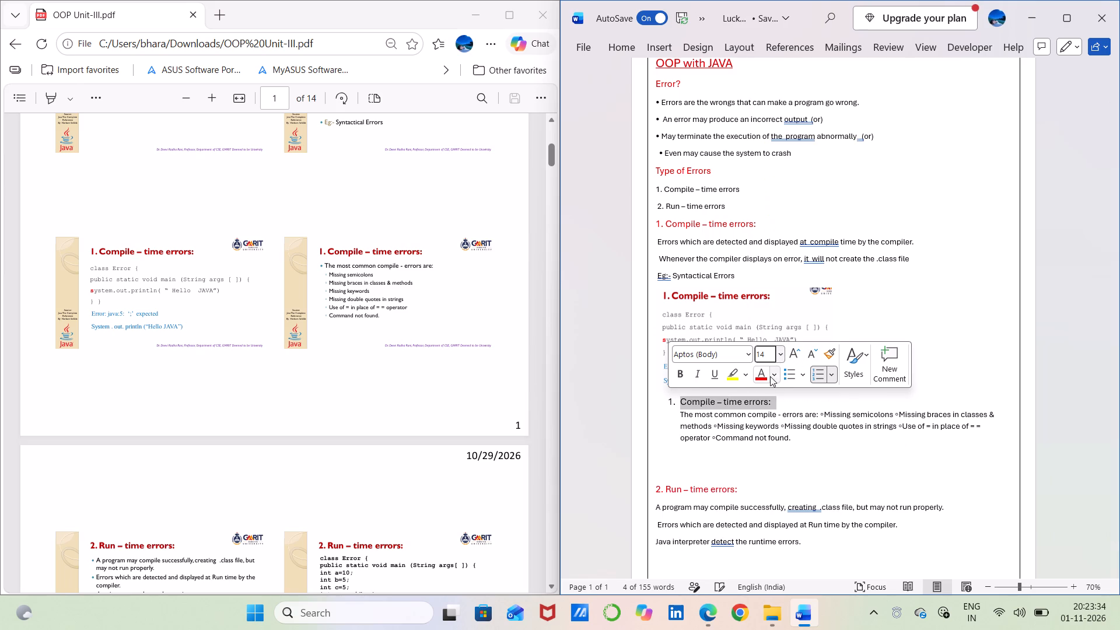
pyautogui.click(764, 380)
pyautogui.click(779, 399)
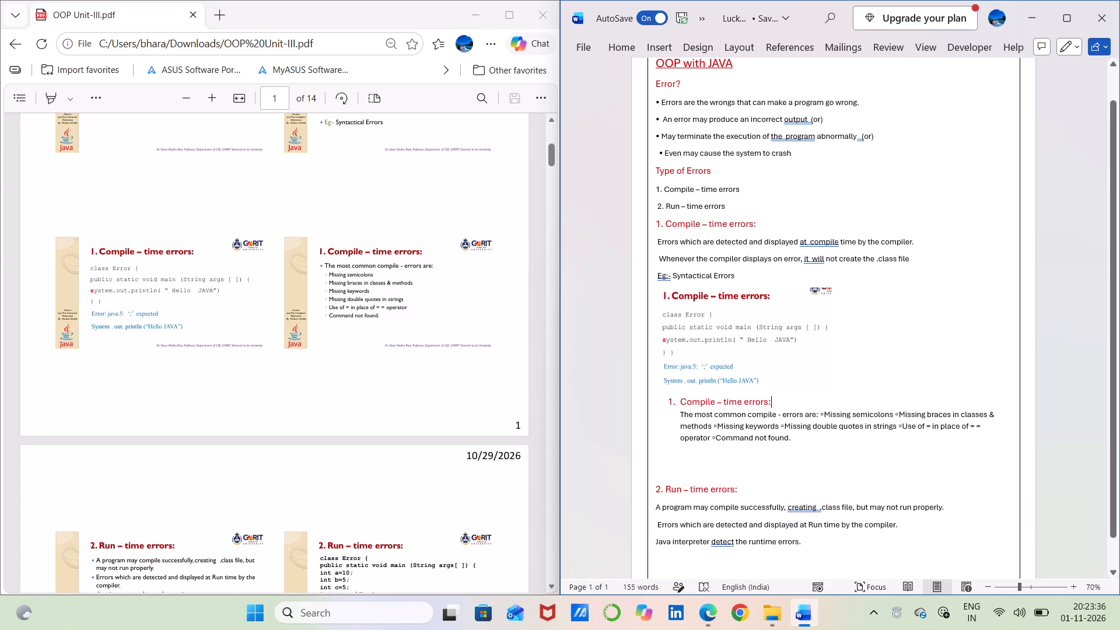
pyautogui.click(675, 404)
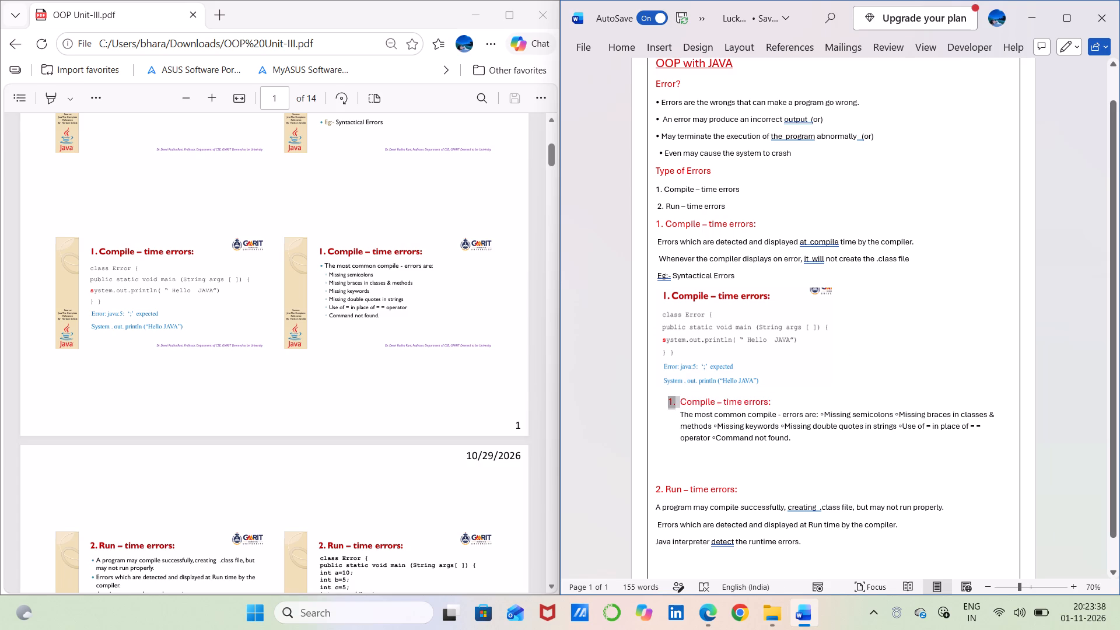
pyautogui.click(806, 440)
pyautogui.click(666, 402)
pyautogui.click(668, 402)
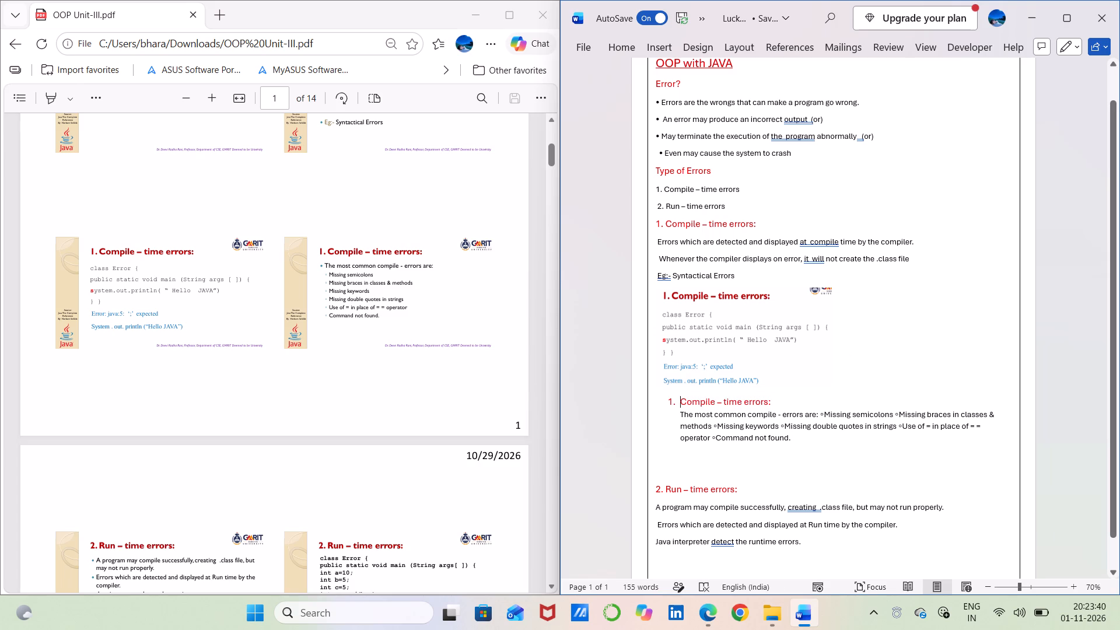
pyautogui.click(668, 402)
# Insert a blank line between "Eg:- Syntactical Errors" and the compile-time errors picture.
pyautogui.click(691, 391)
pyautogui.press('Return')
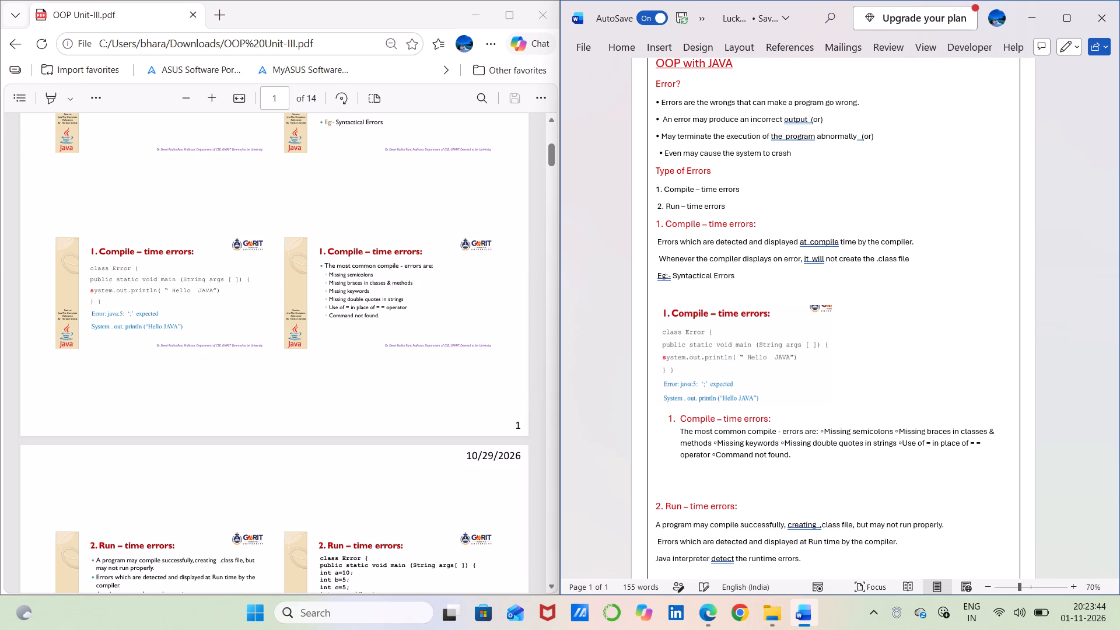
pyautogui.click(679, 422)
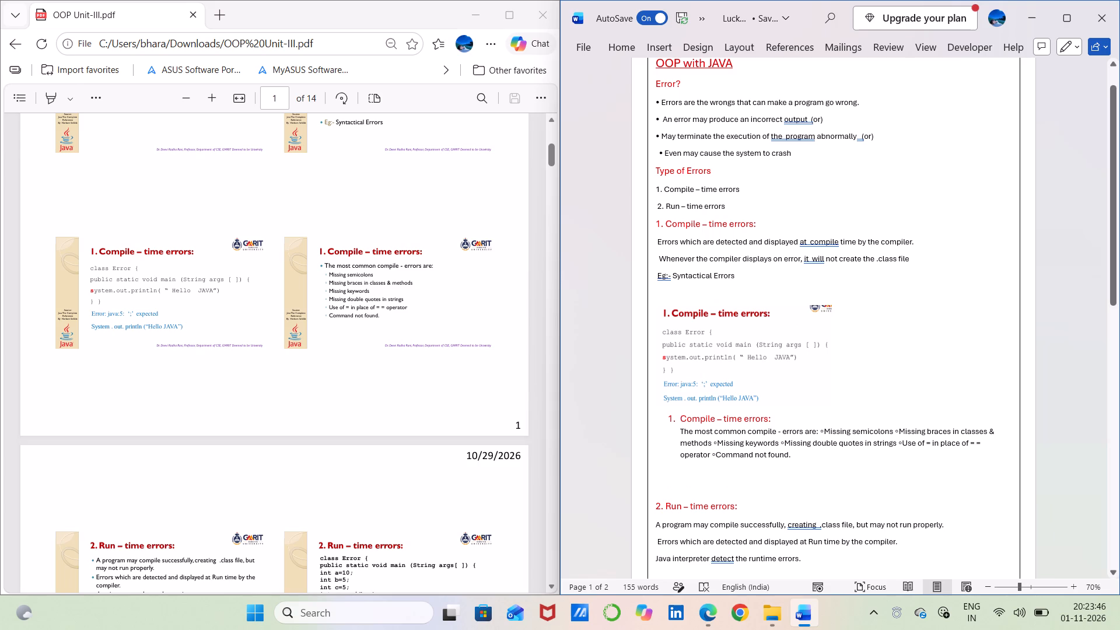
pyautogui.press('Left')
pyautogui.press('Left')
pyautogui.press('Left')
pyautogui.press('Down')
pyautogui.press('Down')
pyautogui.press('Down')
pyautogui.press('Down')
# Break the pasted compile-errors paragraph so each item from "Missing semicolons" to "Command not found." starts its own line, adding an empty line after the last.
pyautogui.click(794, 459)
pyautogui.press('Return')
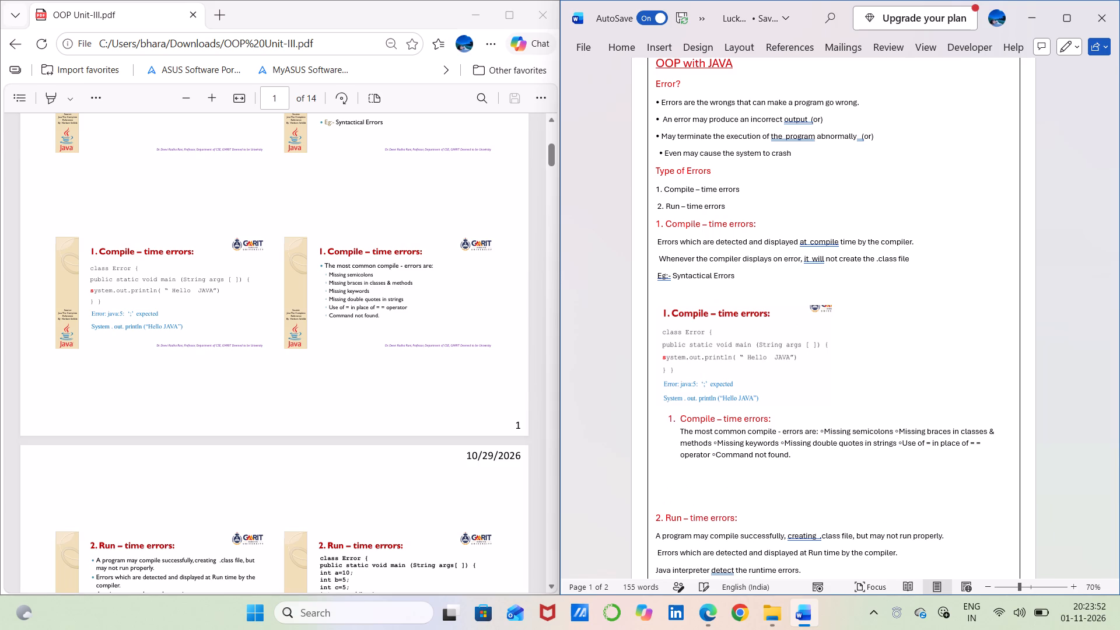
pyautogui.click(820, 428)
pyautogui.press('Return')
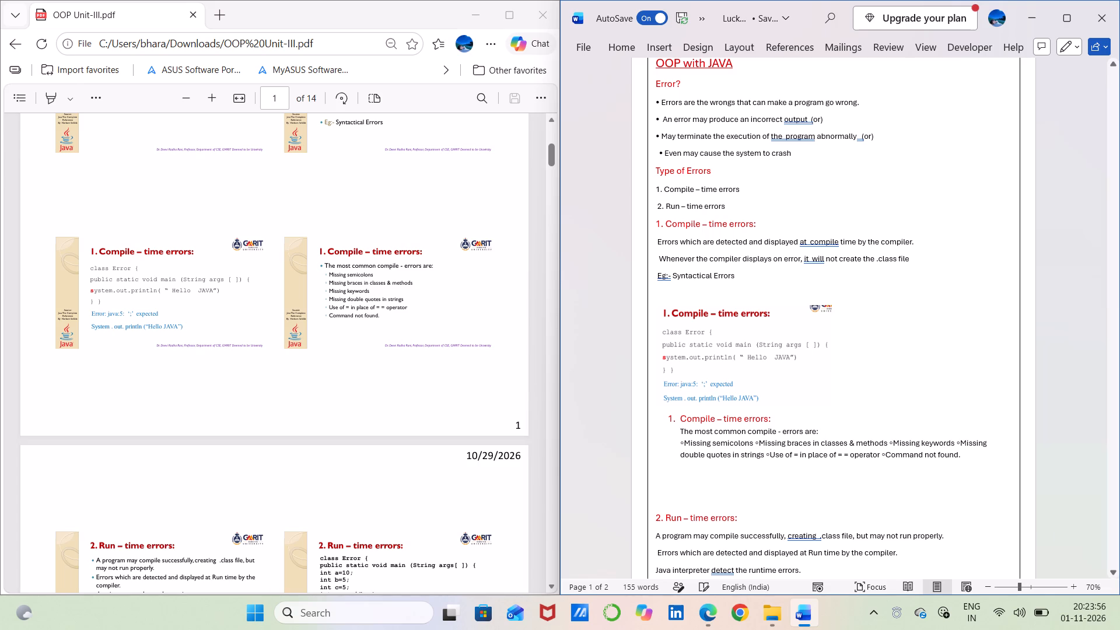
pyautogui.click(757, 442)
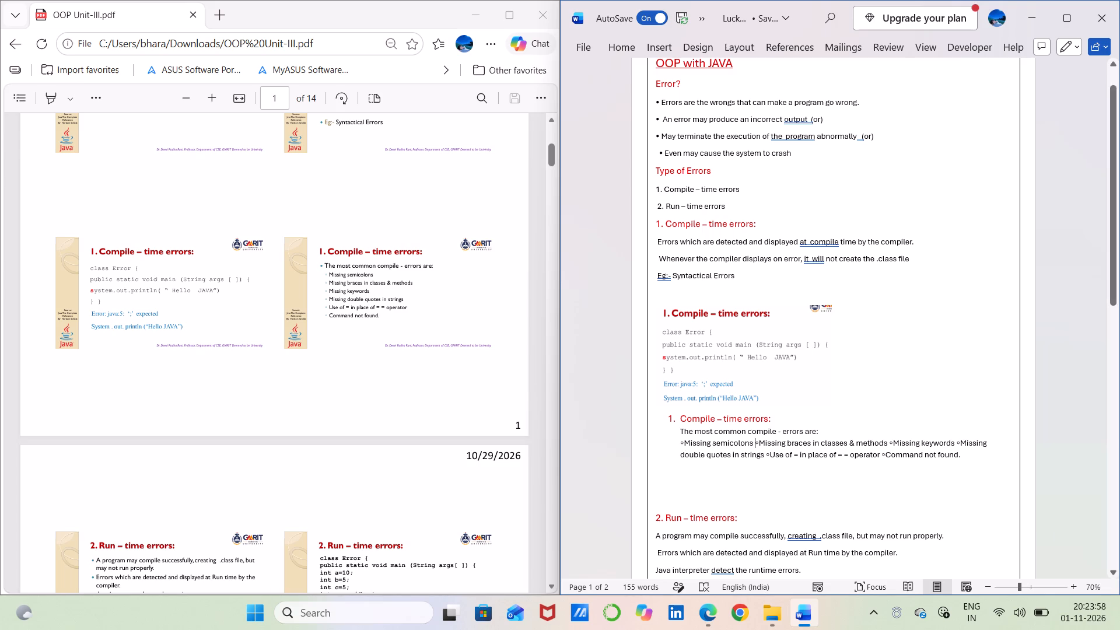
pyautogui.press('Return')
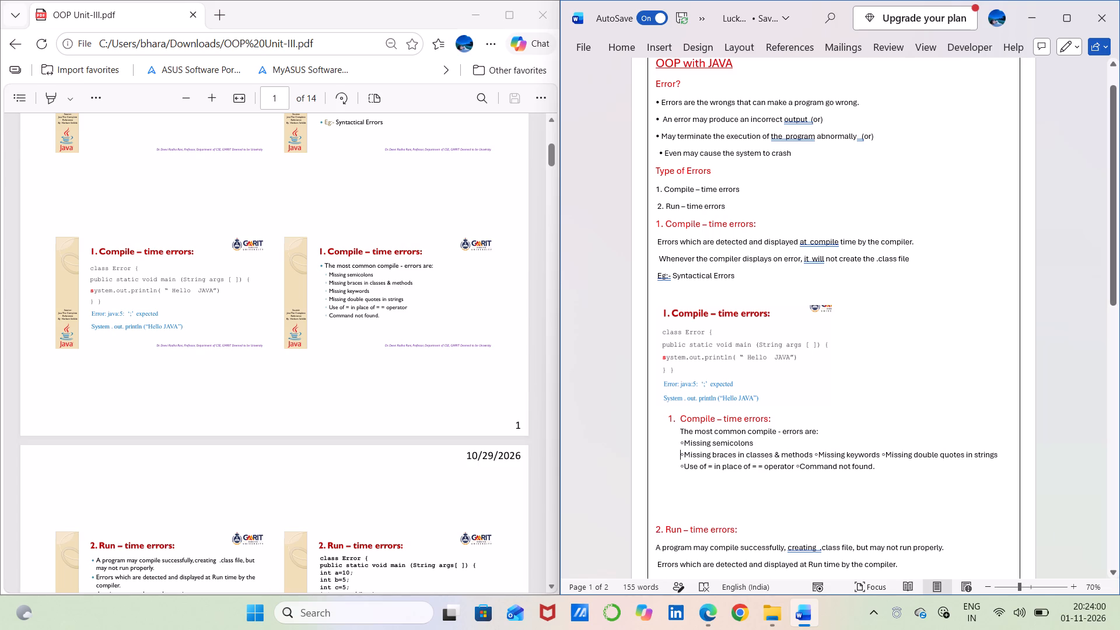
pyautogui.click(813, 454)
pyautogui.press('Return')
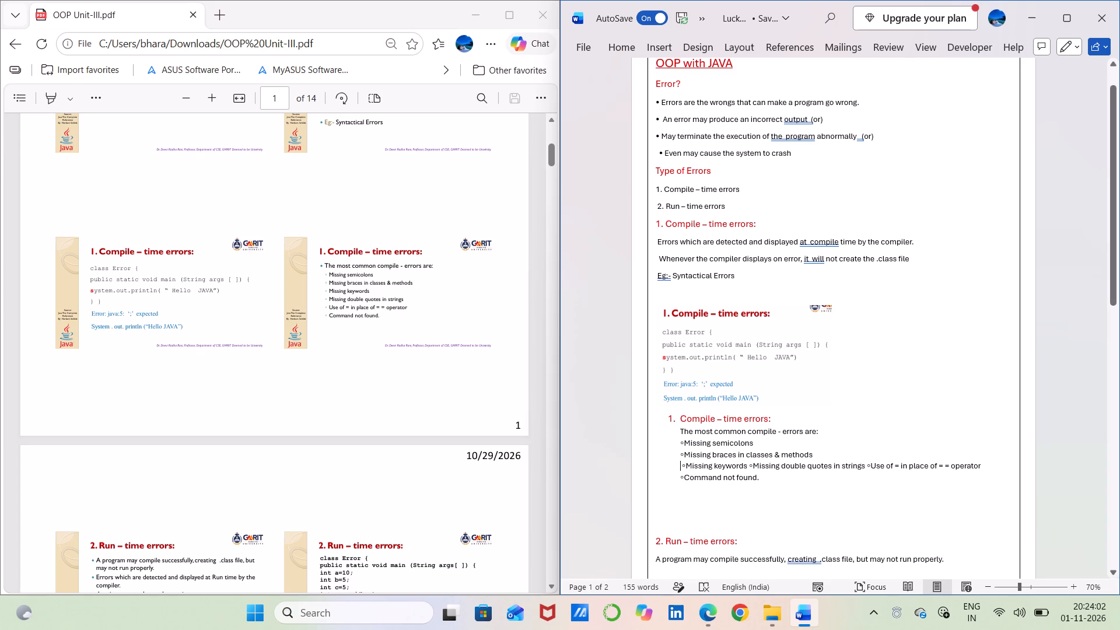
pyautogui.click(750, 463)
pyautogui.press('Return')
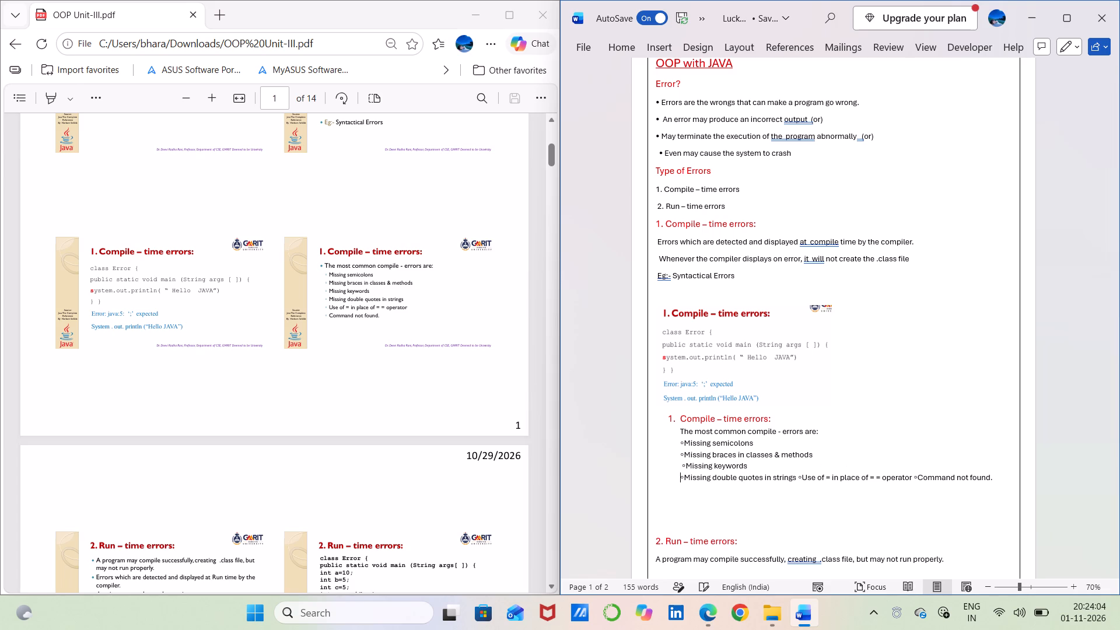
pyautogui.click(794, 477)
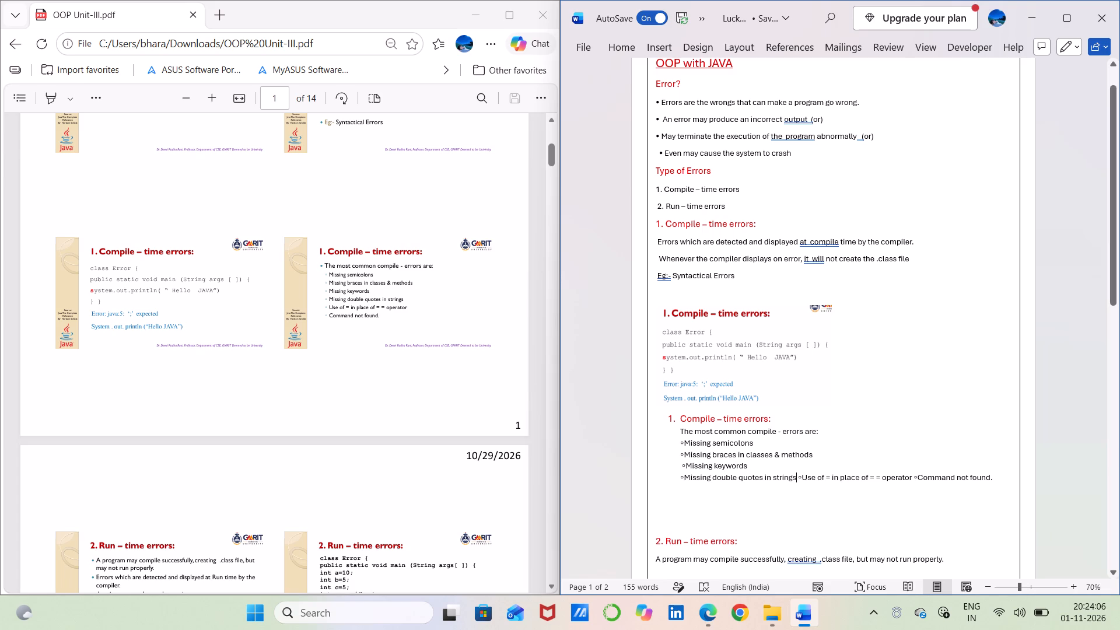
pyautogui.press('Return')
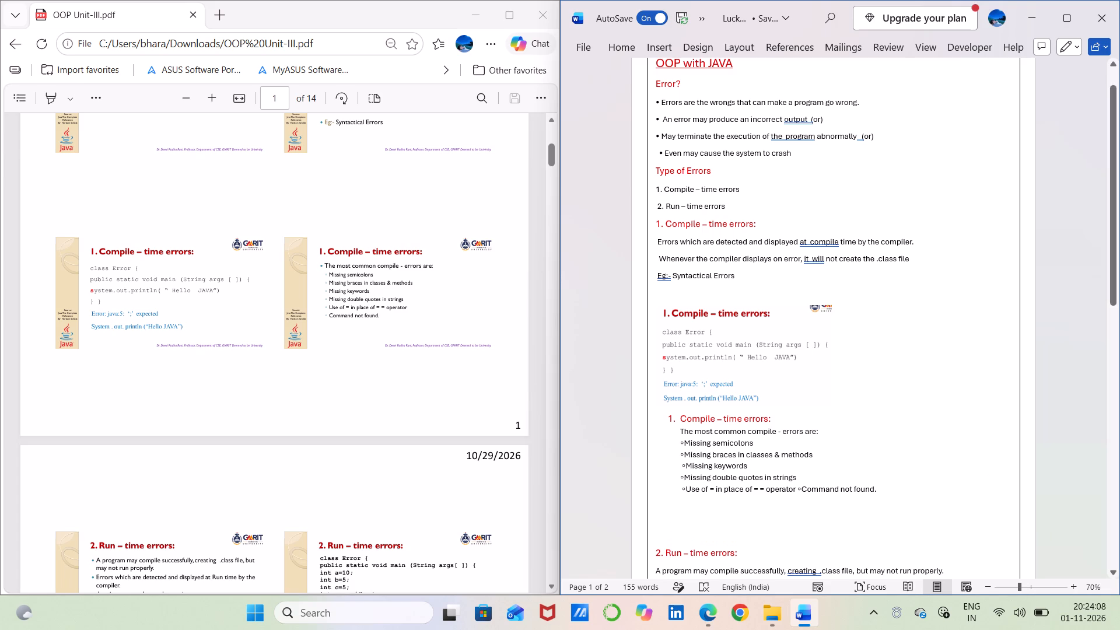
pyautogui.click(797, 489)
pyautogui.press('Return')
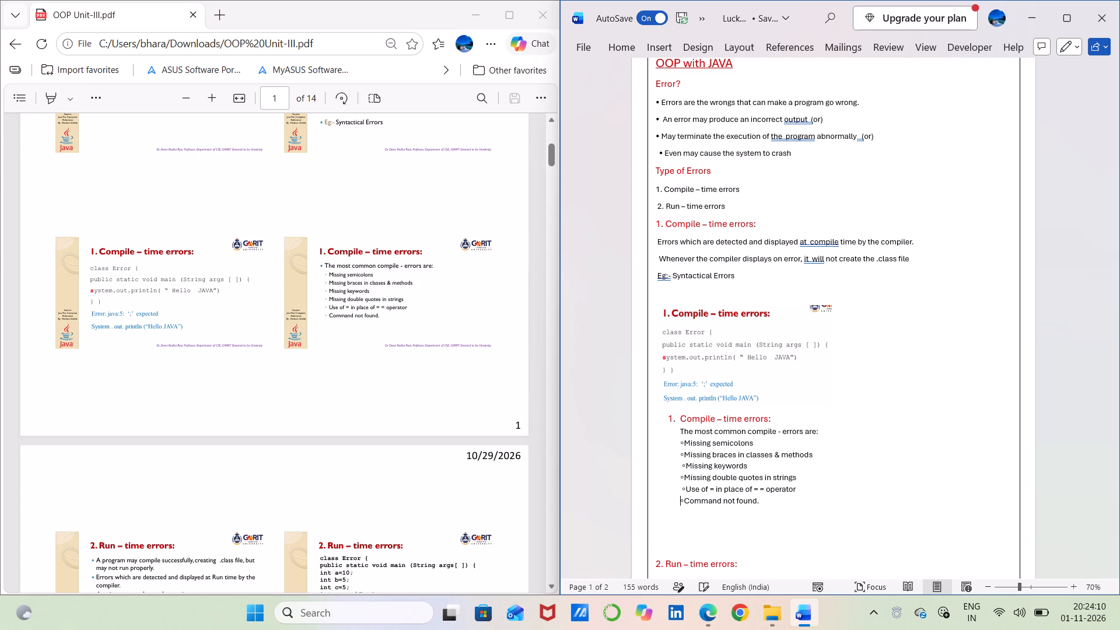
pyautogui.scroll(-1, 752, 583)
# Delete the blank lines between "Command not found." and the "2. Run – time errors:" heading.
pyautogui.scroll(-1, 752, 583)
pyautogui.scroll(-2, 720, 495)
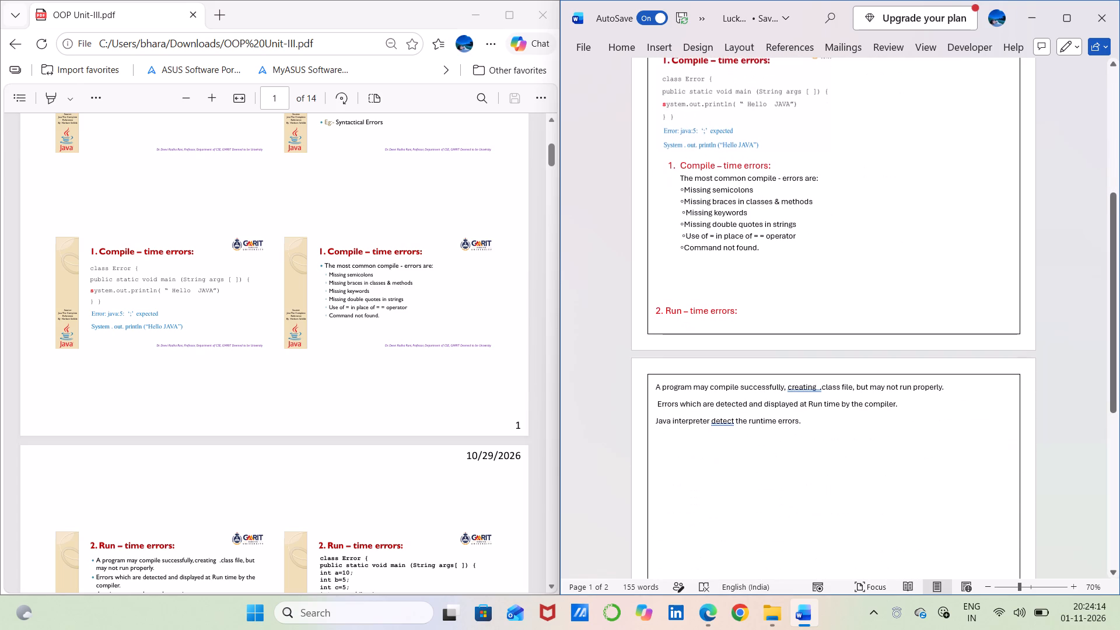
pyautogui.click(670, 296)
pyautogui.press('BackSpace')
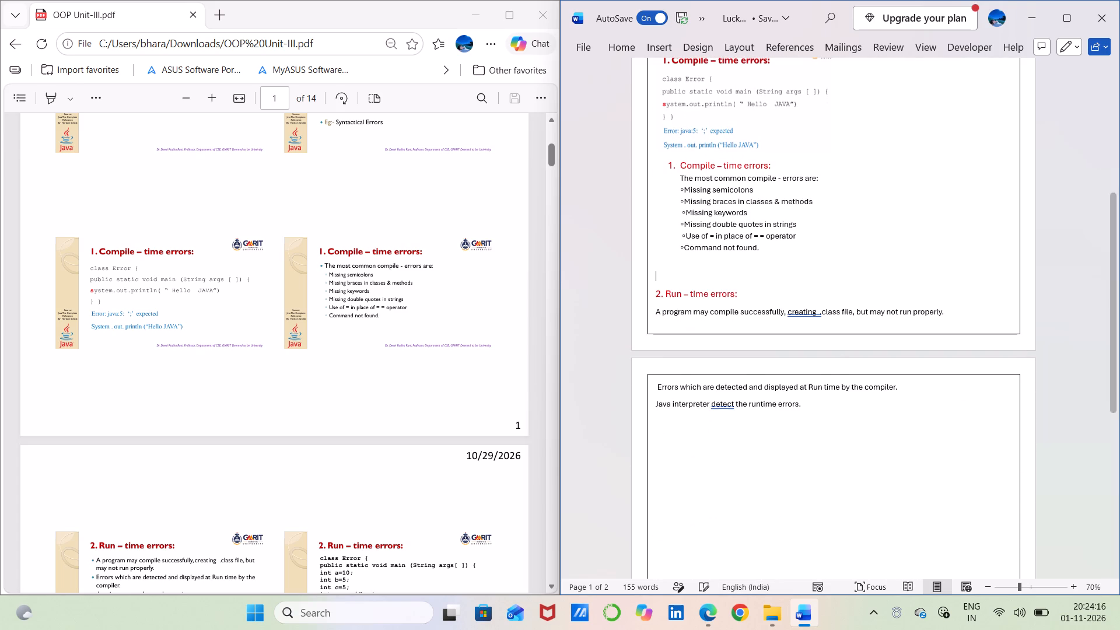
pyautogui.press('BackSpace')
pyautogui.press('BackSpace')
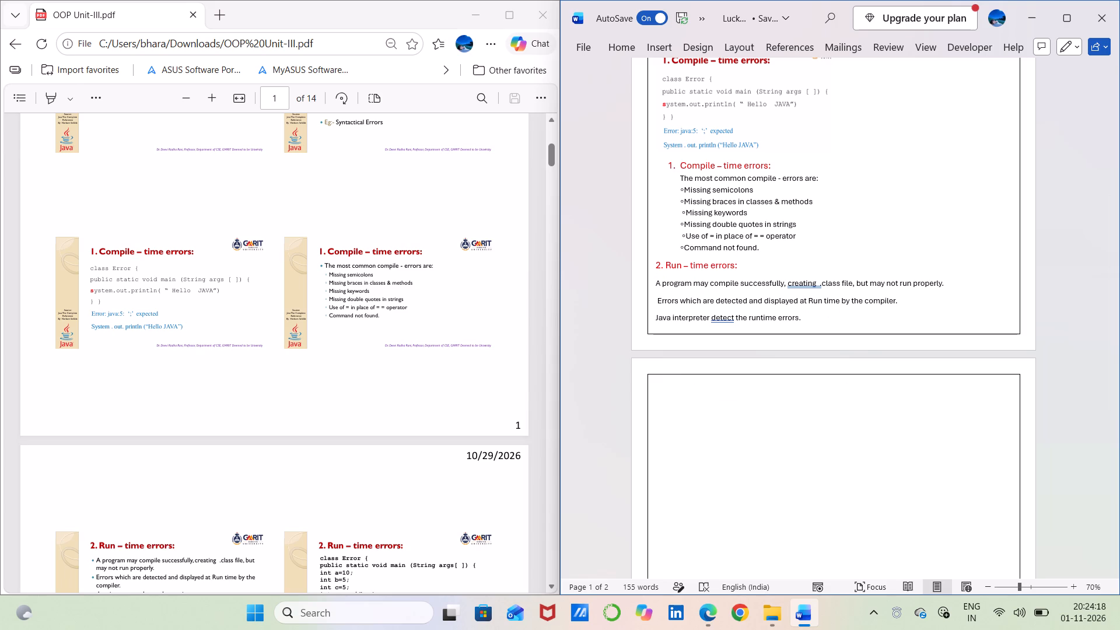
# Capture the "2. Run – time errors:" slide with the class Error code and insert the picture at the start of page 2.
pyautogui.scroll(-1, 696, 416)
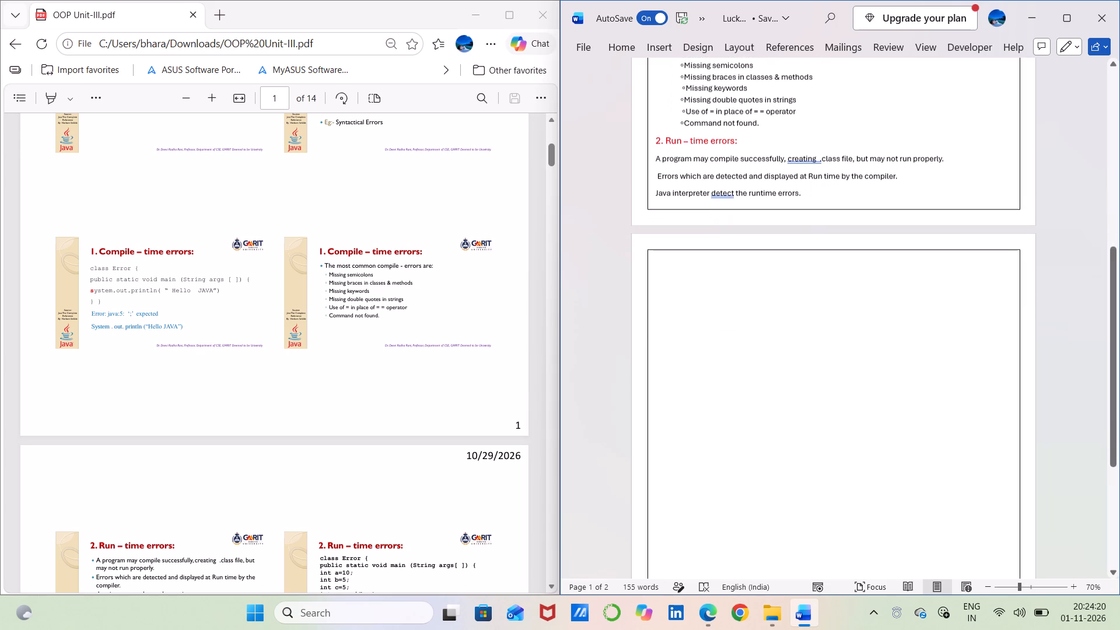
pyautogui.scroll(-1, 696, 416)
pyautogui.click(657, 265)
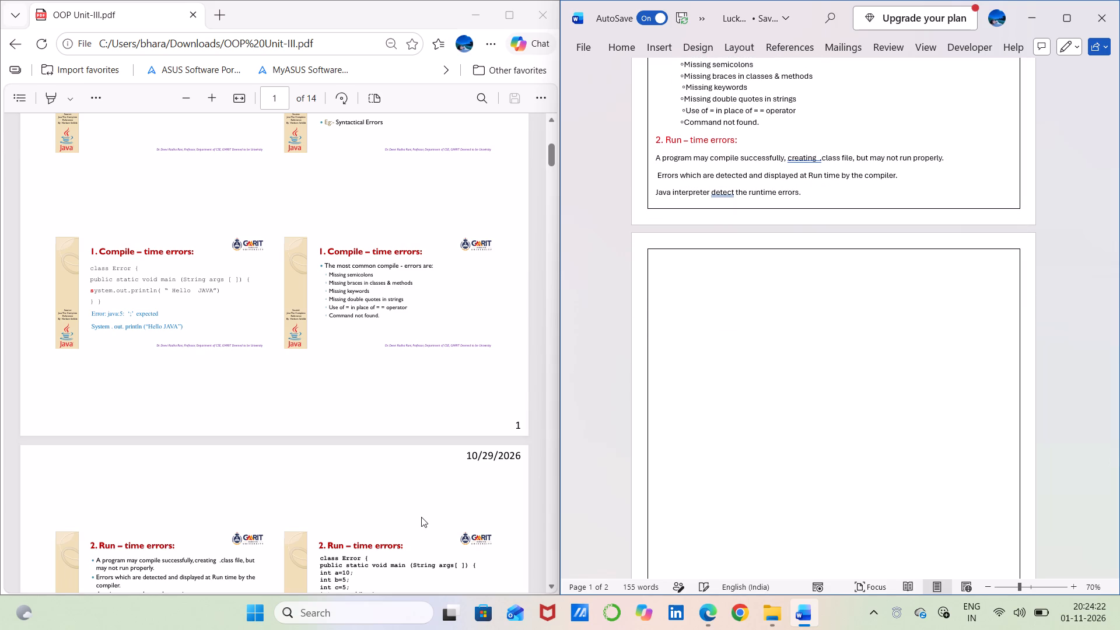
pyautogui.scroll(-4, 375, 533)
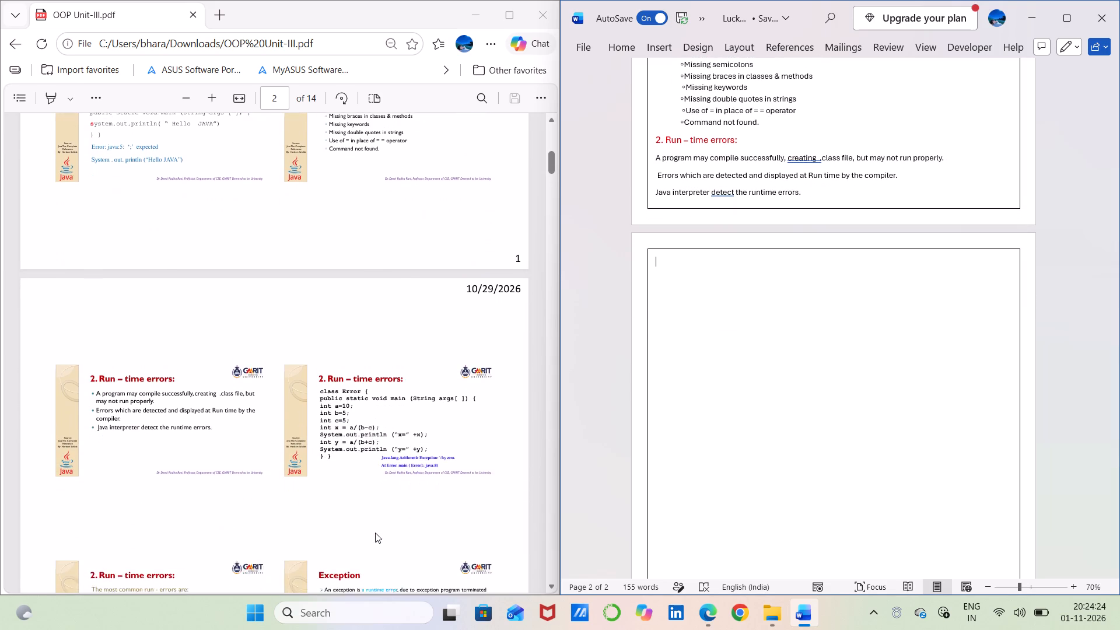
pyautogui.scroll(-3, 375, 533)
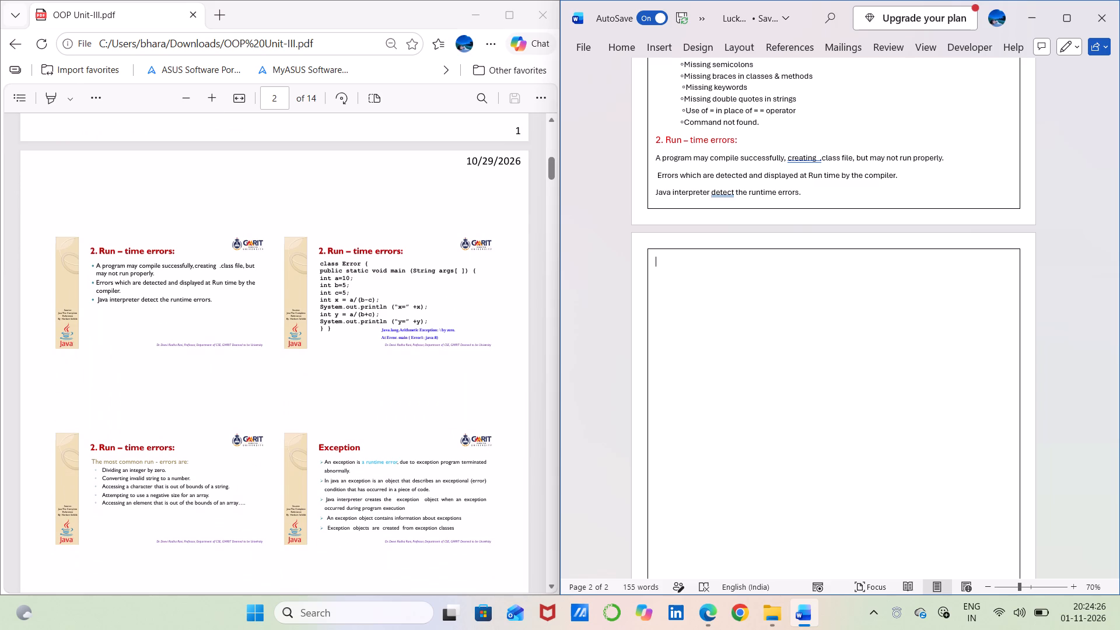
pyautogui.press('Print')
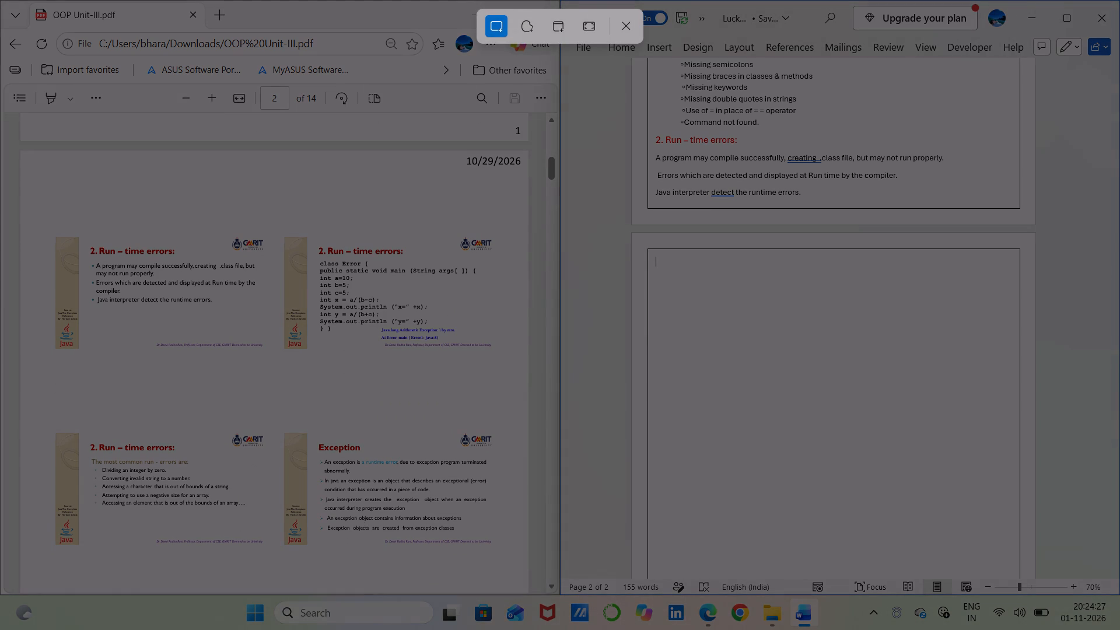
# Capture the "2. Run – time errors:" slide with the class Error code and paste the picture at the start of page 2.
pyautogui.moveTo(313, 237); pyautogui.dragTo(382, 317)
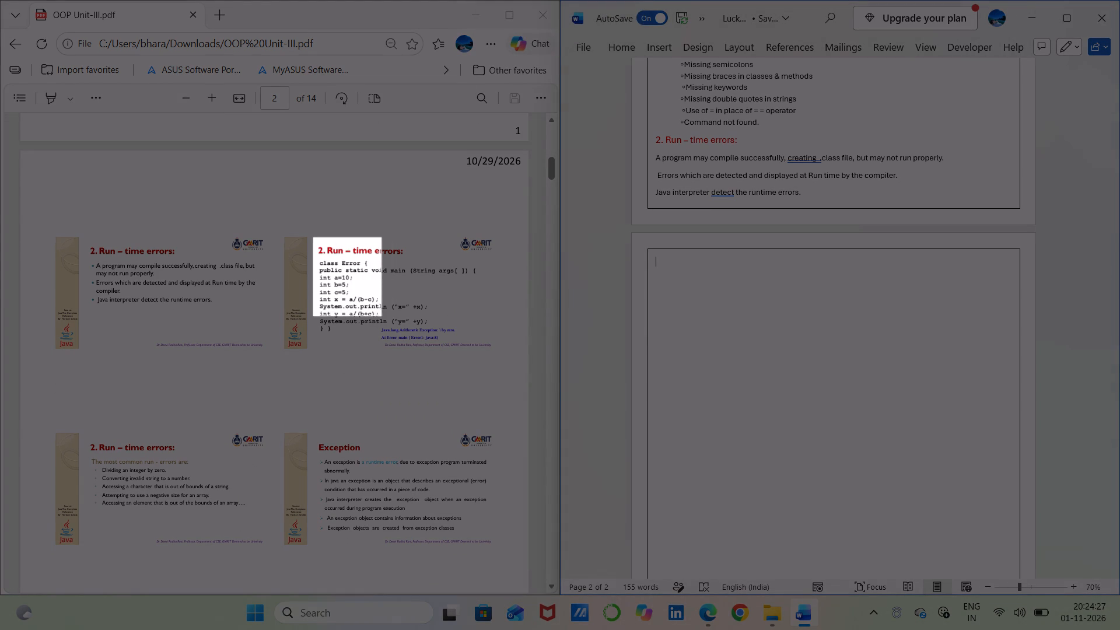
pyautogui.moveTo(382, 317); pyautogui.dragTo(499, 350)
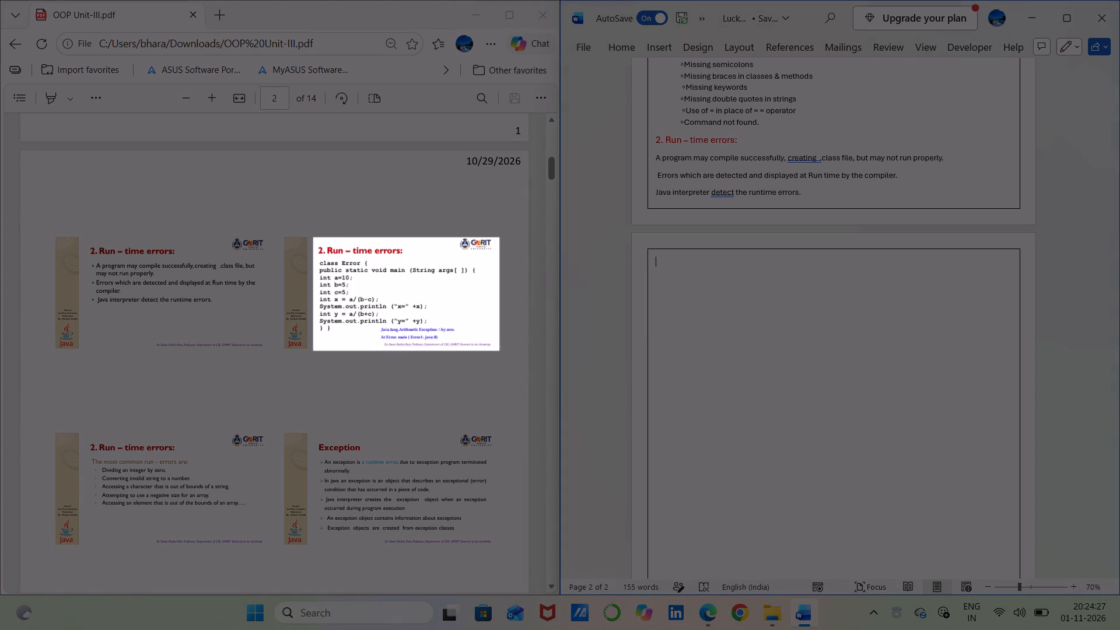
pyautogui.moveTo(499, 350); pyautogui.dragTo(498, 353)
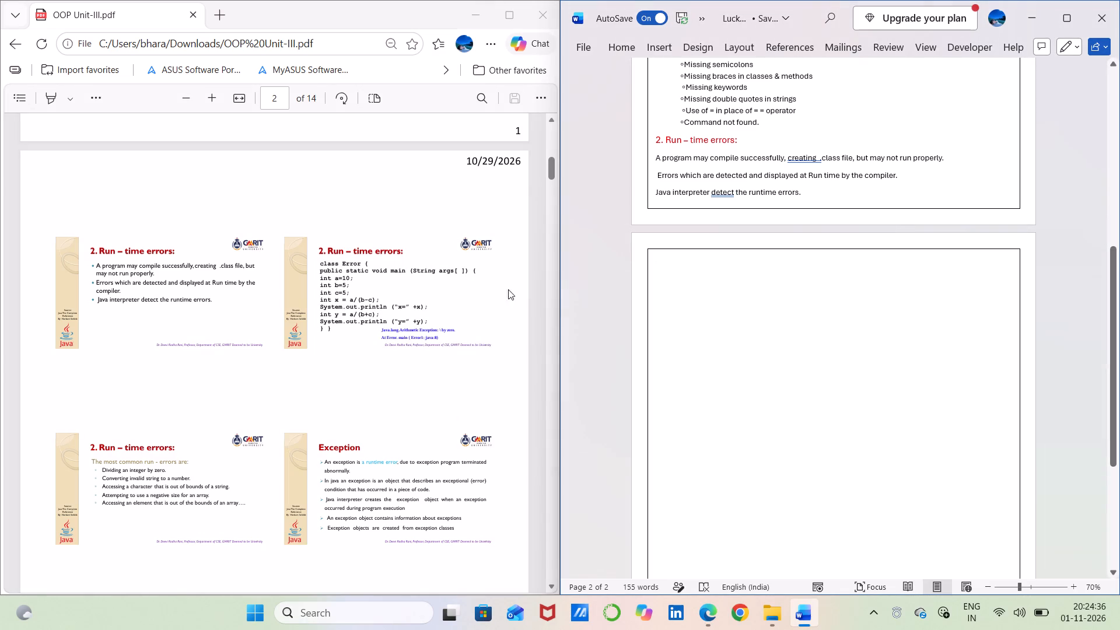
pyautogui.click(687, 320)
pyautogui.hotkey('ctrl', 'v')
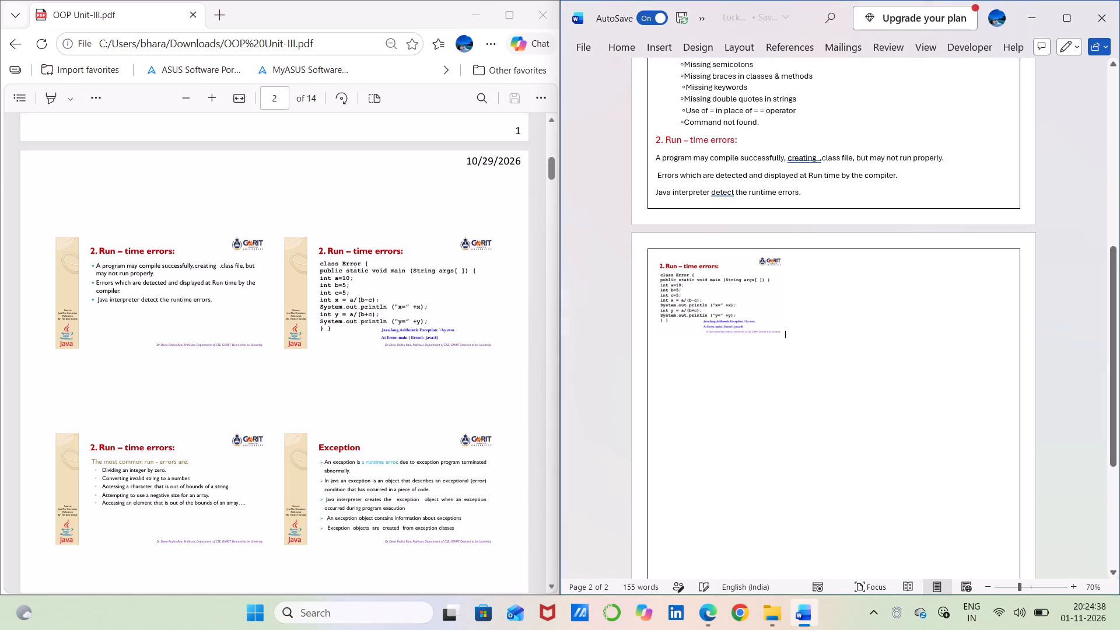
# Enlarge the class Error slide picture on page 2 proportionally to about half the width inside the page border.
pyautogui.click(693, 304)
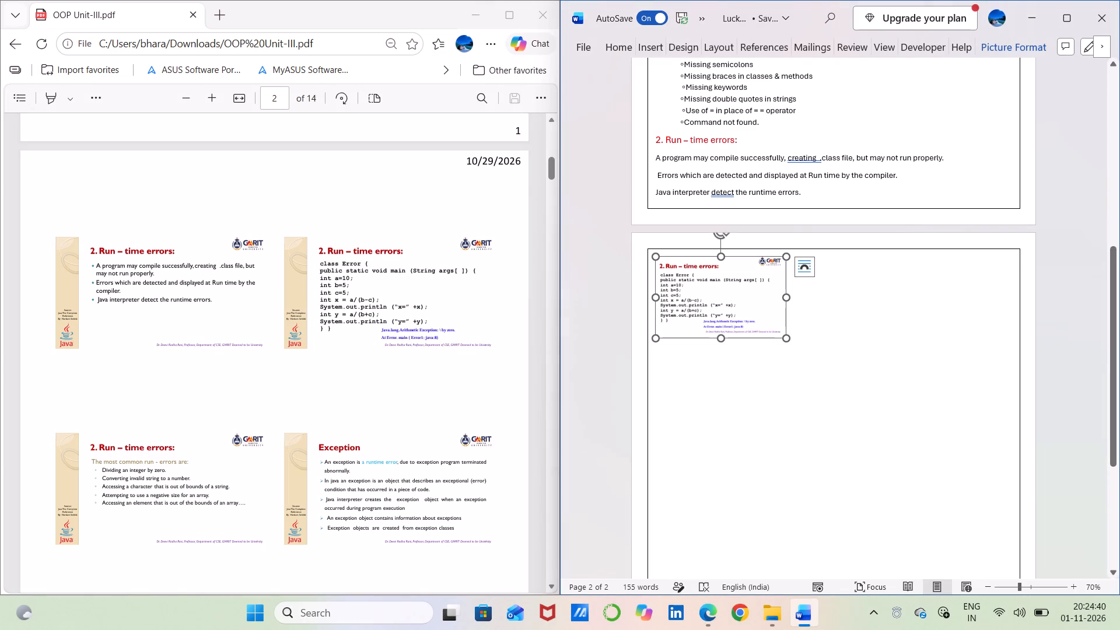
pyautogui.moveTo(786, 341); pyautogui.dragTo(815, 356)
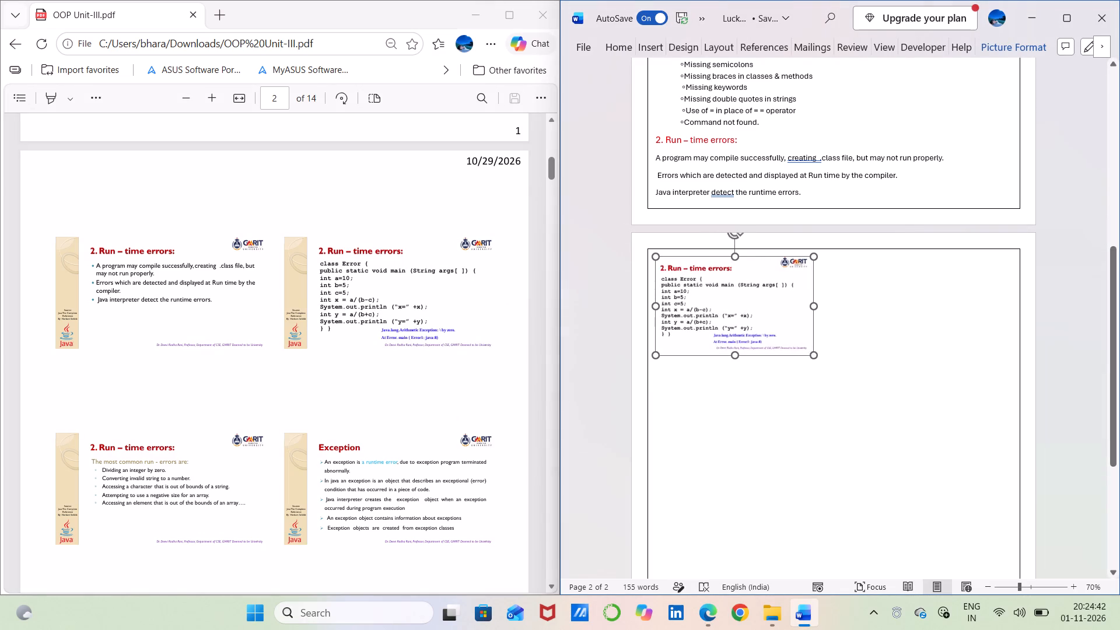
pyautogui.moveTo(815, 356); pyautogui.dragTo(832, 363)
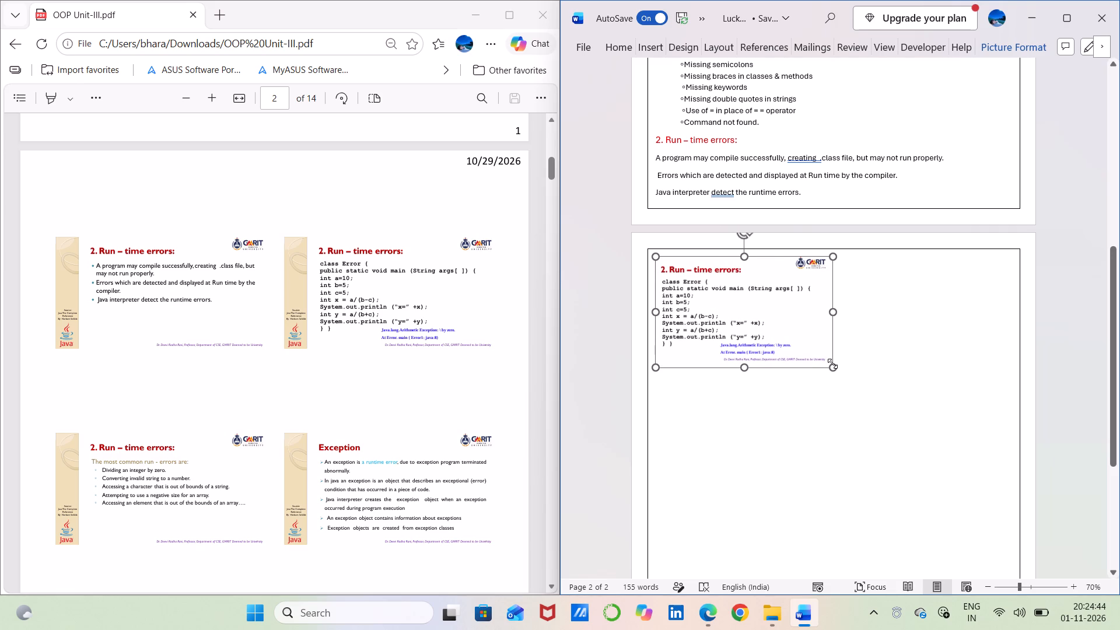
pyautogui.click(820, 425)
# Dismiss the WhatsApp message notification covering the document.
pyautogui.scroll(1, 765, 309)
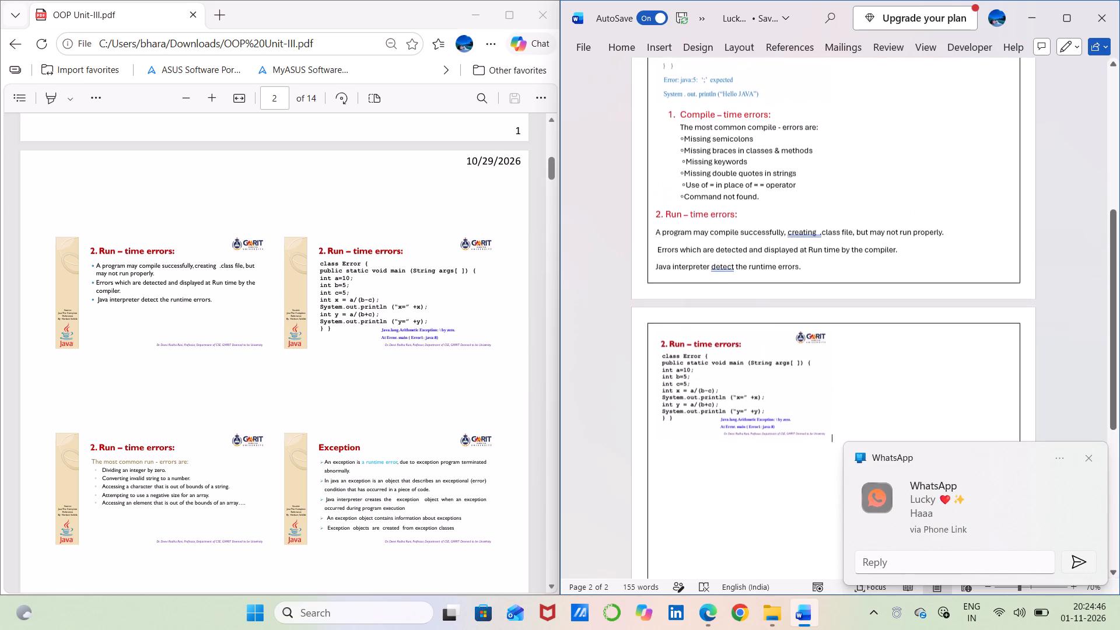
pyautogui.scroll(1, 765, 309)
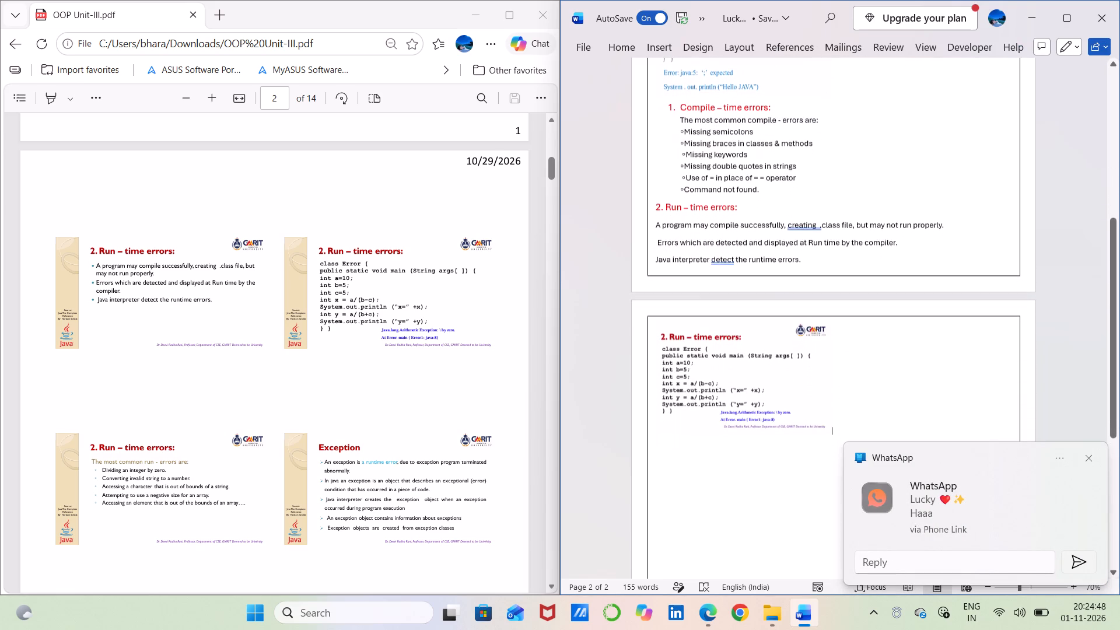
pyautogui.click(1087, 458)
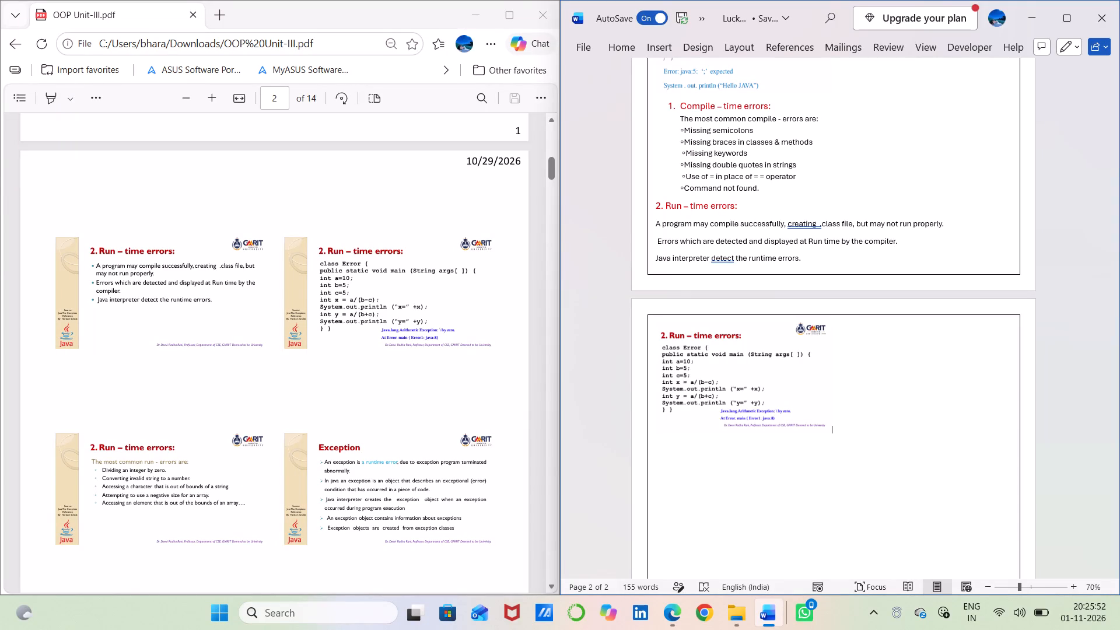
# Copy the PDF slide text listing the most common run-time errors, including its heading, and paste it below the run-time errors picture.
pyautogui.moveTo(89, 447); pyautogui.dragTo(125, 471)
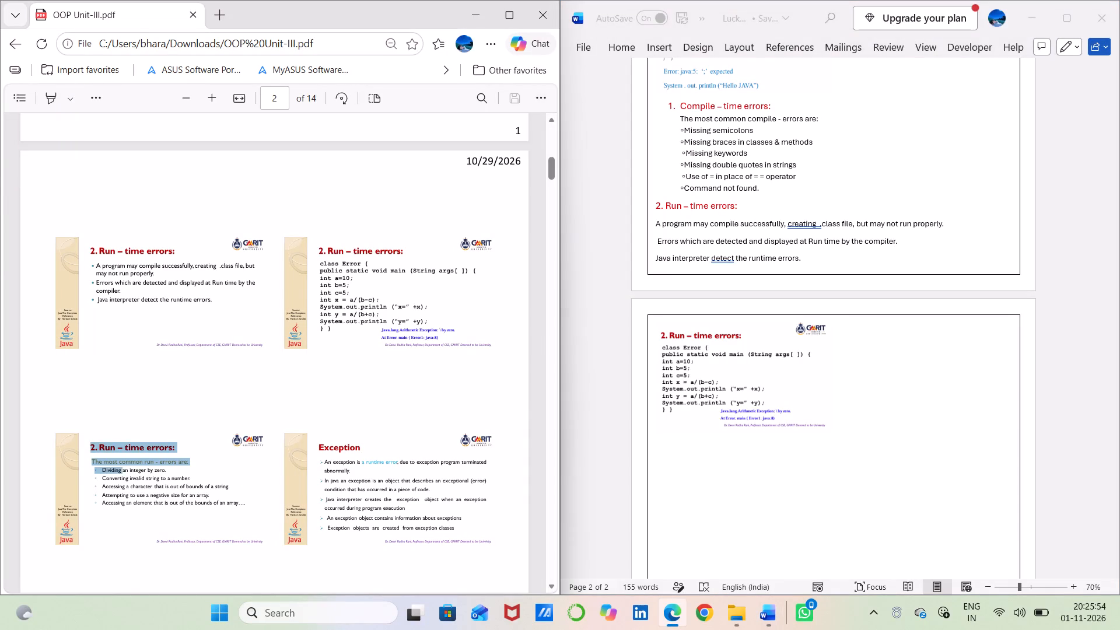
pyautogui.moveTo(125, 471); pyautogui.dragTo(247, 514)
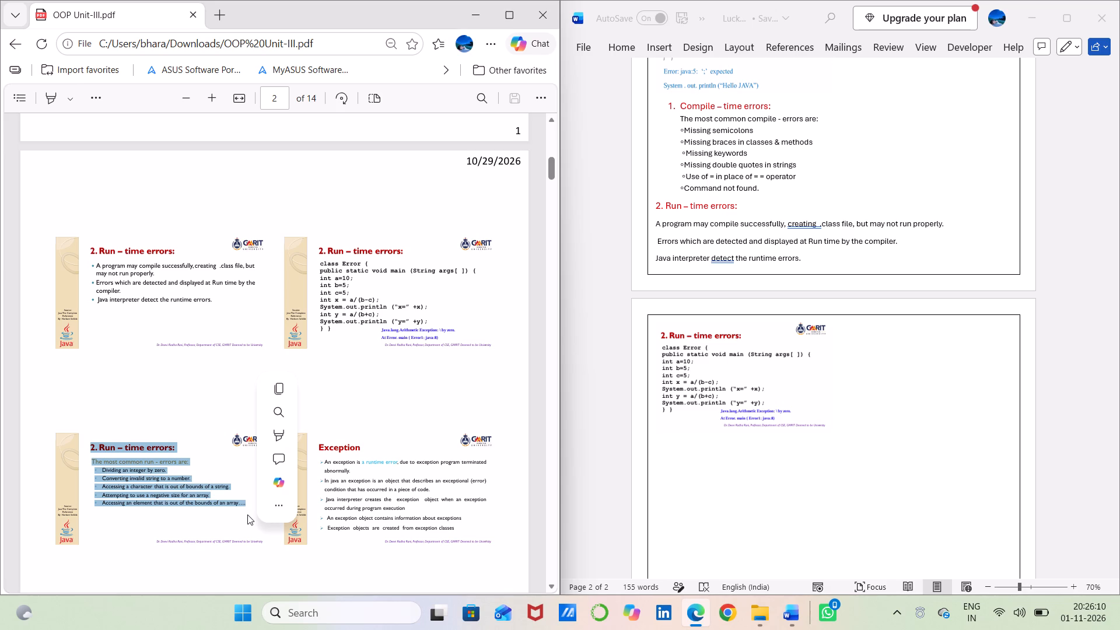
pyautogui.click(277, 387)
pyautogui.click(696, 466)
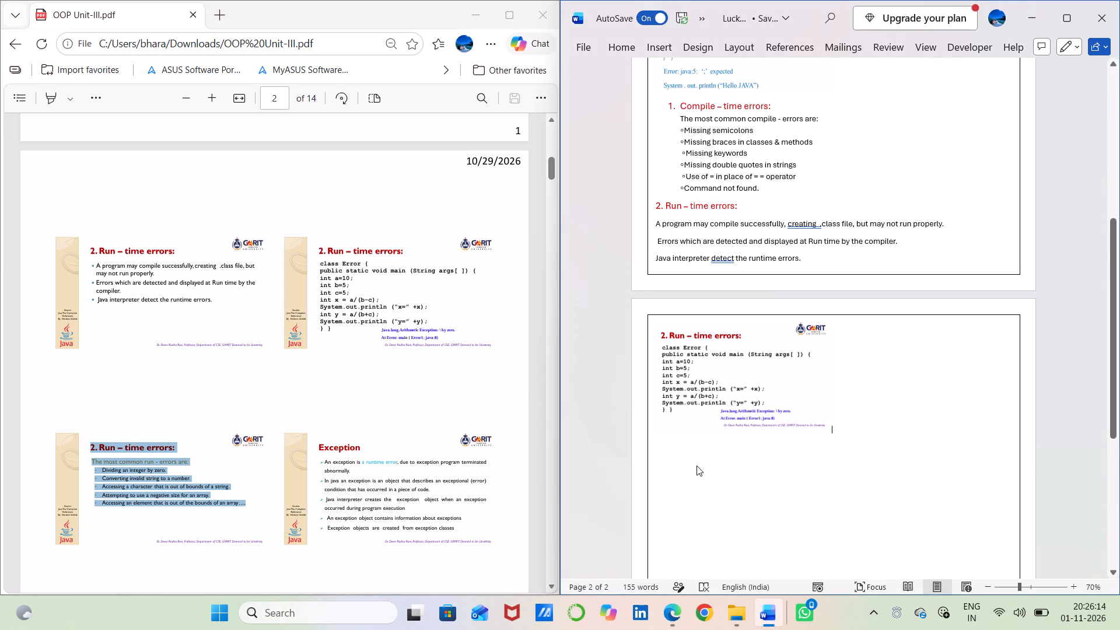
pyautogui.press('Return')
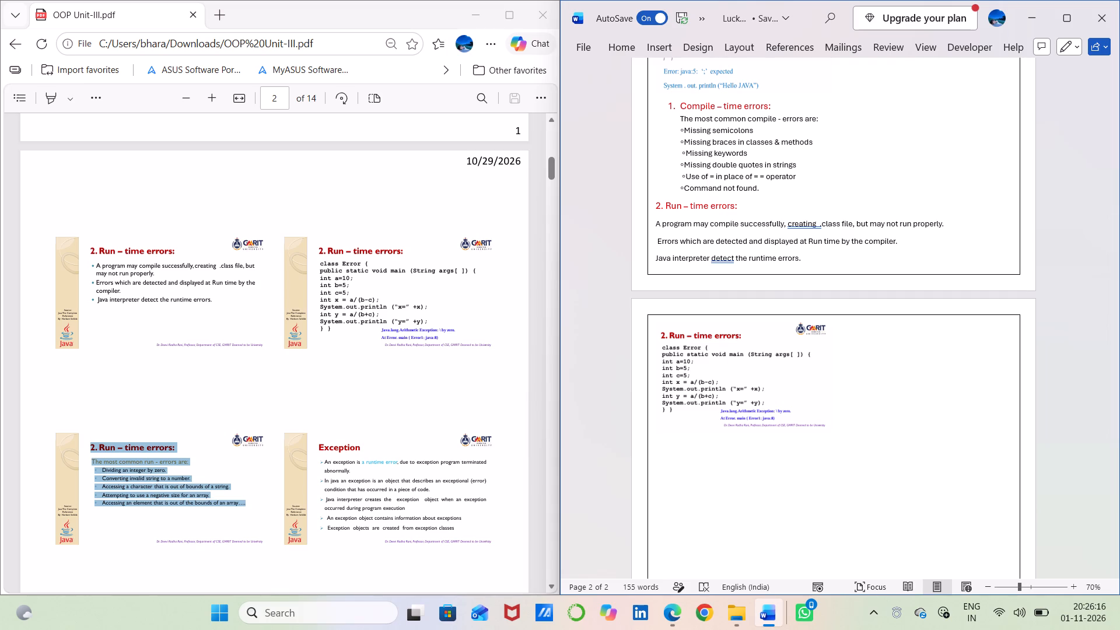
pyautogui.press('Return')
pyautogui.hotkey('ctrl', 'v')
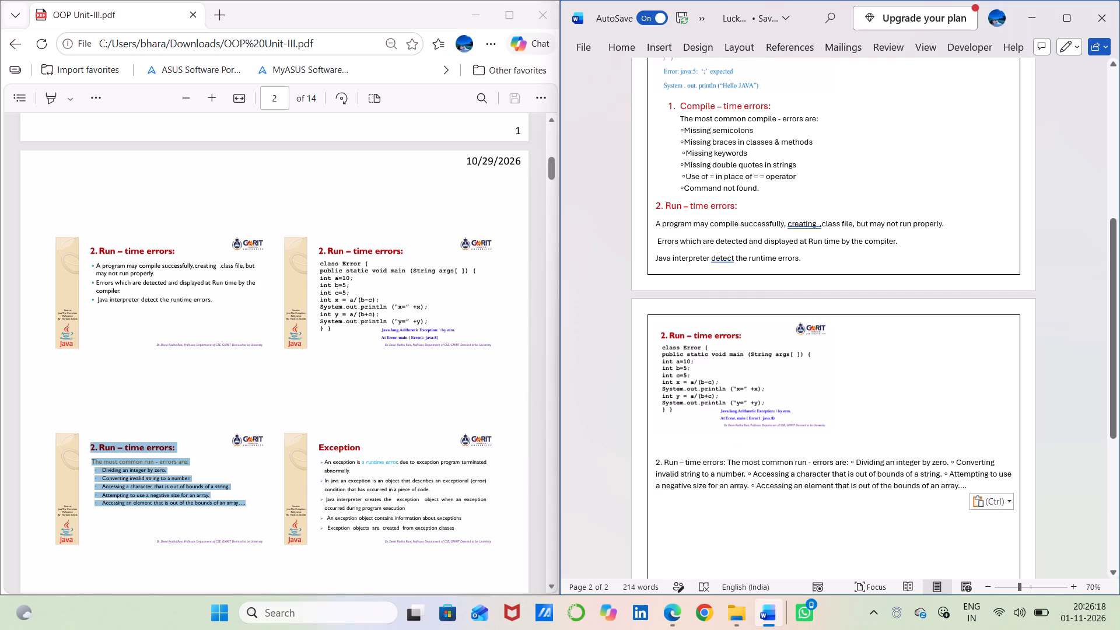
# Move "The most common run - errors are:" to an unnumbered line below the pasted "Run – time errors:" heading.
pyautogui.click(726, 463)
pyautogui.press('Return')
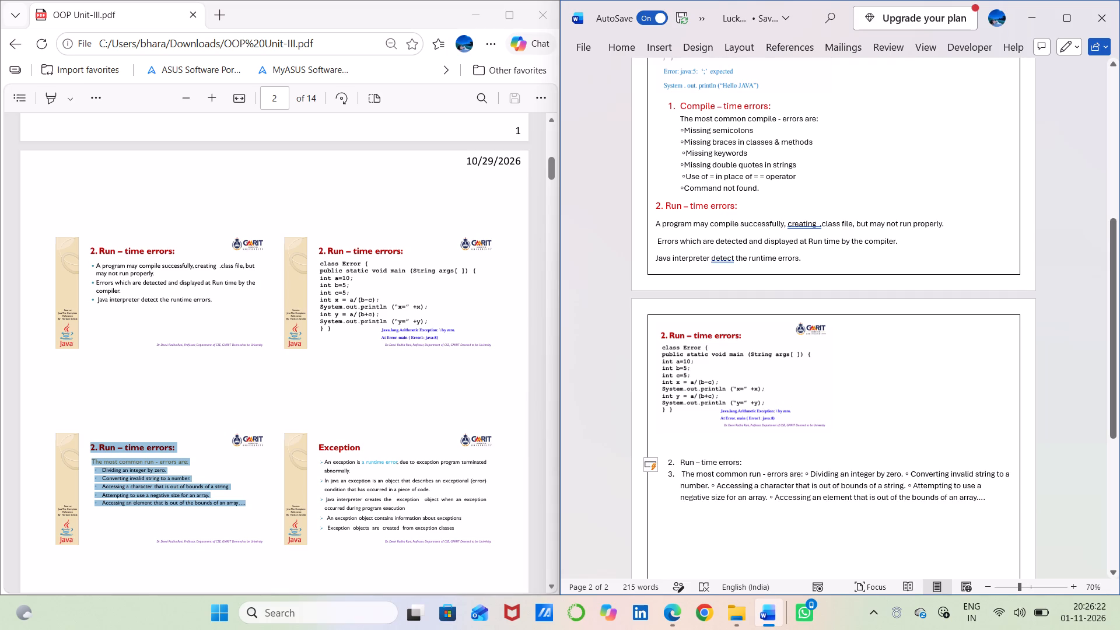
pyautogui.click(675, 473)
pyautogui.press('BackSpace')
pyautogui.press('BackSpace')
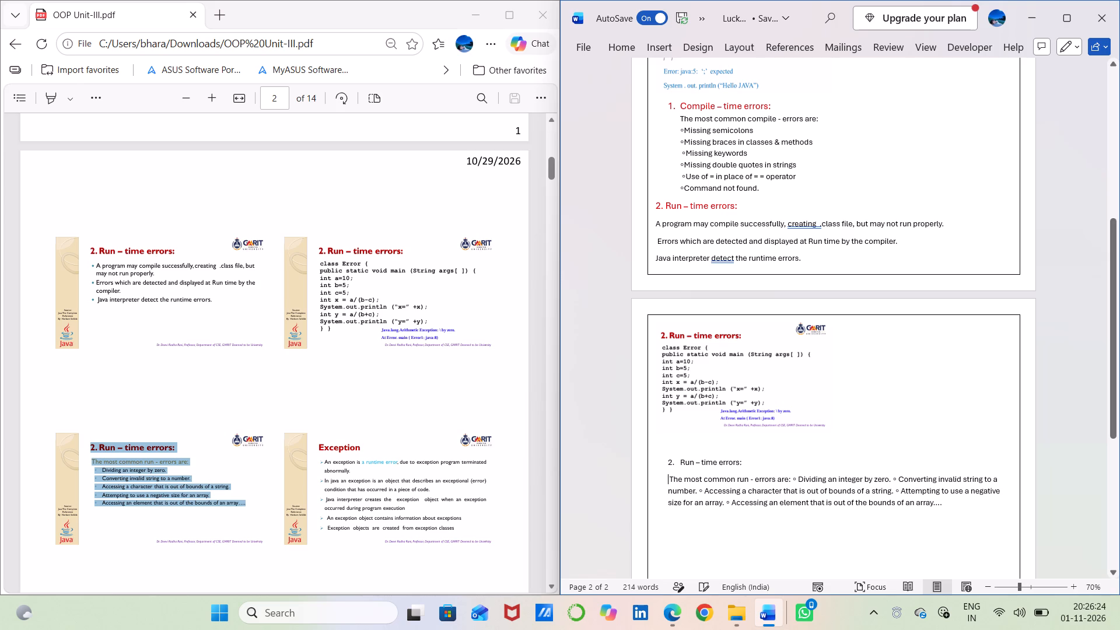
# Break the pasted run-time errors paragraph so each item from "Dividing an integer by zero." onward starts its own line.
pyautogui.click(793, 479)
pyautogui.press('Return')
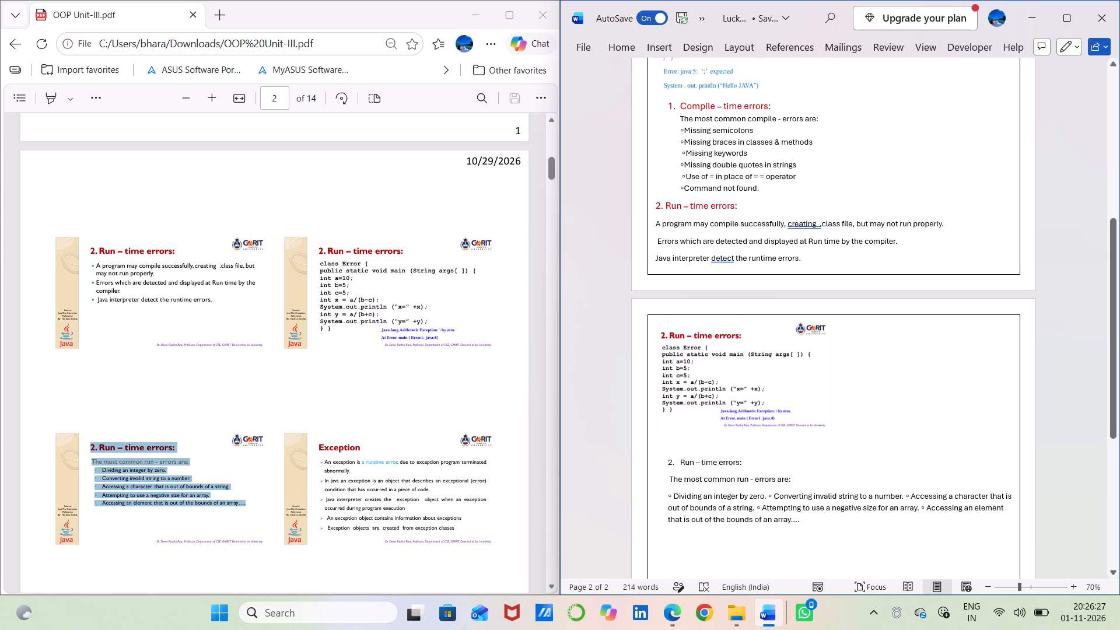
pyautogui.click(768, 496)
pyautogui.press('Return')
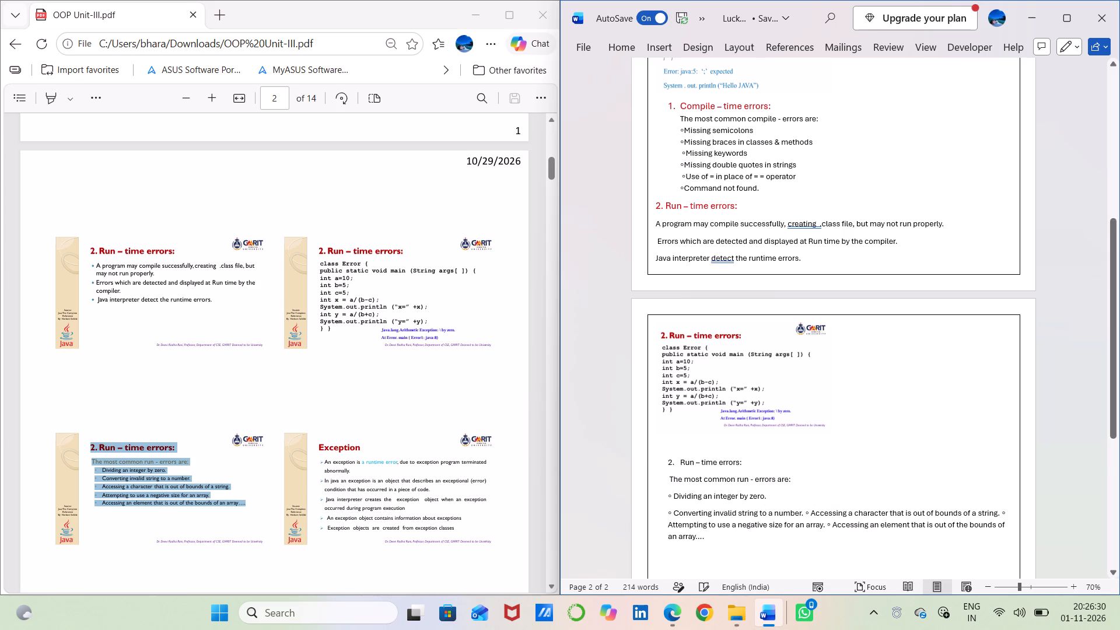
pyautogui.click(801, 514)
pyautogui.click(806, 514)
pyautogui.press('Return')
pyautogui.click(862, 529)
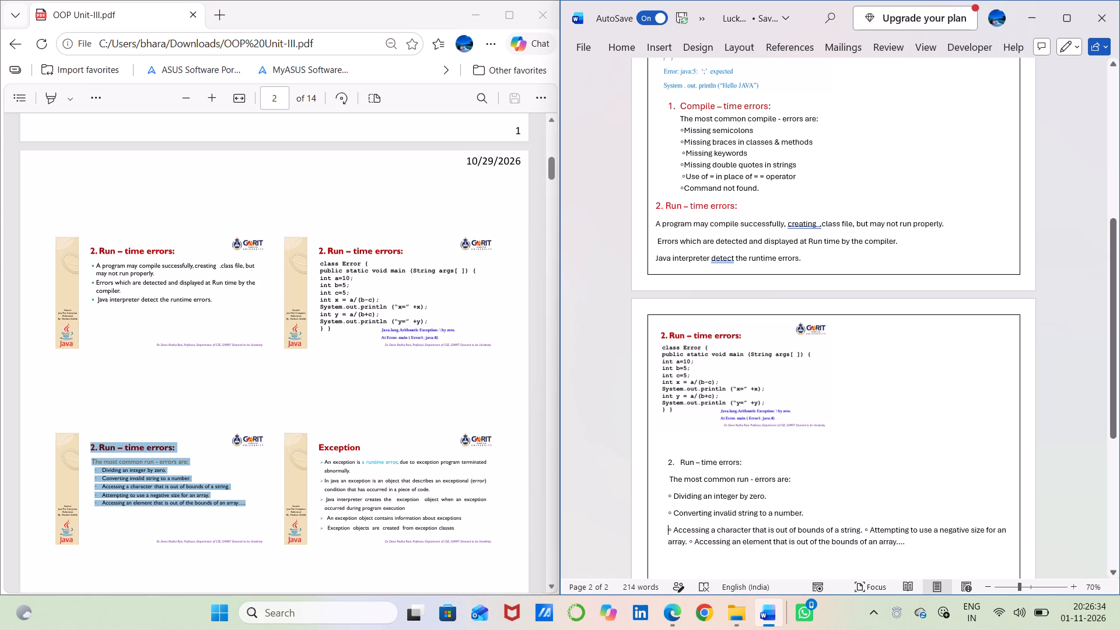
# Start new lines at "Attempting to use a negative size for an array." and "Accessing an element that is out of the bounds of an array....".
pyautogui.press('Return')
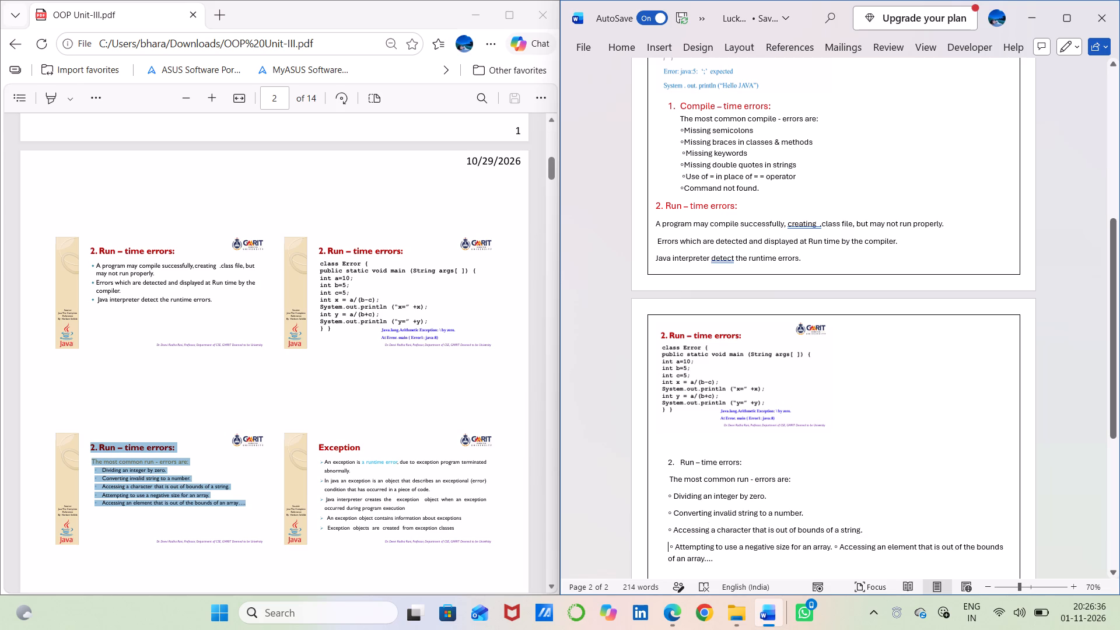
pyautogui.click(833, 544)
pyautogui.press('Return')
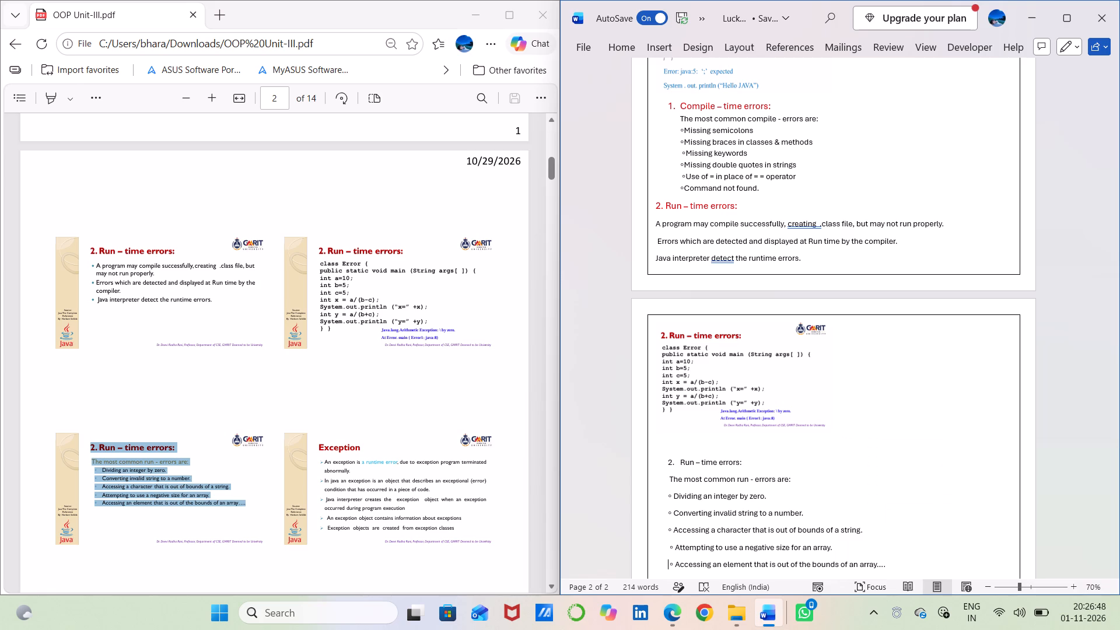
# Remove the empty line between the run-time errors picture and the "Run – time errors:" heading below it.
pyautogui.click(666, 465)
pyautogui.press('Left')
pyautogui.press('Left')
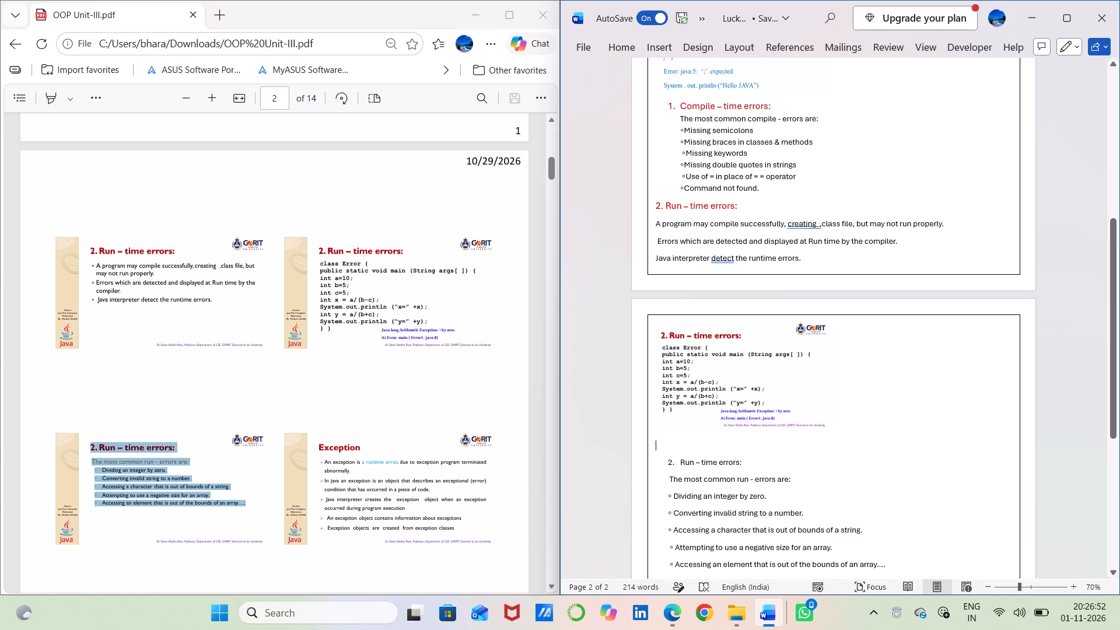
pyautogui.press('BackSpace')
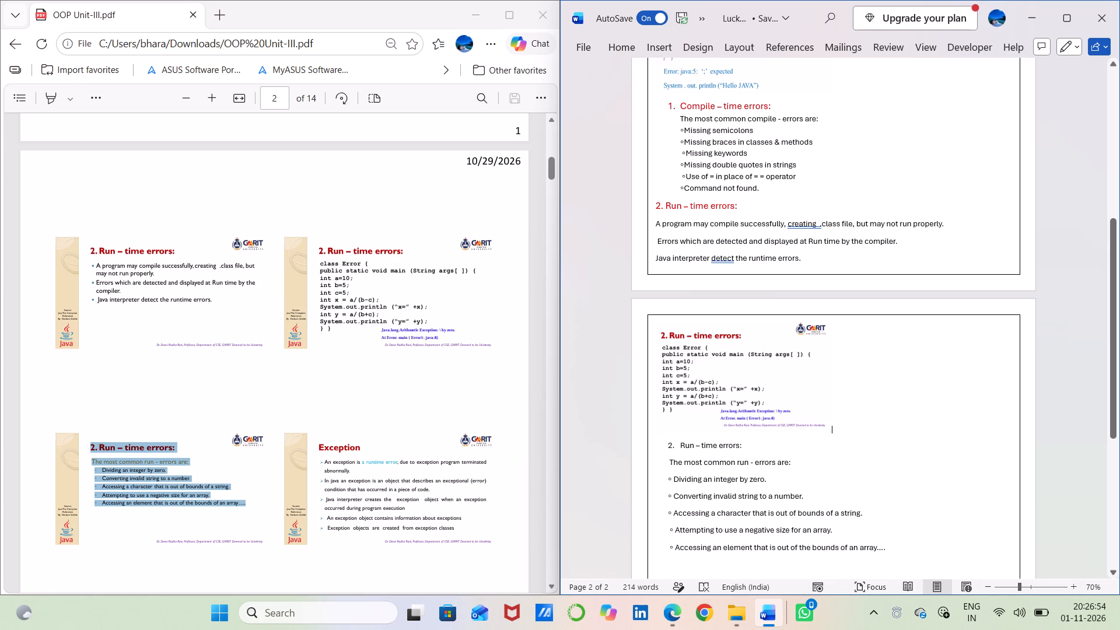
# Color the numbered "Run – time errors:" heading below the picture on page 2 red.
pyautogui.moveTo(744, 450); pyautogui.dragTo(681, 442)
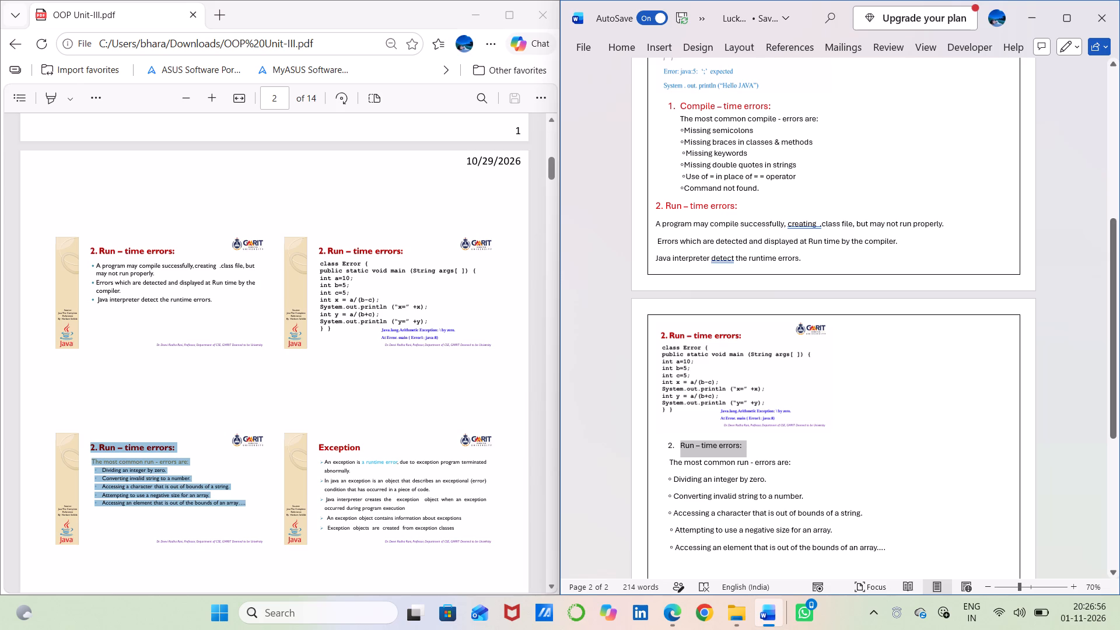
pyautogui.moveTo(681, 442); pyautogui.dragTo(667, 442)
pyautogui.click(699, 449)
pyautogui.moveTo(749, 449); pyautogui.dragTo(668, 443)
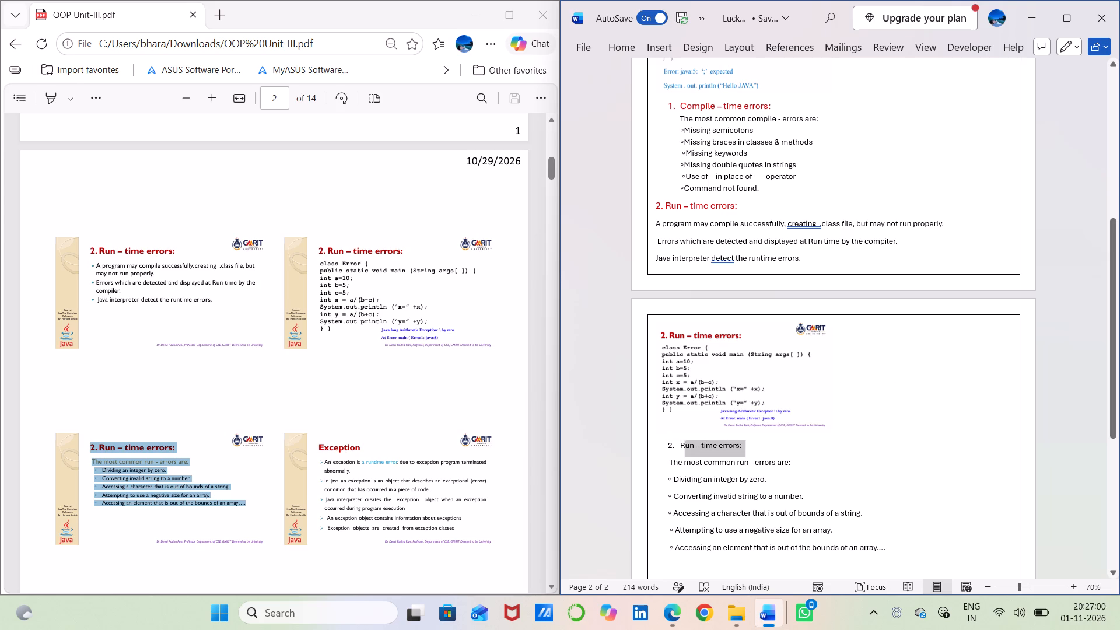
pyautogui.moveTo(668, 443); pyautogui.dragTo(659, 442)
pyautogui.click(750, 424)
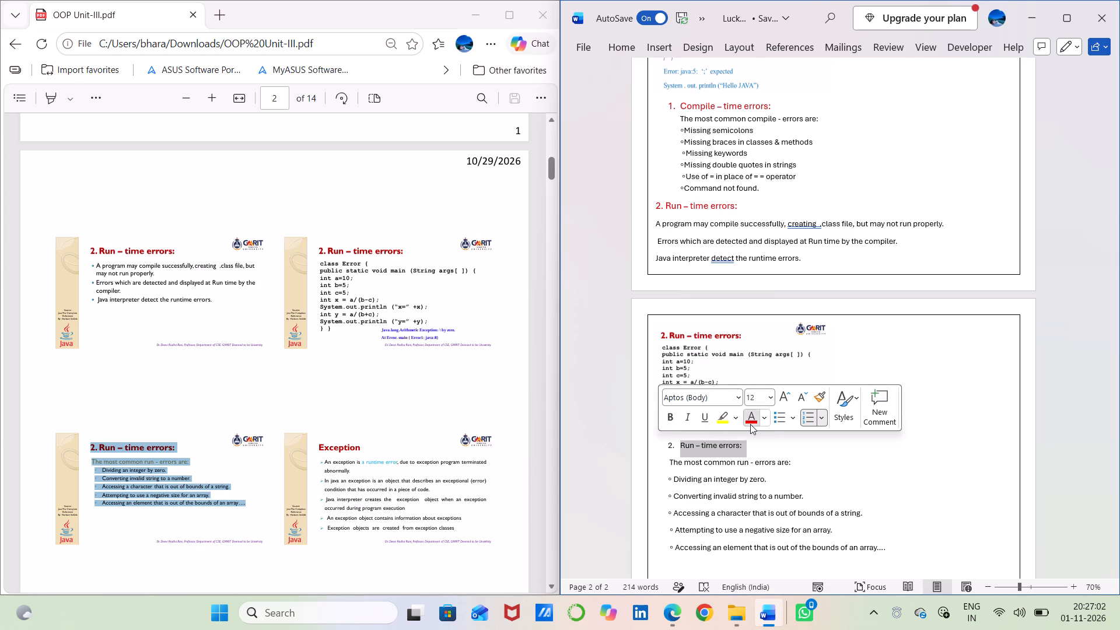
pyautogui.click(769, 420)
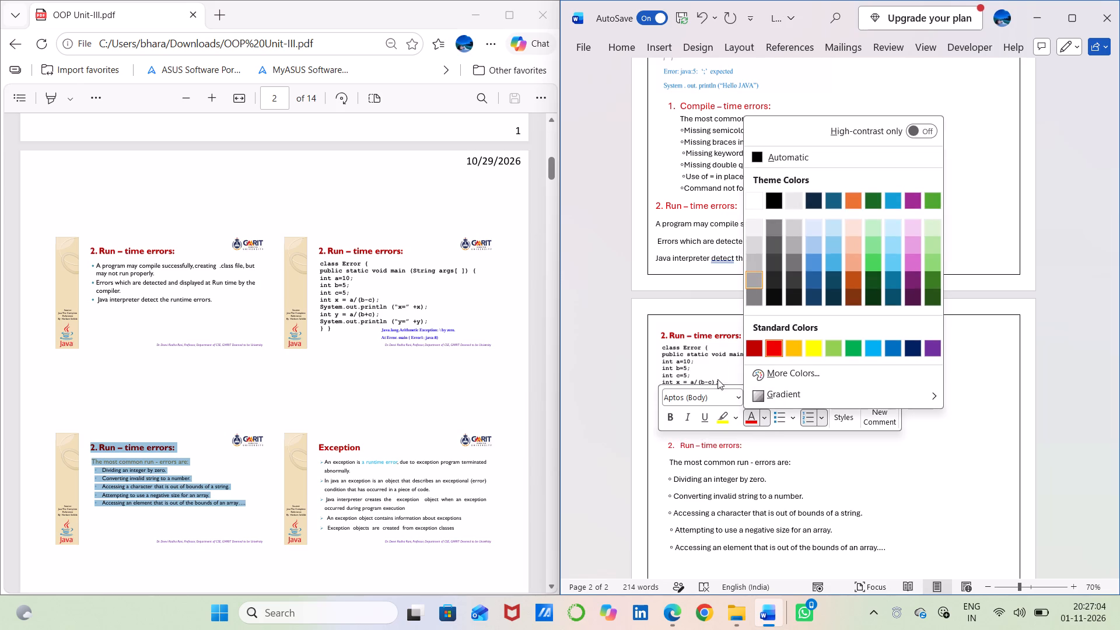
# Format the pasted "Run – time errors:" heading in size 14 with red font colour.
pyautogui.click(764, 436)
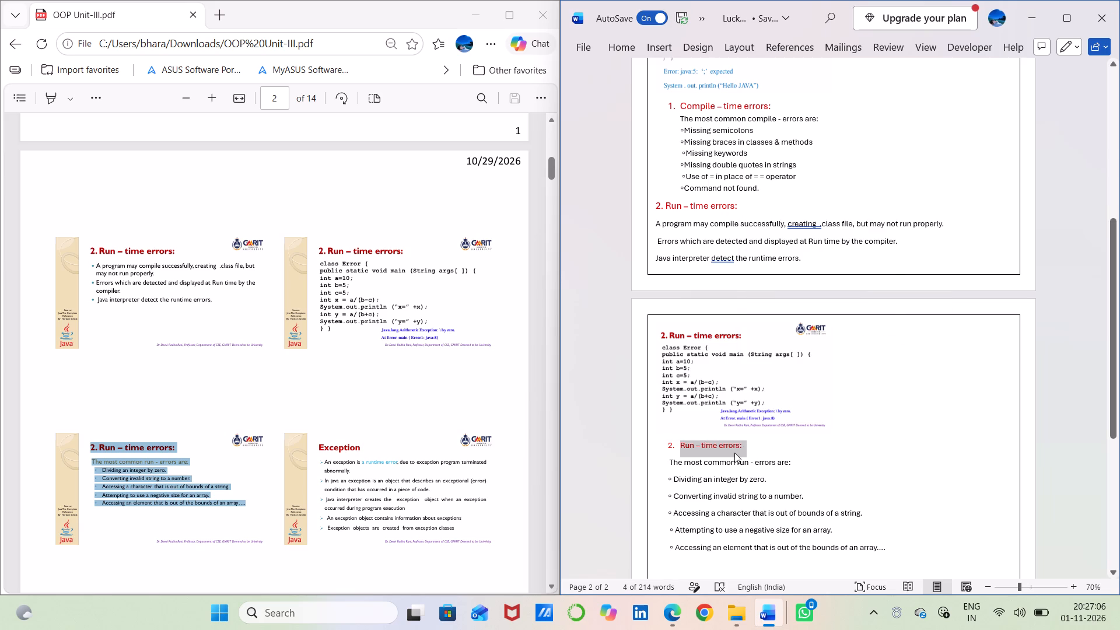
pyautogui.rightClick(734, 453)
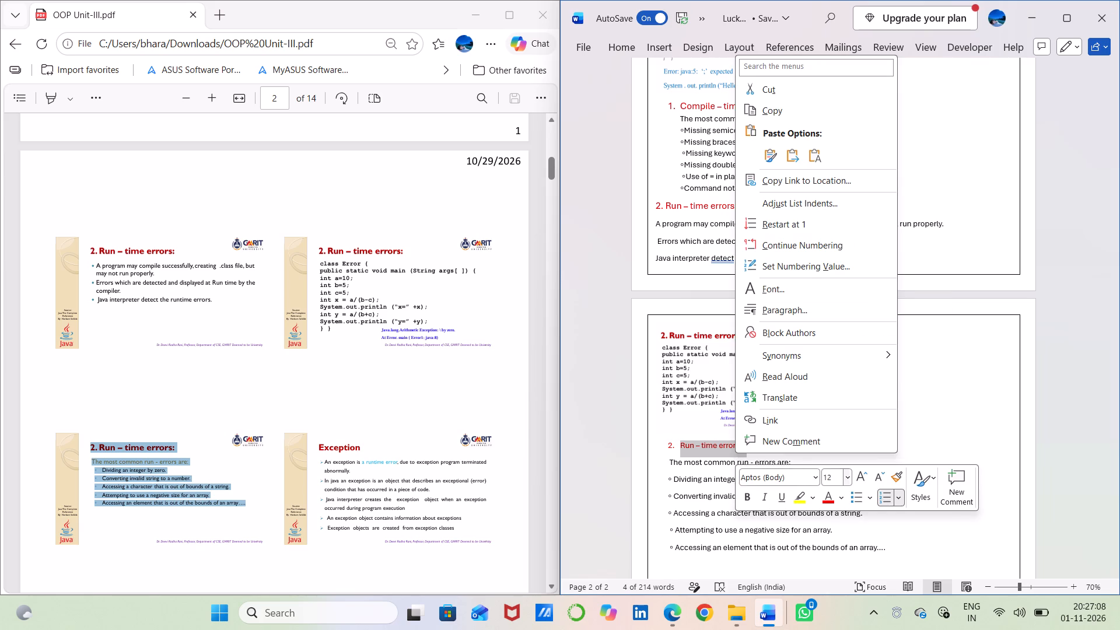
pyautogui.click(848, 482)
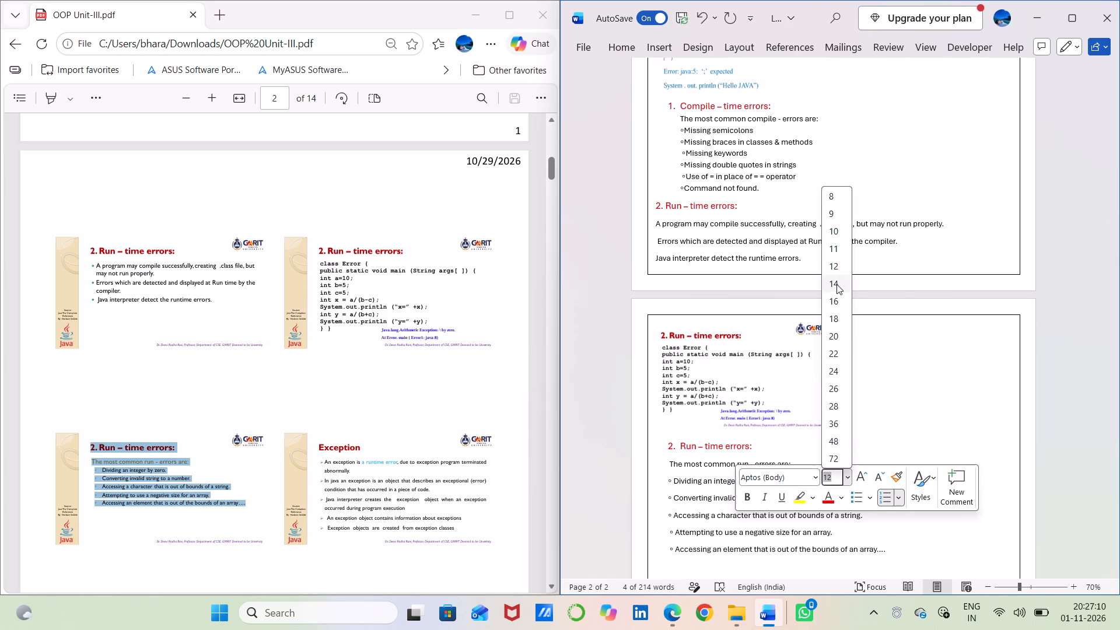
pyautogui.click(836, 286)
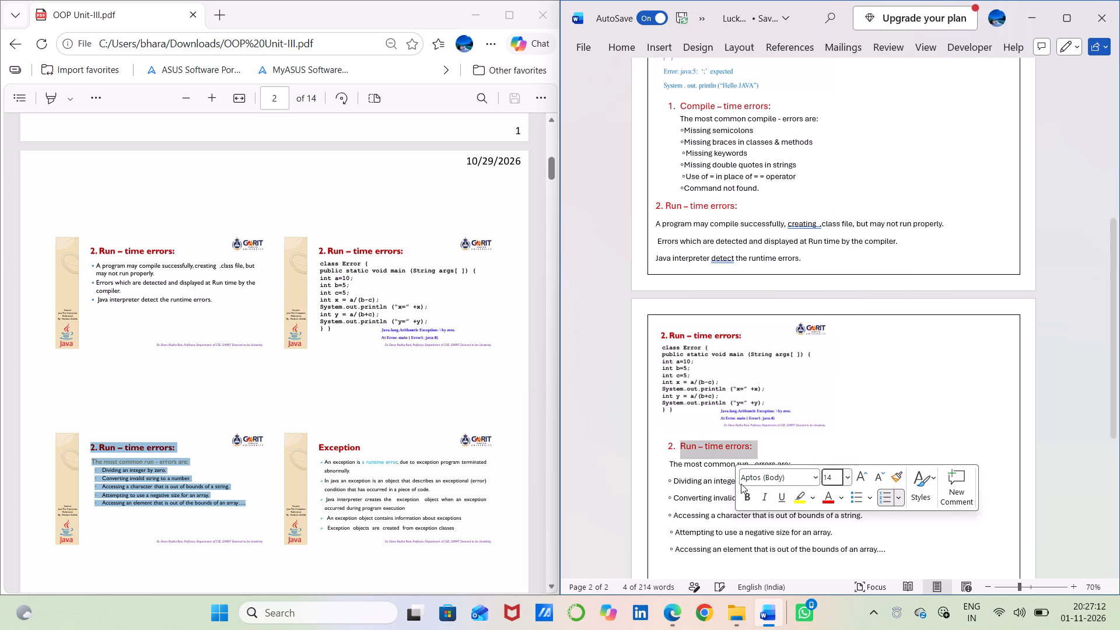
pyautogui.click(782, 449)
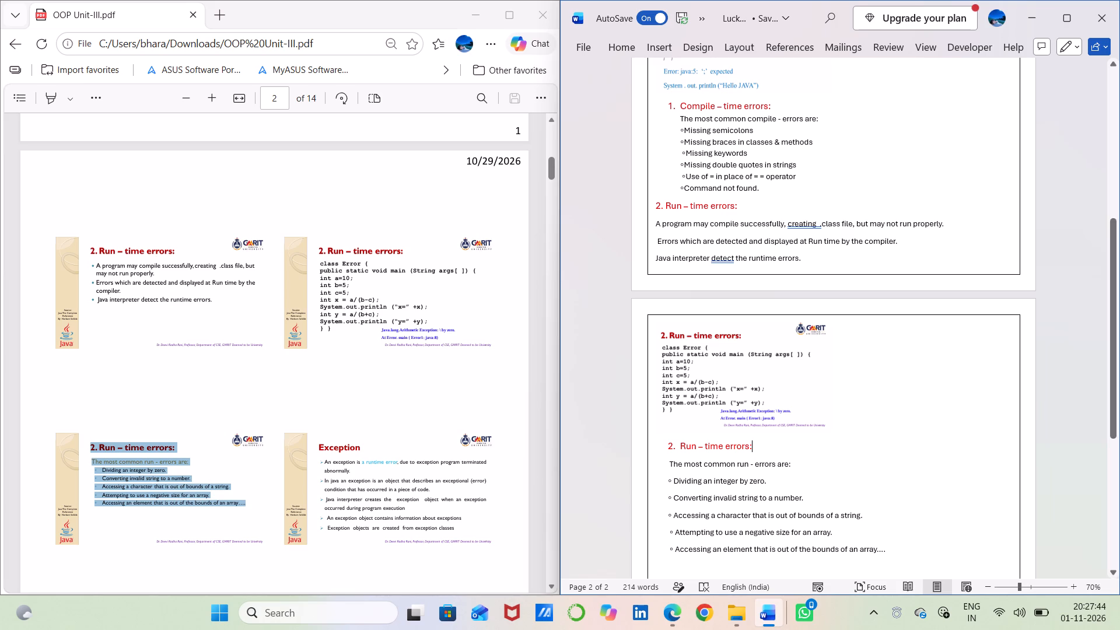
# Copy the Exception slide's heading and text from the PDF and paste them after a blank line below the run-time errors list.
pyautogui.scroll(-1, 813, 456)
pyautogui.click(895, 331)
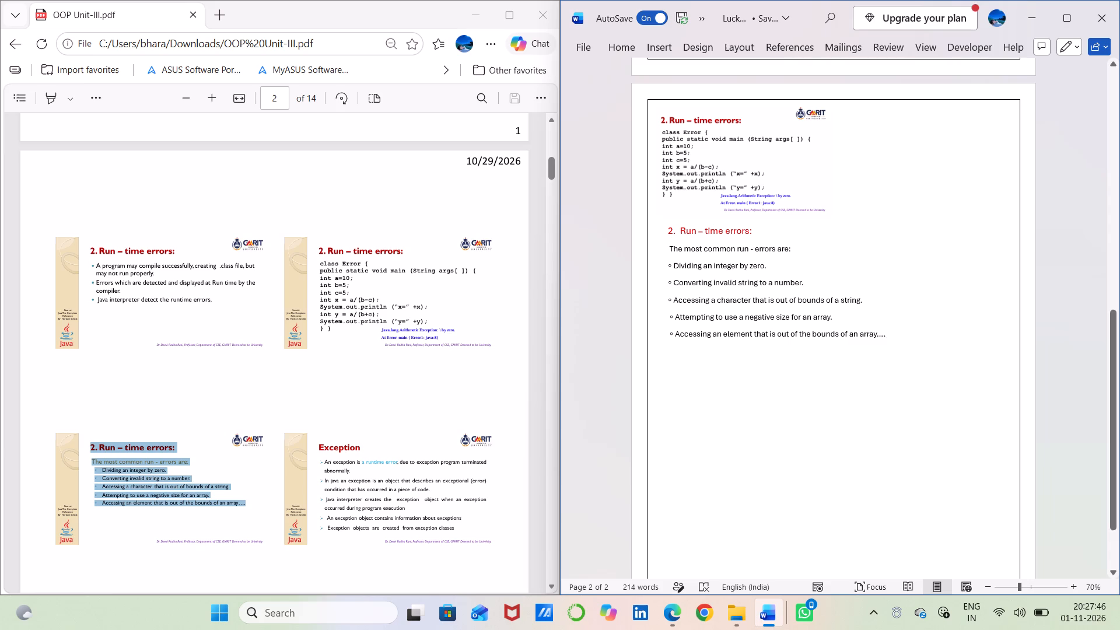
pyautogui.press('Return')
pyautogui.press('Return')
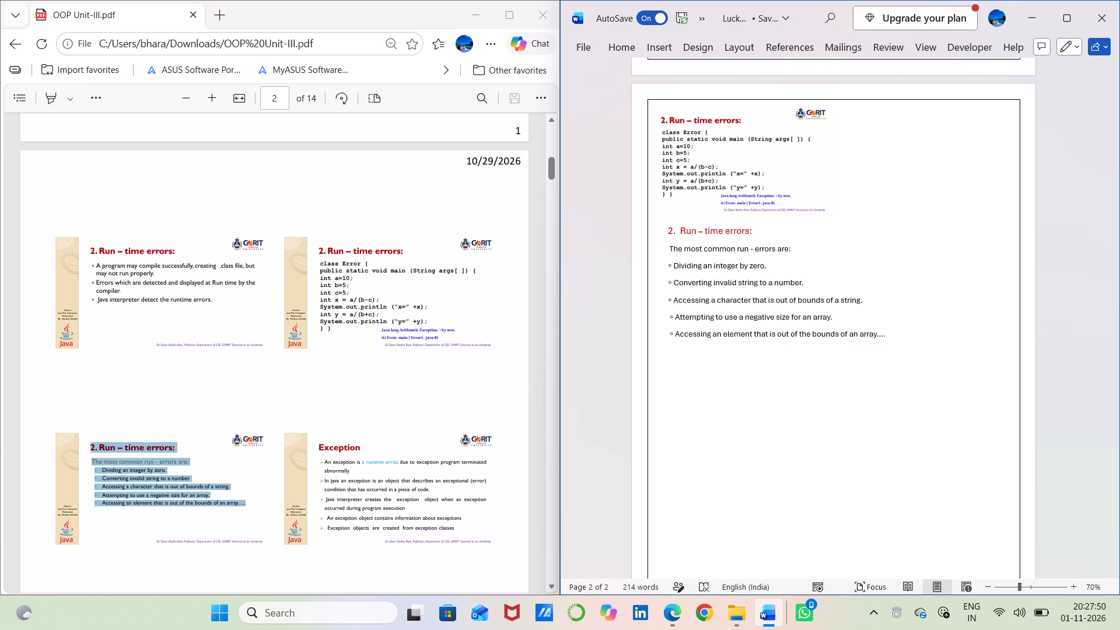
pyautogui.moveTo(316, 445); pyautogui.dragTo(450, 550)
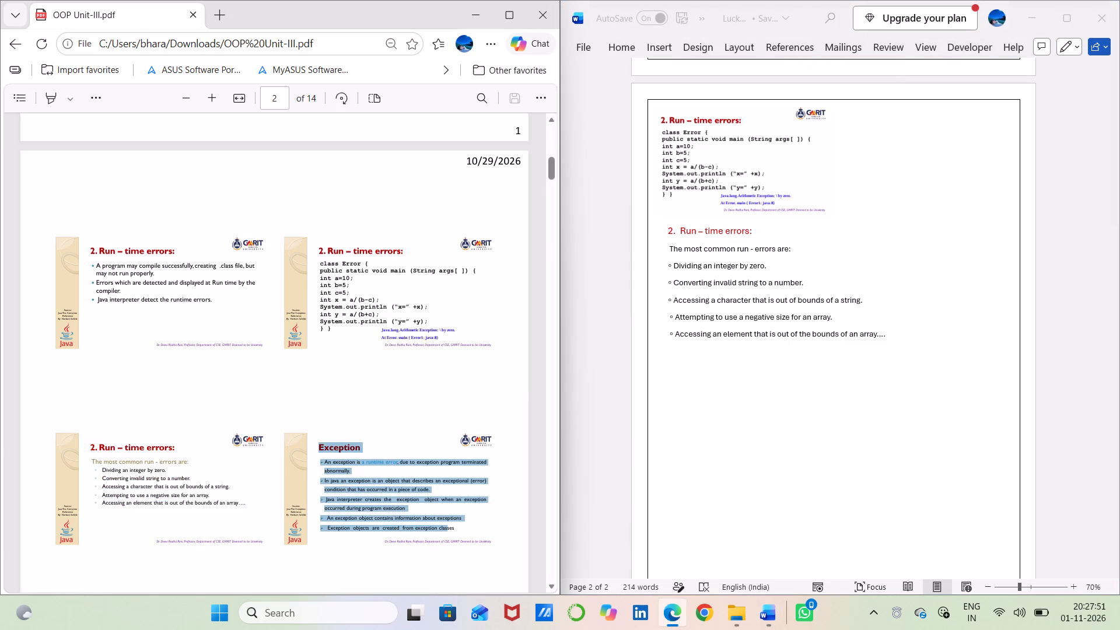
pyautogui.moveTo(450, 550); pyautogui.dragTo(459, 527)
pyautogui.hotkey('ctrl', 'c')
pyautogui.click(681, 370)
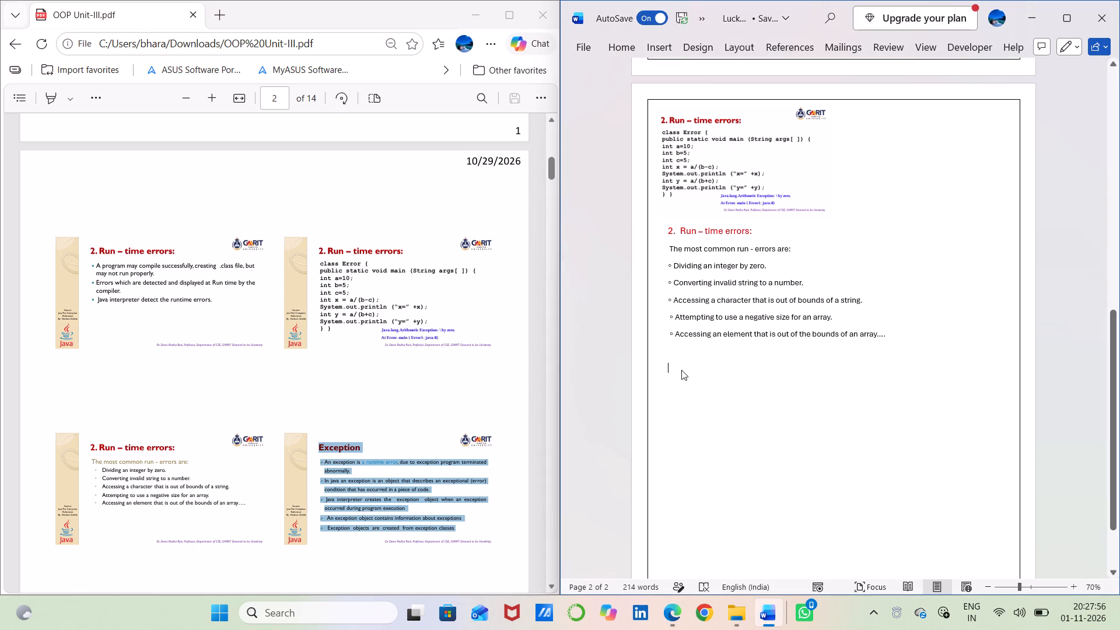
pyautogui.hotkey('ctrl', 'v')
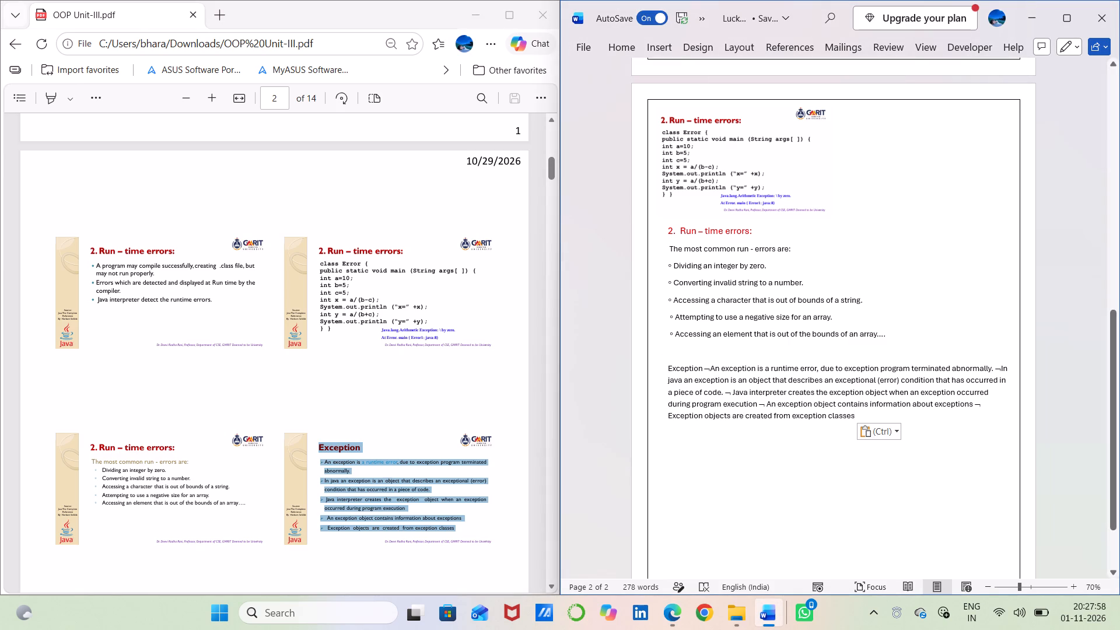
# Separate the "Exception" heading and start new lines at "An exception is", "In java" and "Java interpreter", removing the ¬ marks before the last two.
pyautogui.click(710, 367)
pyautogui.press('Return')
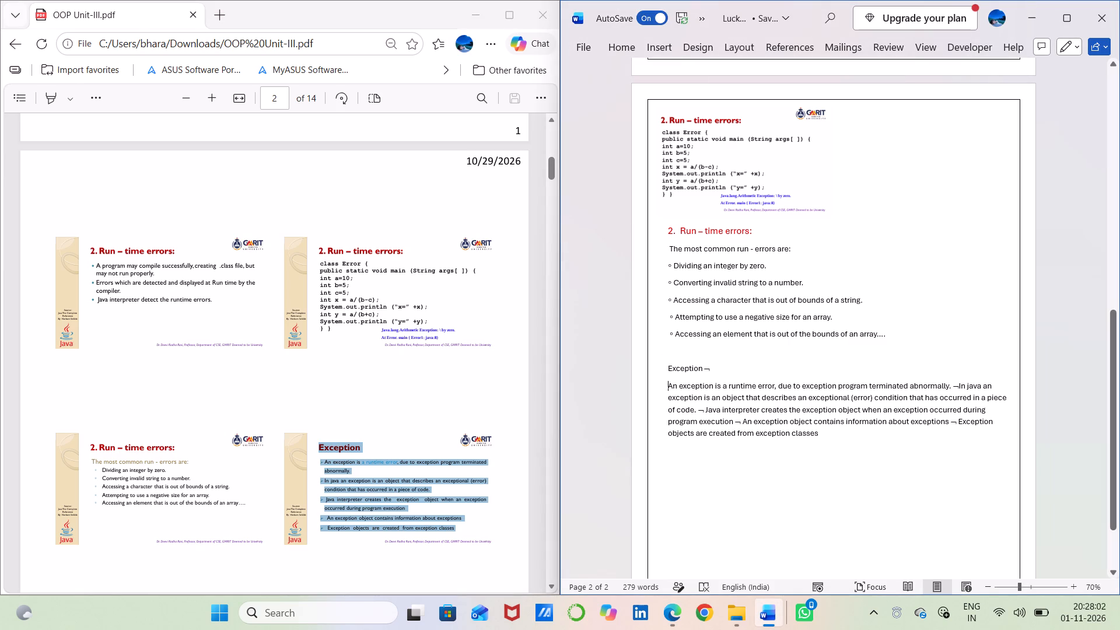
pyautogui.click(958, 386)
pyautogui.press('BackSpace')
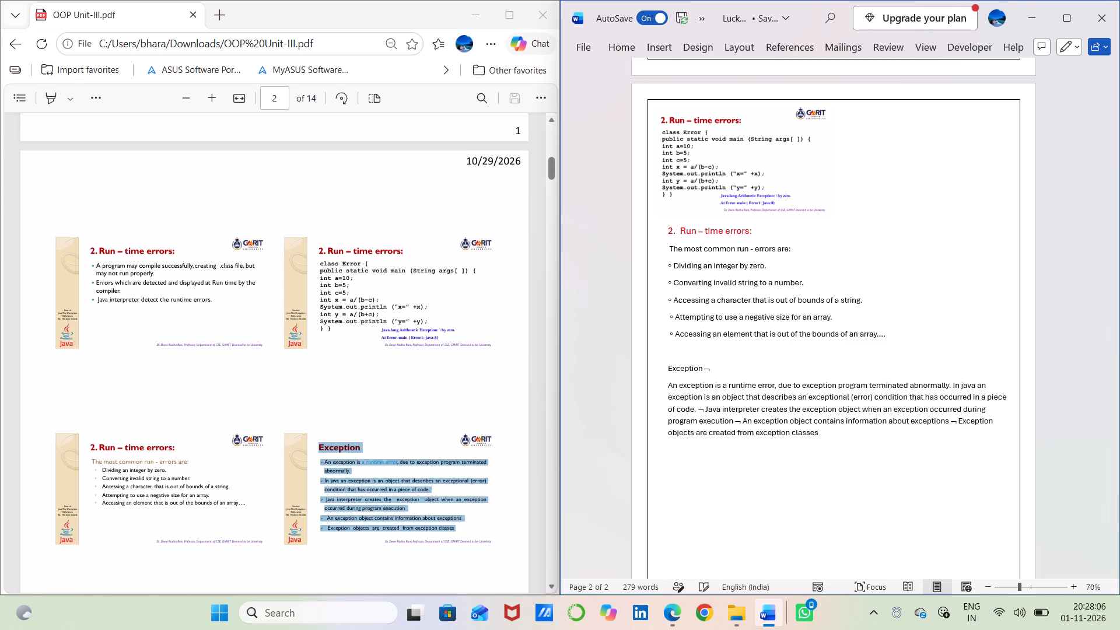
pyautogui.press('Return')
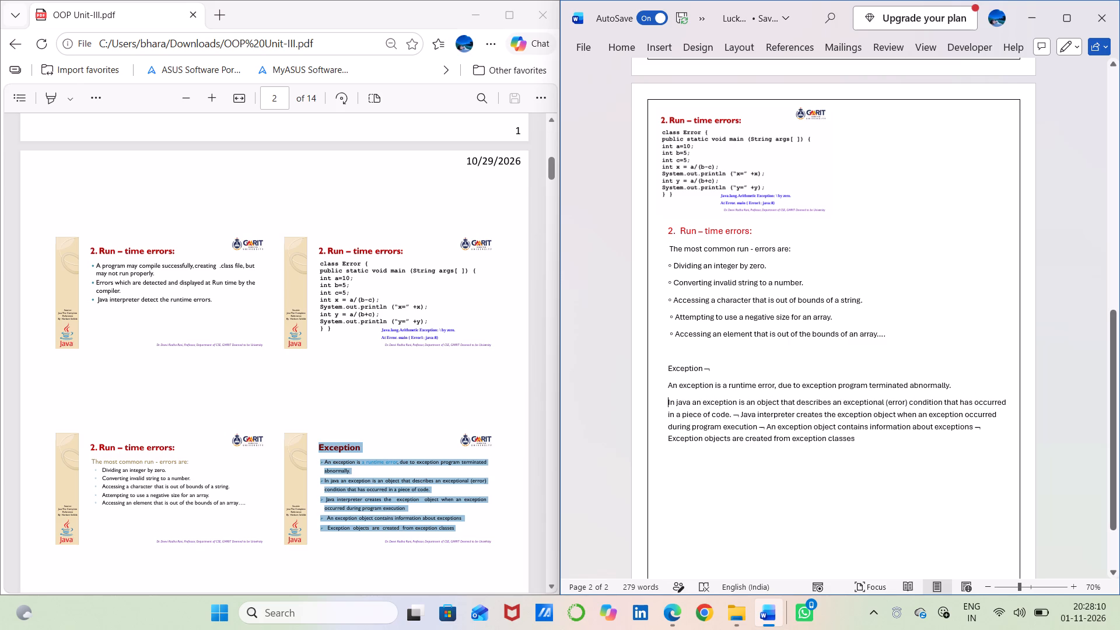
pyautogui.click(740, 415)
pyautogui.press('BackSpace')
pyautogui.press('BackSpace')
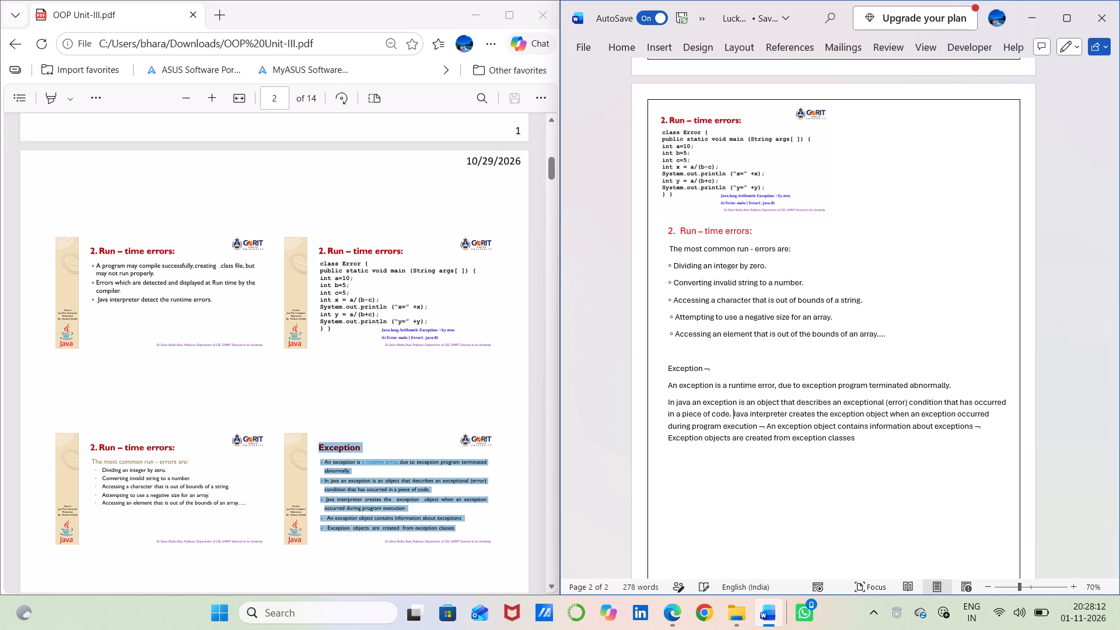
pyautogui.press('Return')
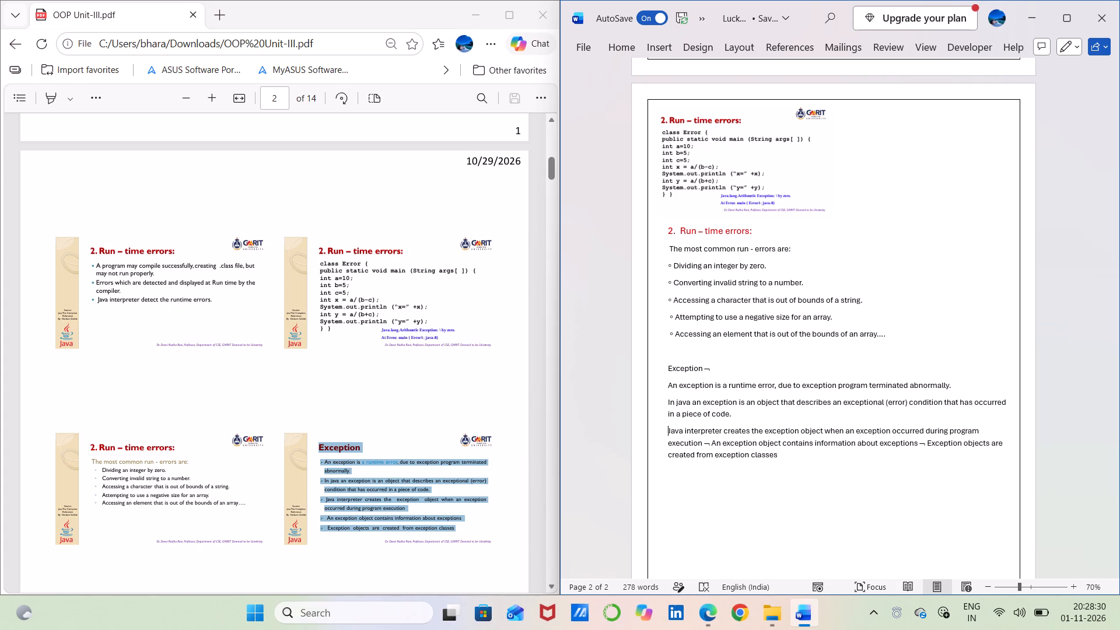
# Remove the ¬ mark after the "Exception" heading, and rejoin and re-break the line before "Java interpreter creates".
pyautogui.click(716, 367)
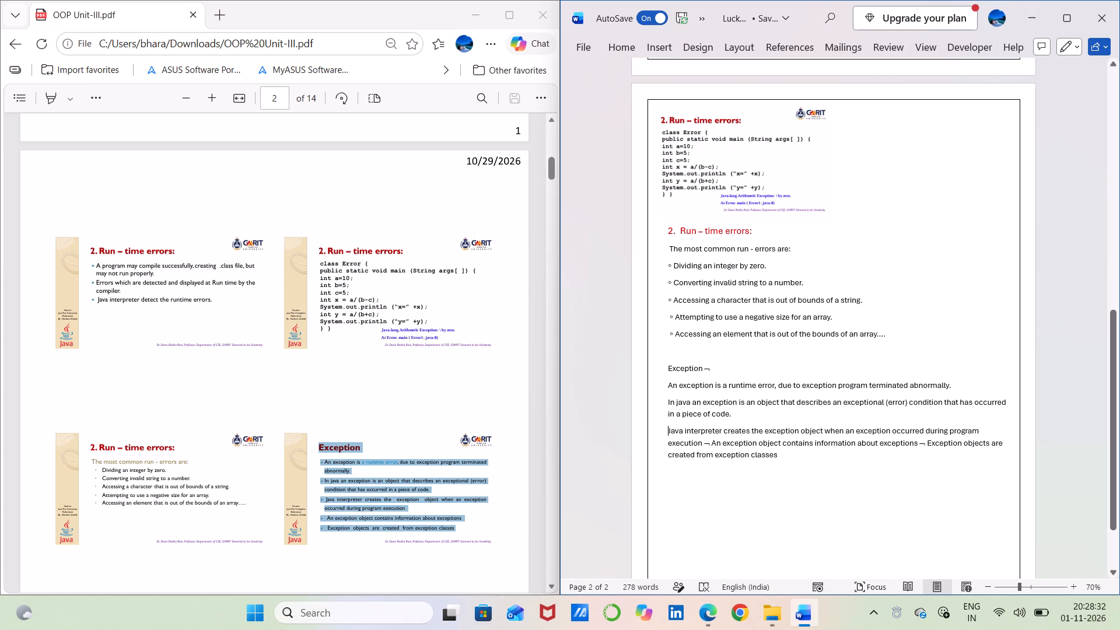
pyautogui.press('BackSpace')
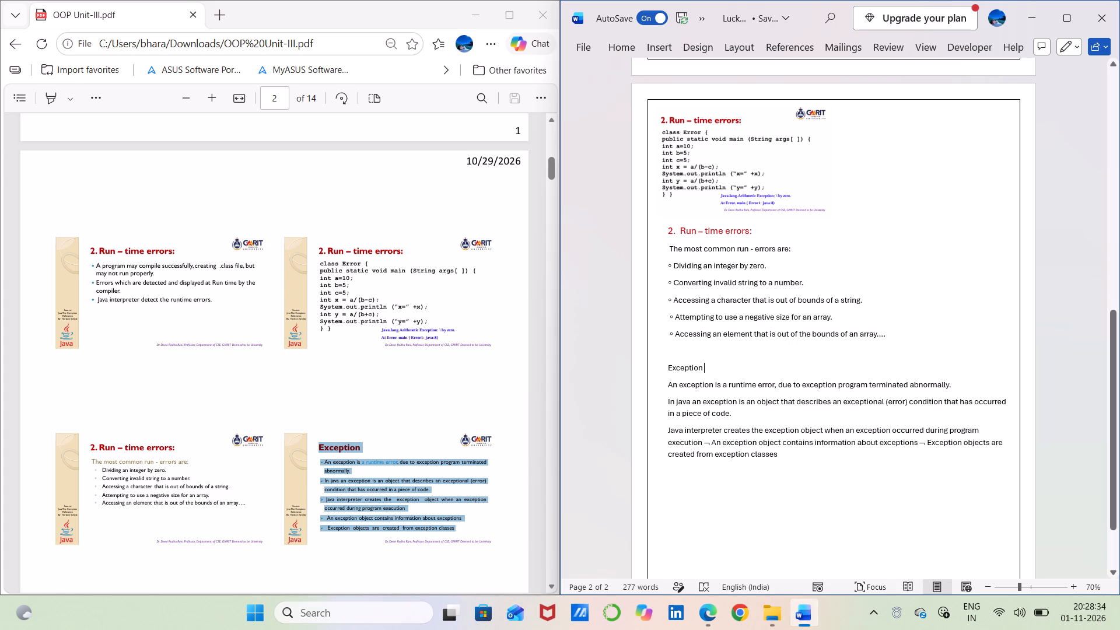
pyautogui.click(666, 426)
pyautogui.press('BackSpace')
pyautogui.press('BackSpace')
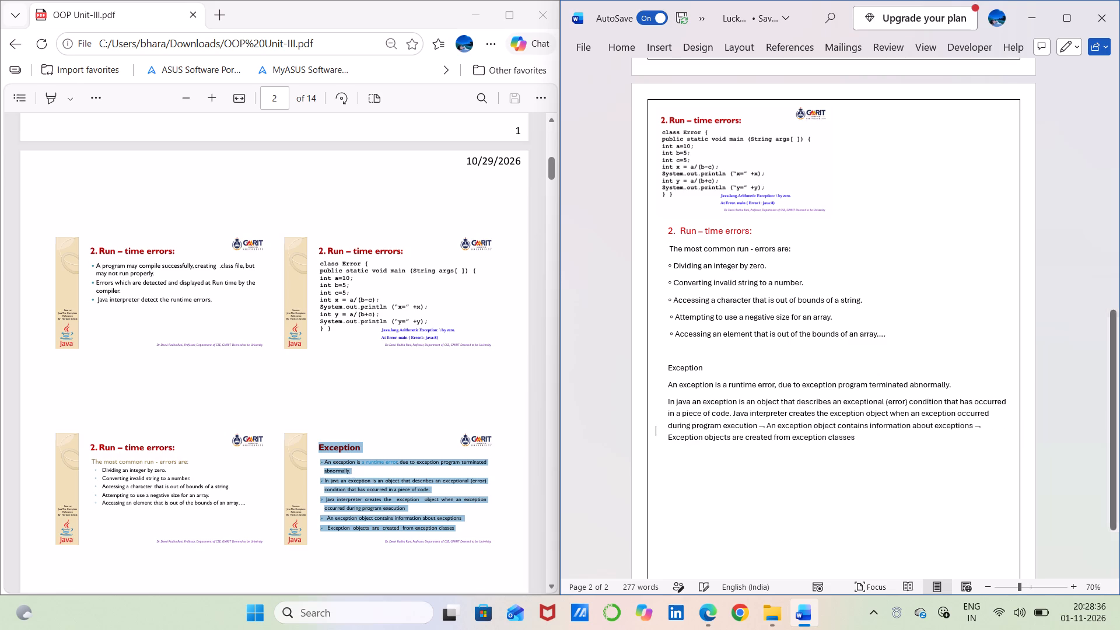
pyautogui.press('Return')
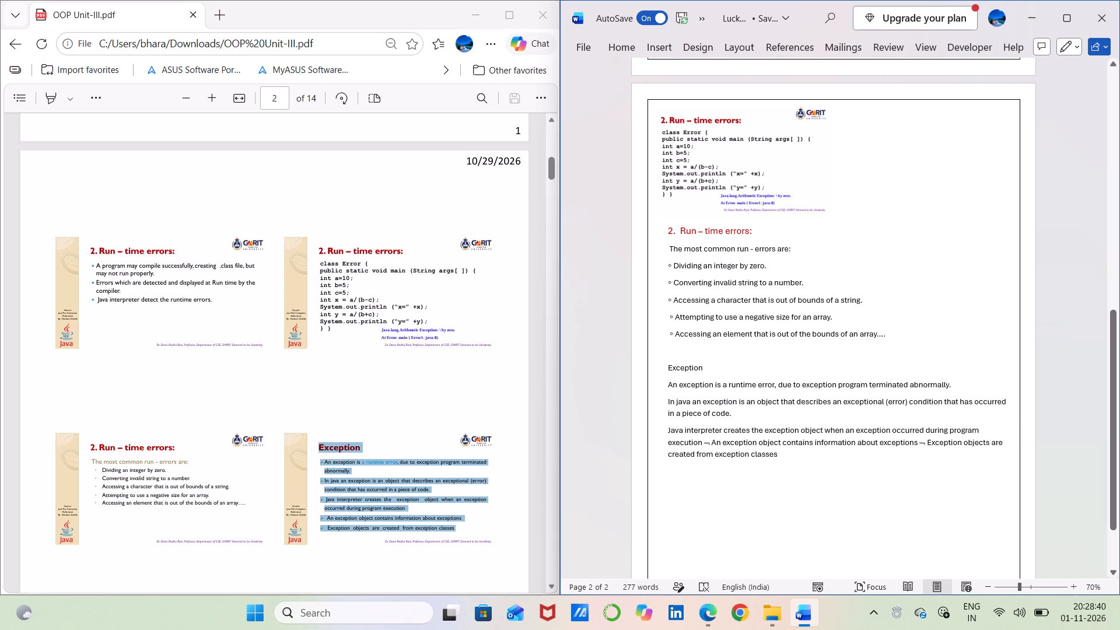
# Start new lines at "An exception object contains" and "Exception objects are created", removing the ¬ mark before each.
pyautogui.click(711, 444)
pyautogui.press('BackSpace')
pyautogui.press('BackSpace')
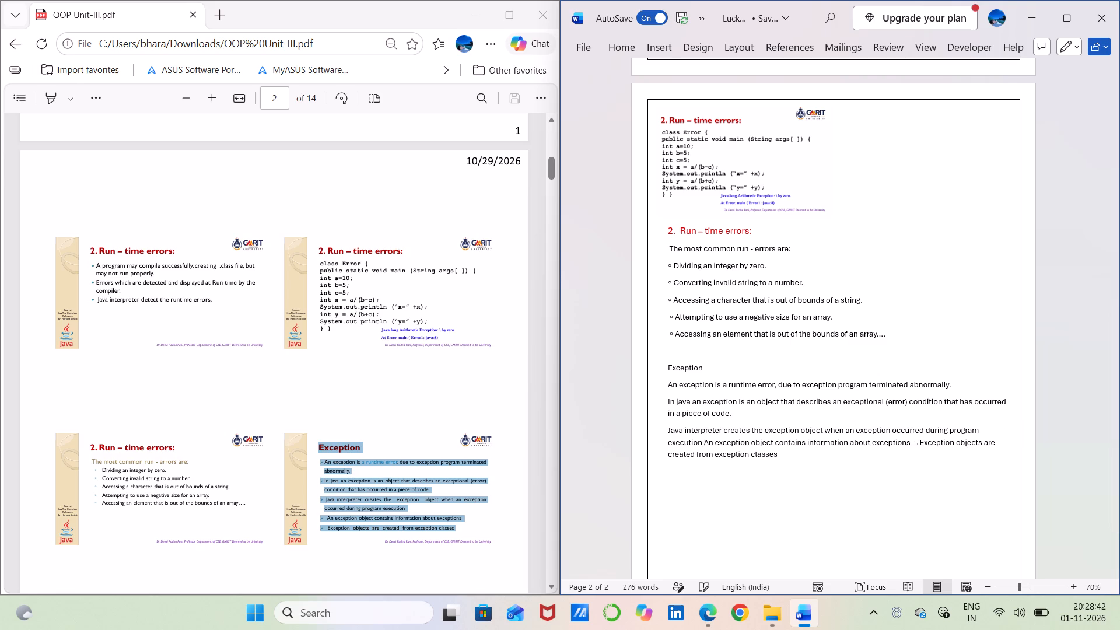
pyautogui.press('Return')
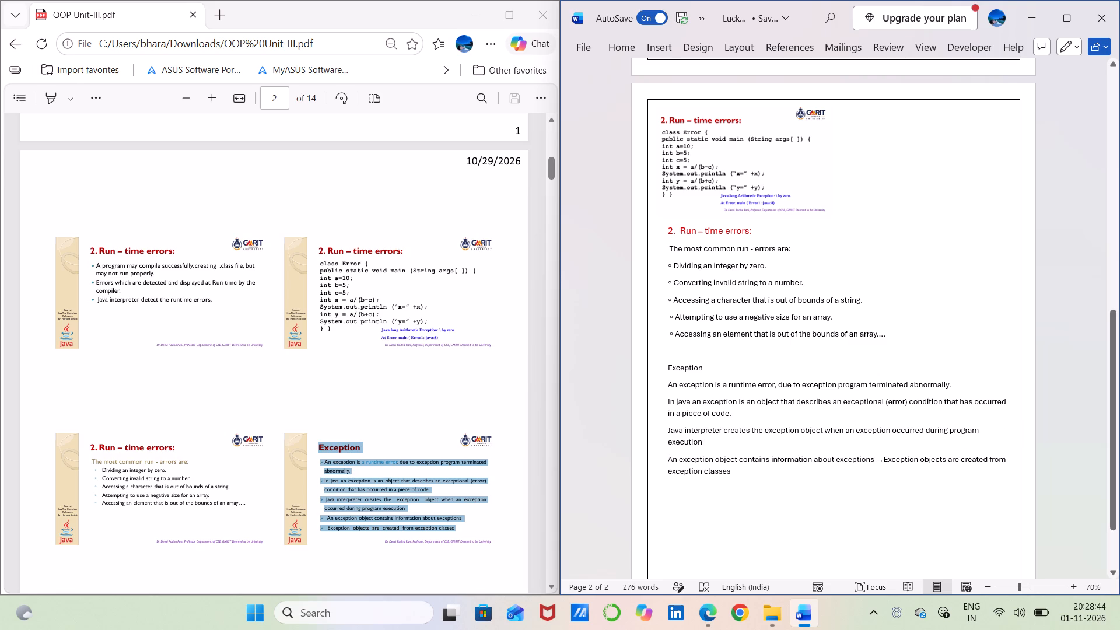
pyautogui.click(884, 461)
pyautogui.press('BackSpace')
pyautogui.press('BackSpace')
pyautogui.press('Return')
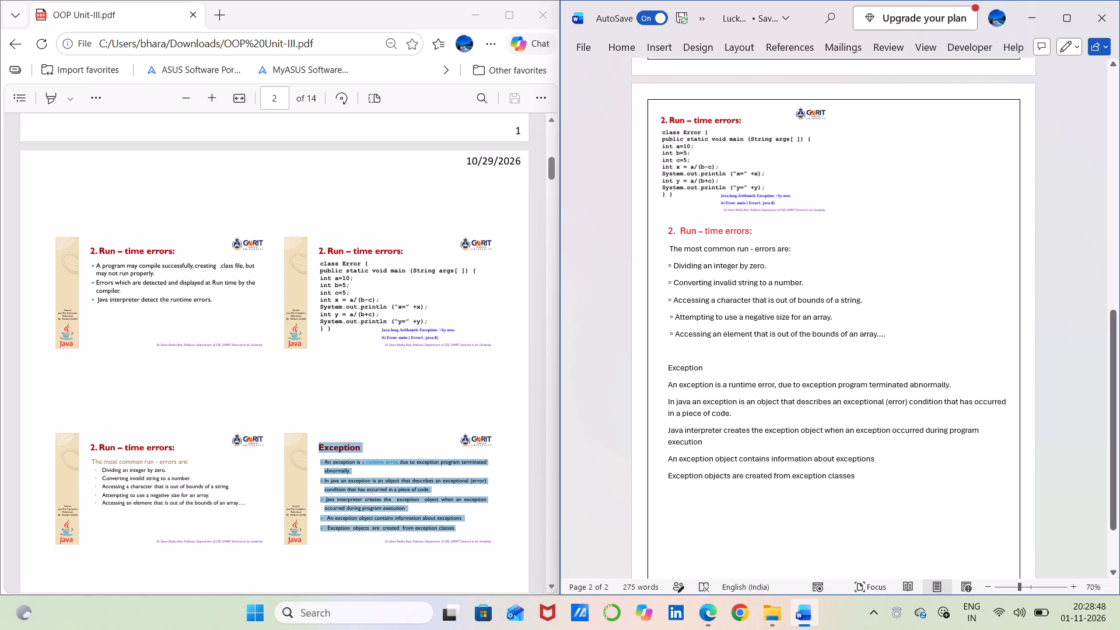
# Format the pasted "Exception" heading in size 14 with red font colour.
pyautogui.moveTo(706, 367); pyautogui.dragTo(659, 362)
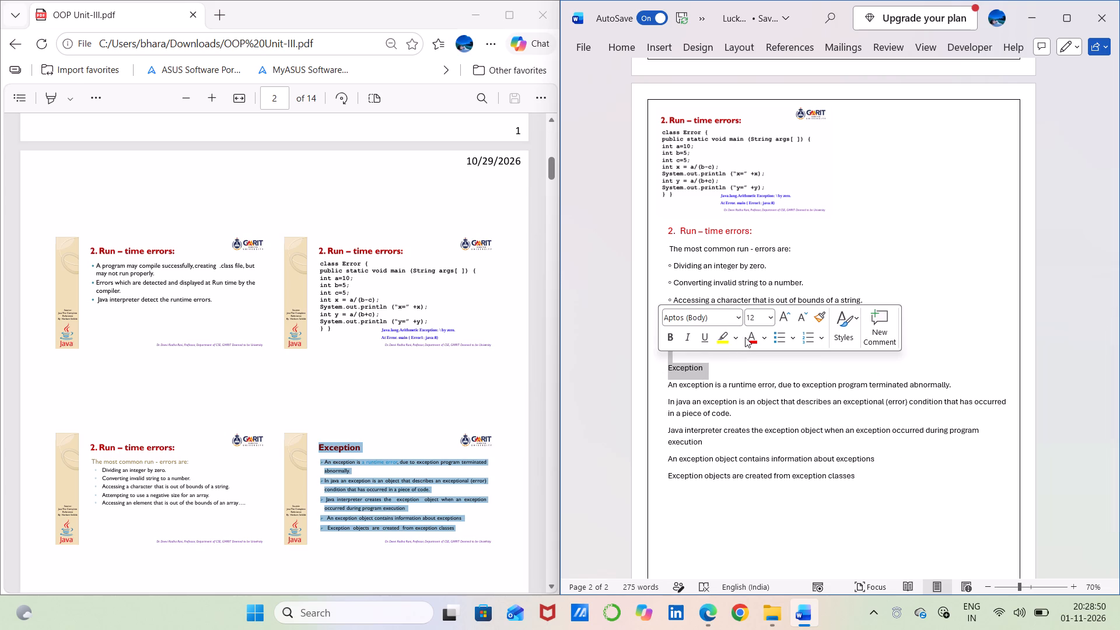
pyautogui.click(748, 339)
pyautogui.click(767, 319)
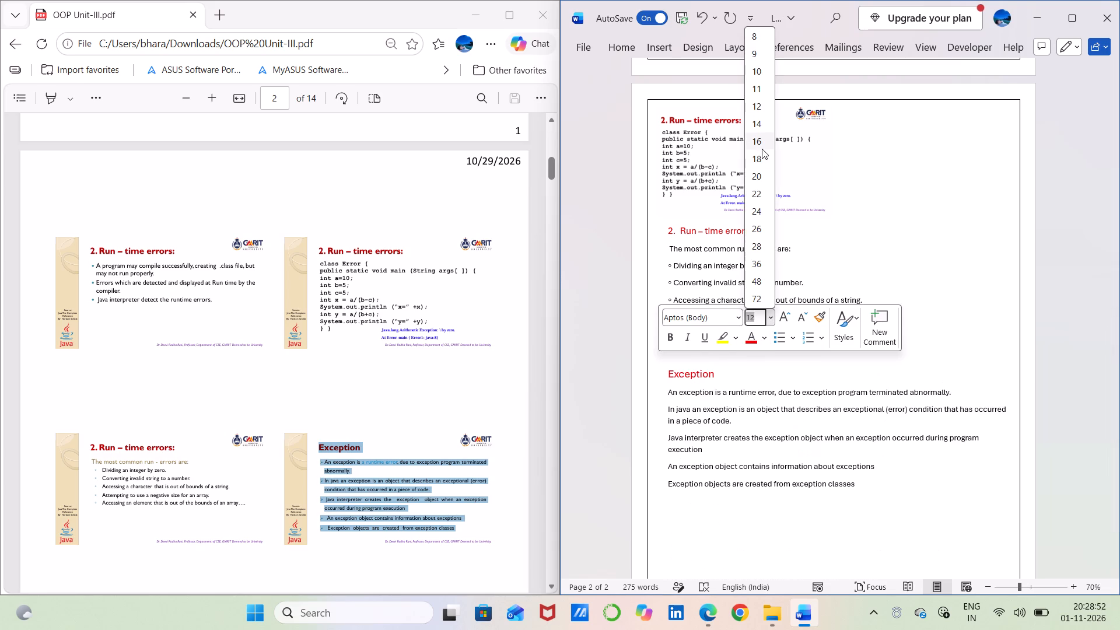
pyautogui.click(759, 127)
pyautogui.click(689, 369)
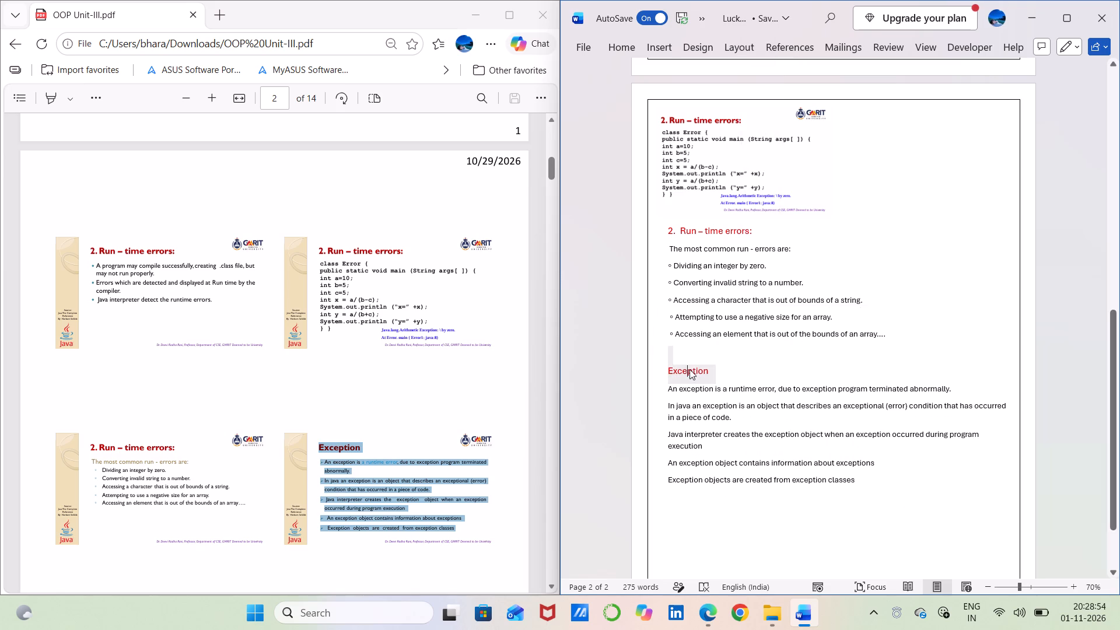
# Remove the blank line above the "Exception" heading and add a colon after the heading.
pyautogui.click(667, 360)
pyautogui.press('BackSpace')
pyautogui.press('BackSpace')
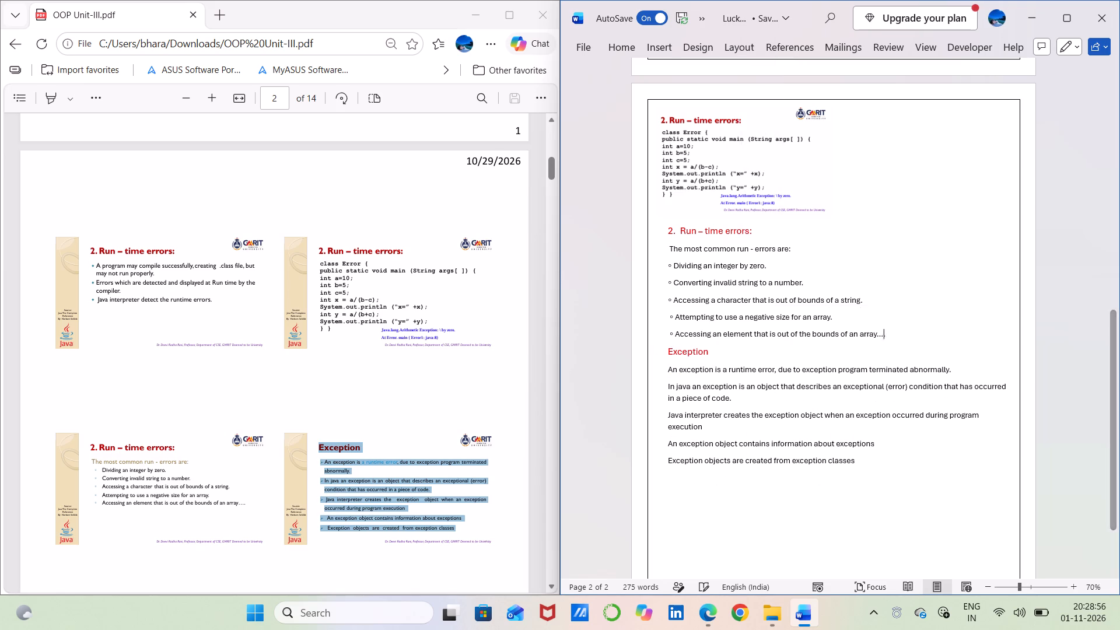
pyautogui.click(708, 359)
pyautogui.hotkey('shift', ':')
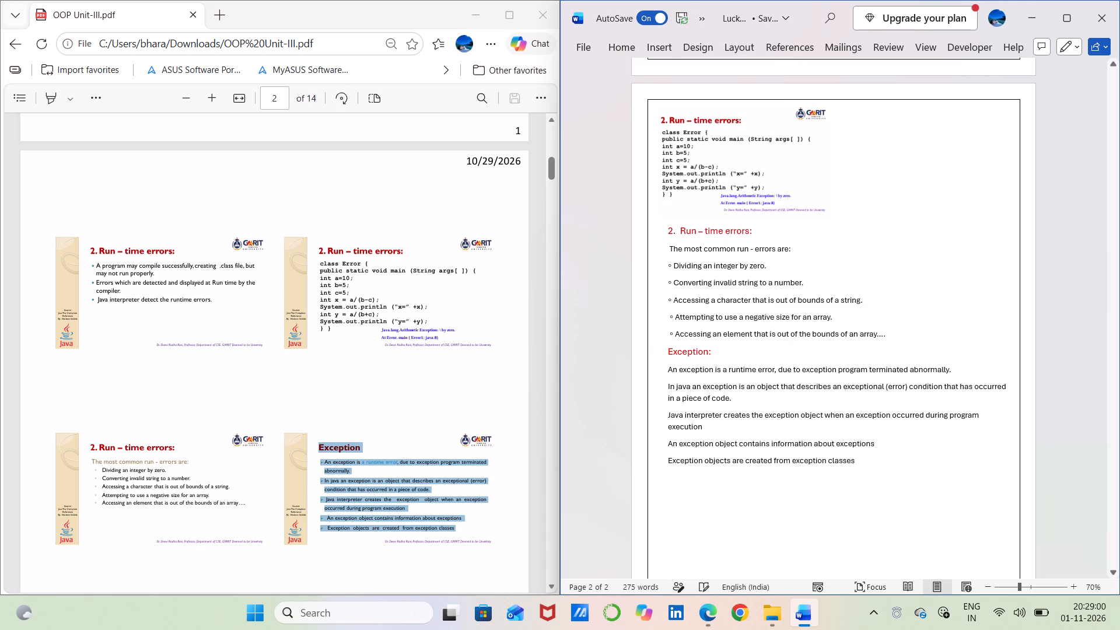
# Copy the Forms of Exception slide's heading and text from the PDF and paste them on a new line below the Exception text.
pyautogui.click(866, 464)
pyautogui.press('Return')
pyautogui.click(401, 528)
pyautogui.scroll(-1, 268, 567)
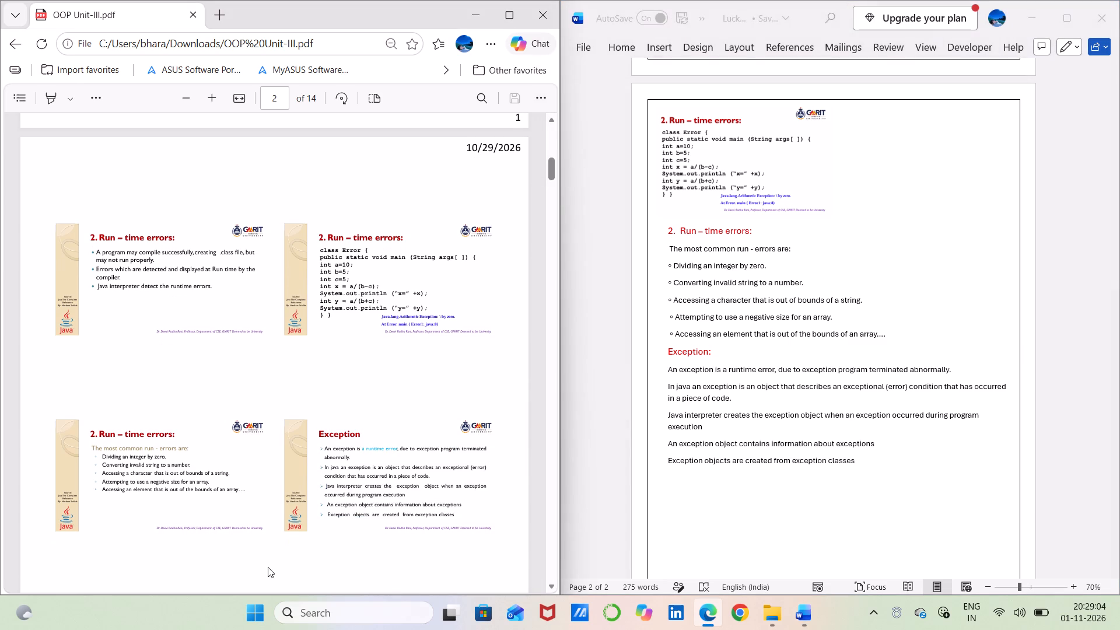
pyautogui.scroll(-4, 268, 567)
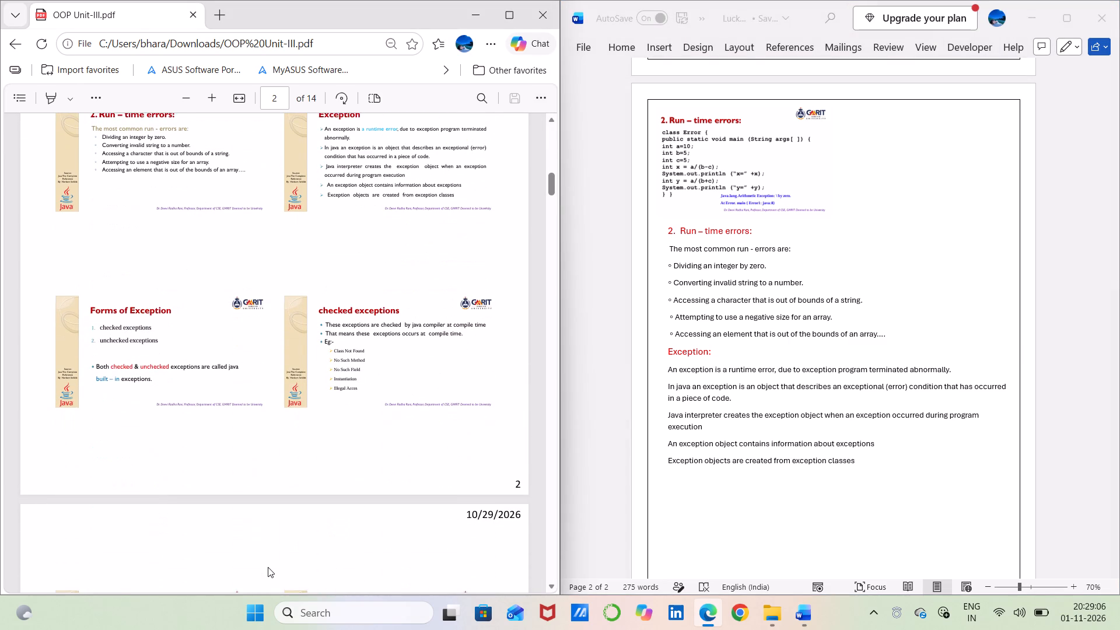
pyautogui.moveTo(91, 300); pyautogui.dragTo(153, 336)
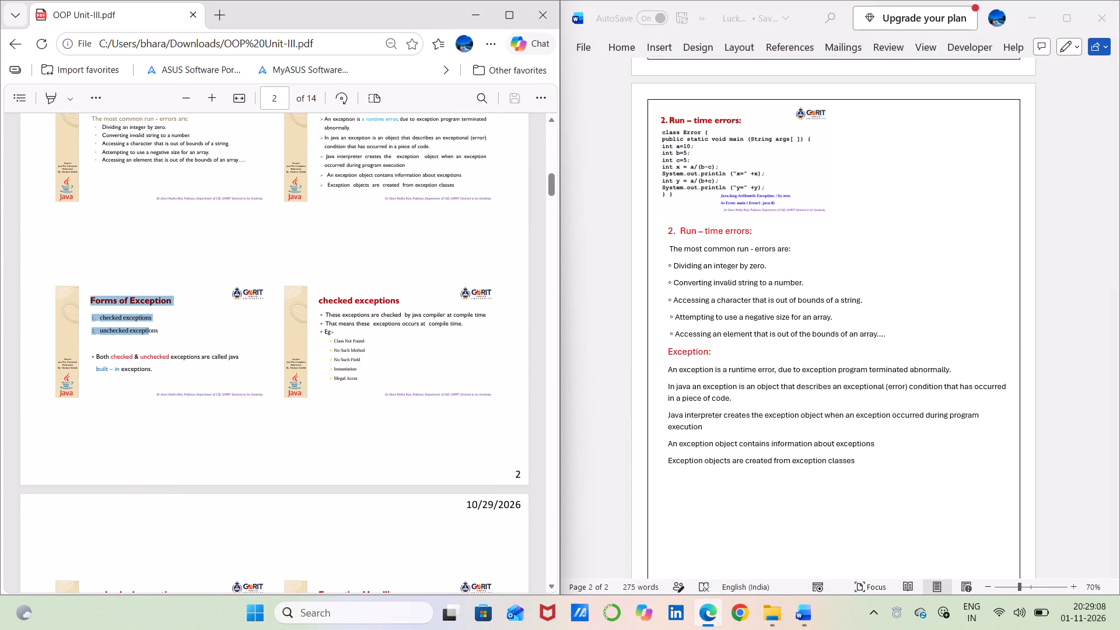
pyautogui.moveTo(153, 336); pyautogui.dragTo(164, 368)
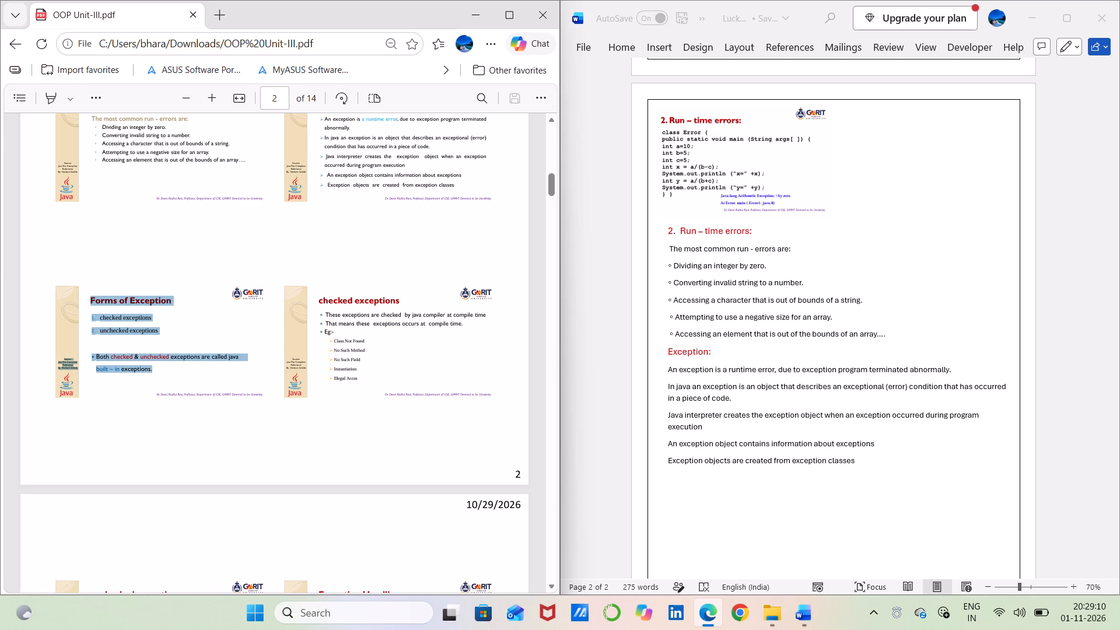
pyautogui.moveTo(164, 368); pyautogui.dragTo(135, 355)
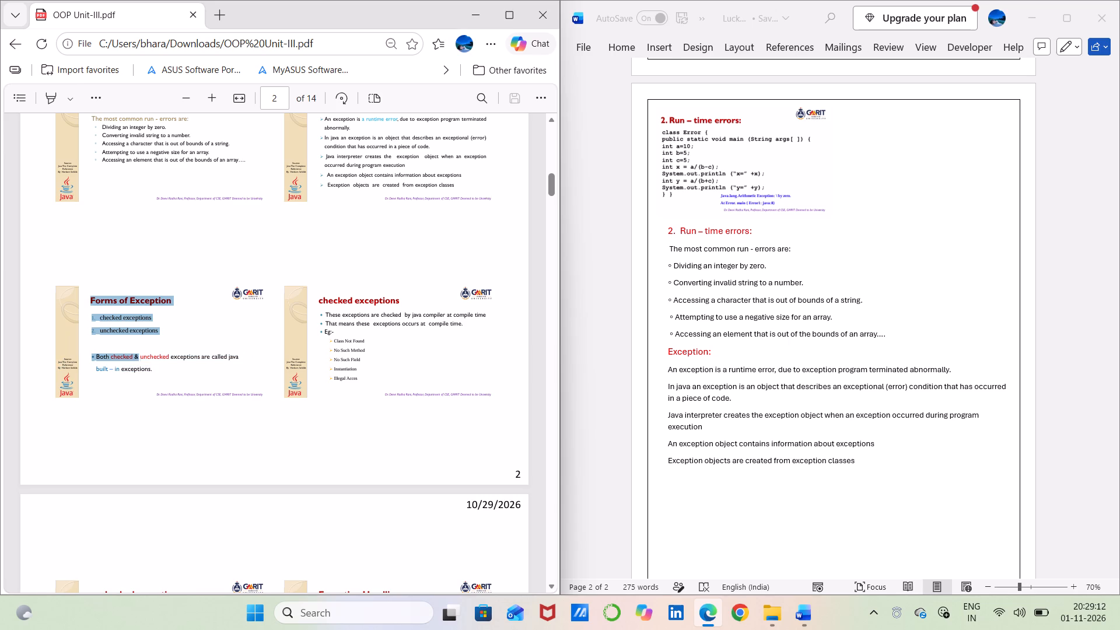
pyautogui.moveTo(135, 355); pyautogui.dragTo(153, 367)
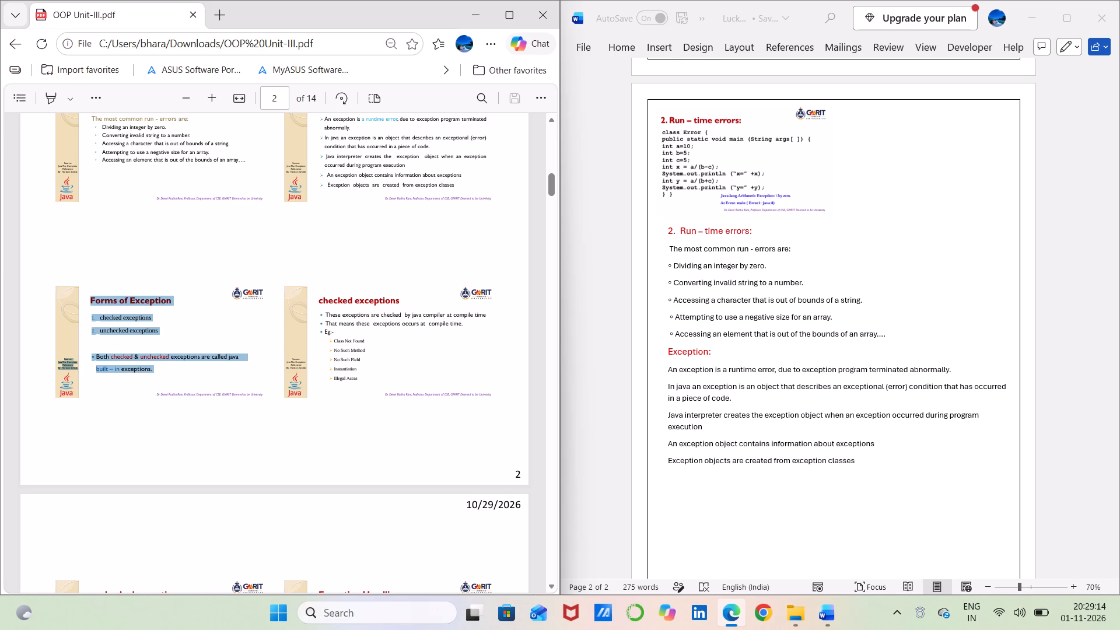
pyautogui.moveTo(153, 367); pyautogui.dragTo(155, 370)
pyautogui.hotkey('ctrl', 'c')
pyautogui.click(687, 494)
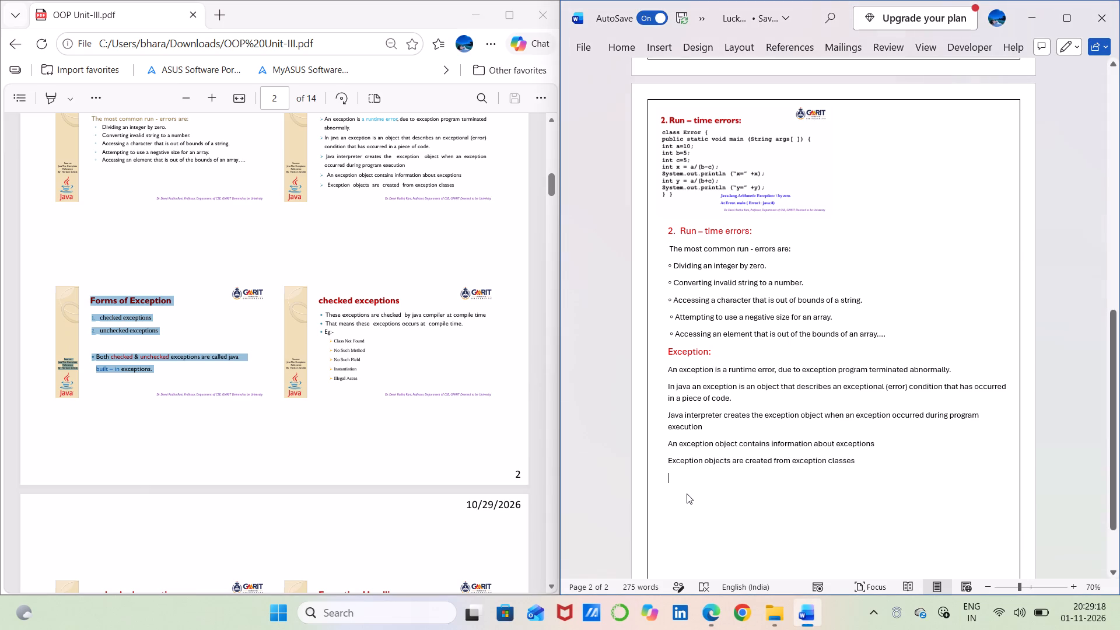
# Paste the copied Forms of Exception slide text on the empty line below the Exception text.
pyautogui.hotkey('ctrl', 'v')
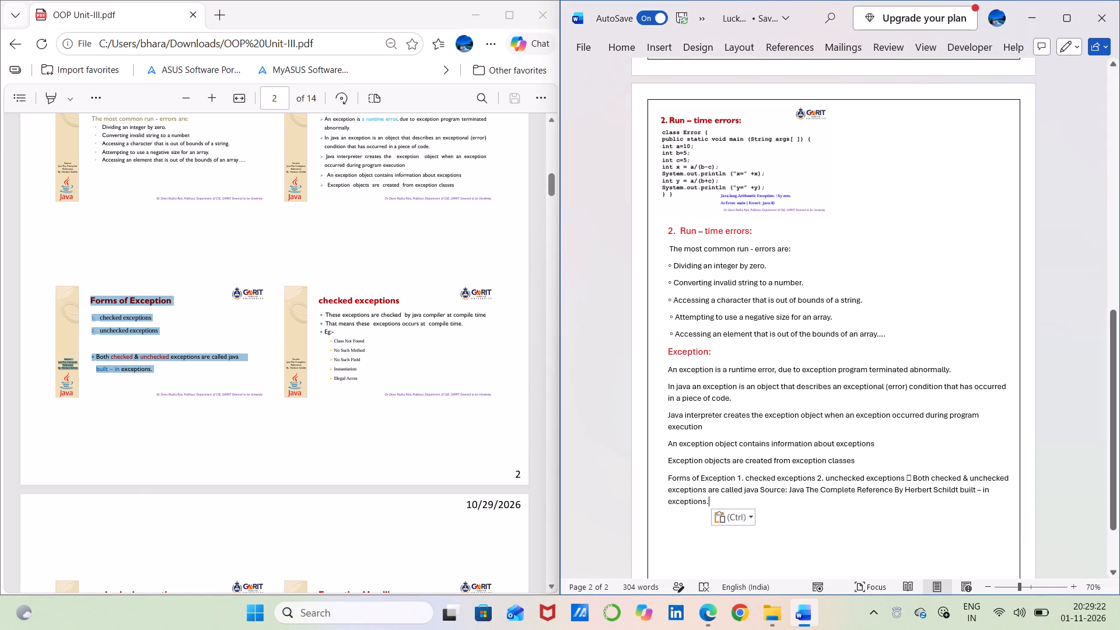
# Start new lines at "1. checked exceptions", "2. unchecked exceptions" and "Both checked & unchecked", removing the box mark before "Both".
pyautogui.click(735, 475)
pyautogui.press('Return')
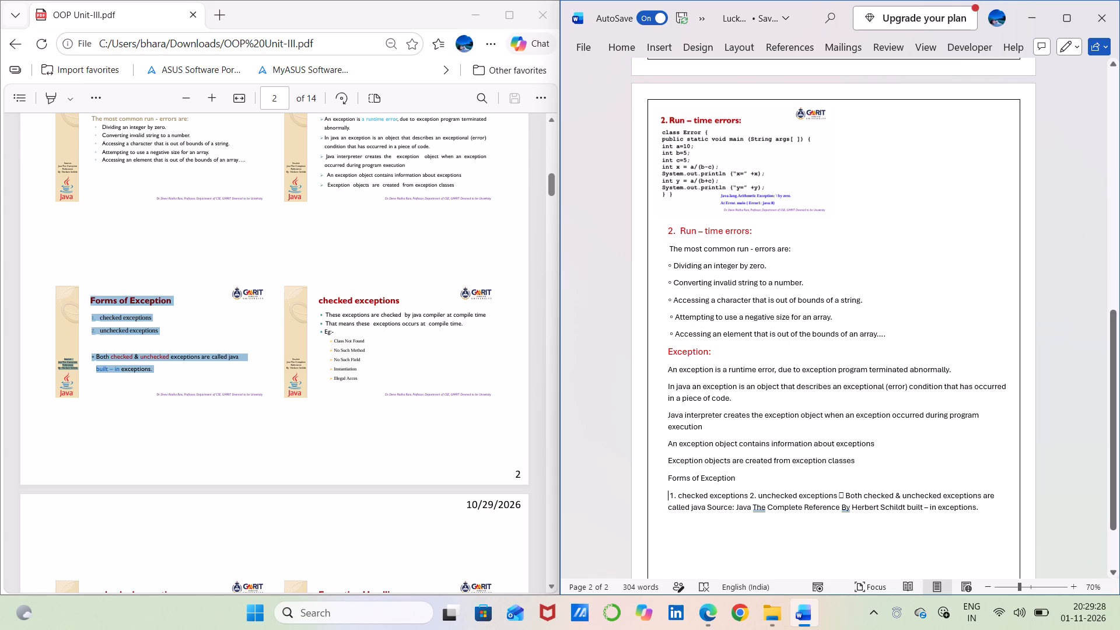
pyautogui.click(750, 494)
pyautogui.press('Return')
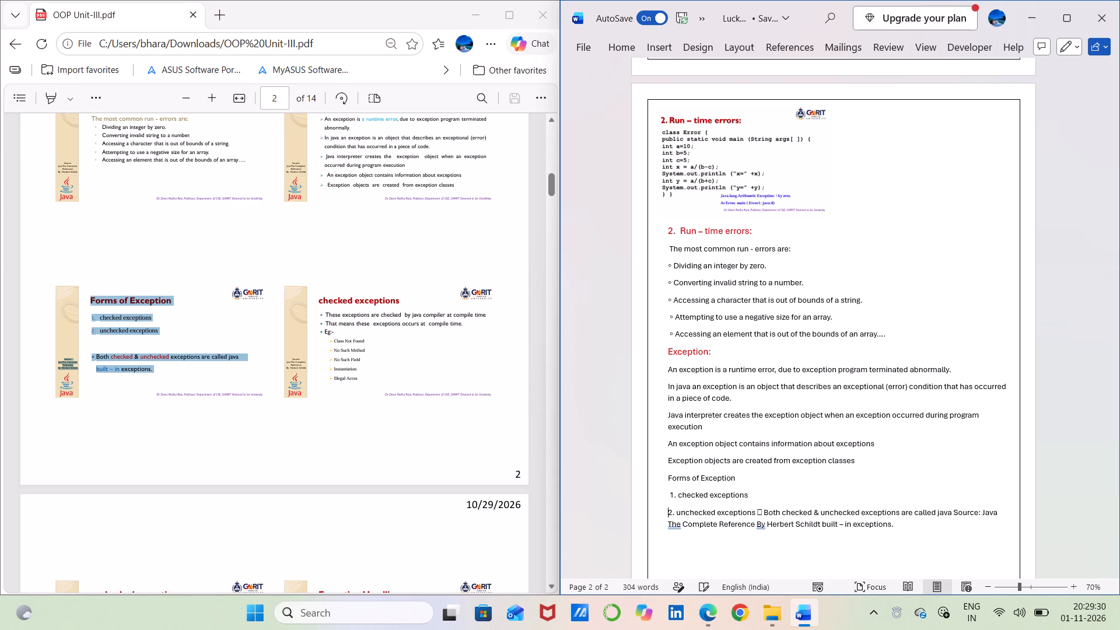
pyautogui.click(762, 511)
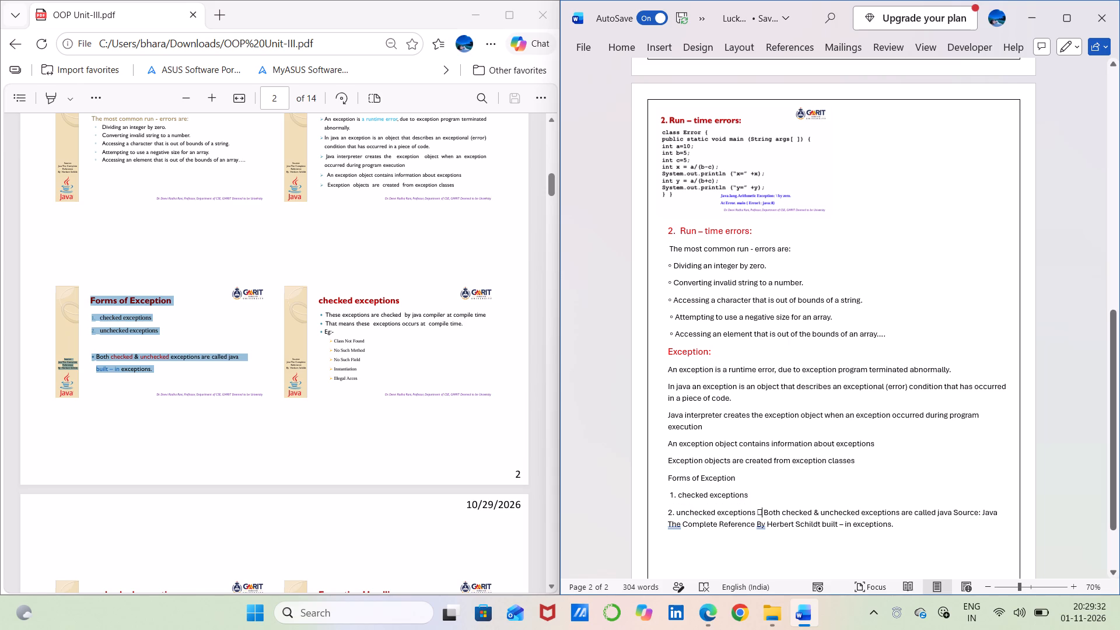
pyautogui.press('BackSpace')
pyautogui.press('Return')
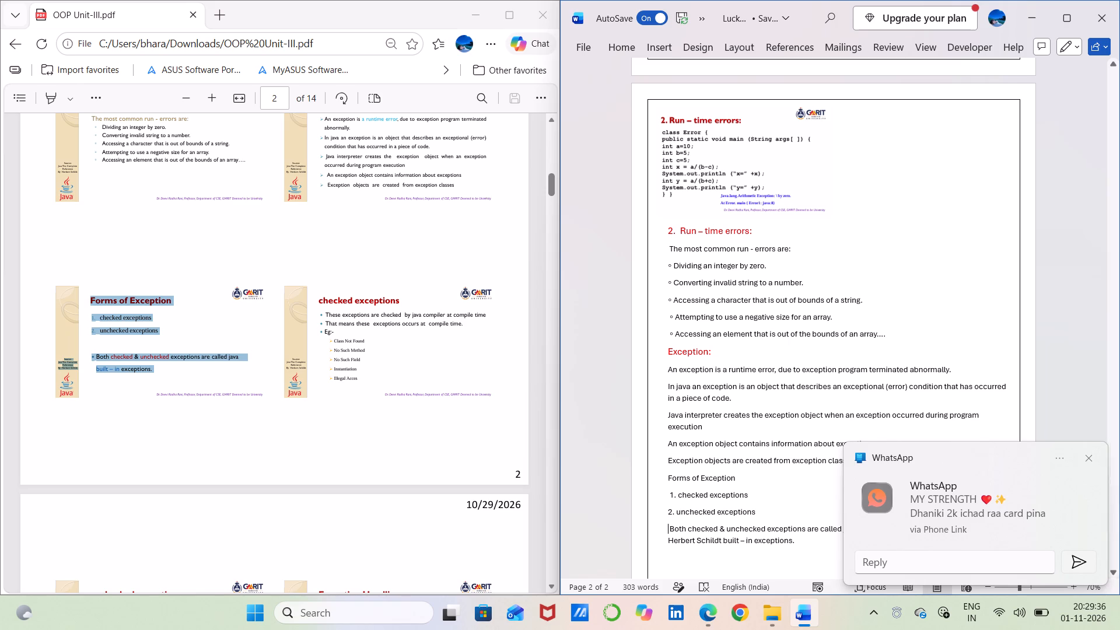
pyautogui.click(804, 504)
pyautogui.click(794, 521)
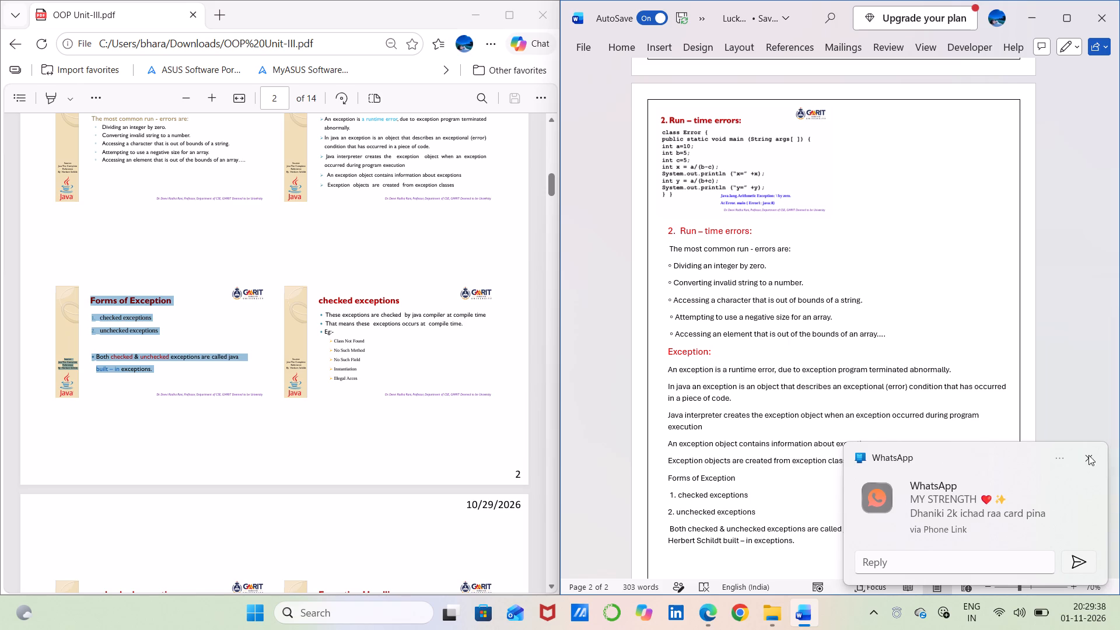
pyautogui.click(1087, 458)
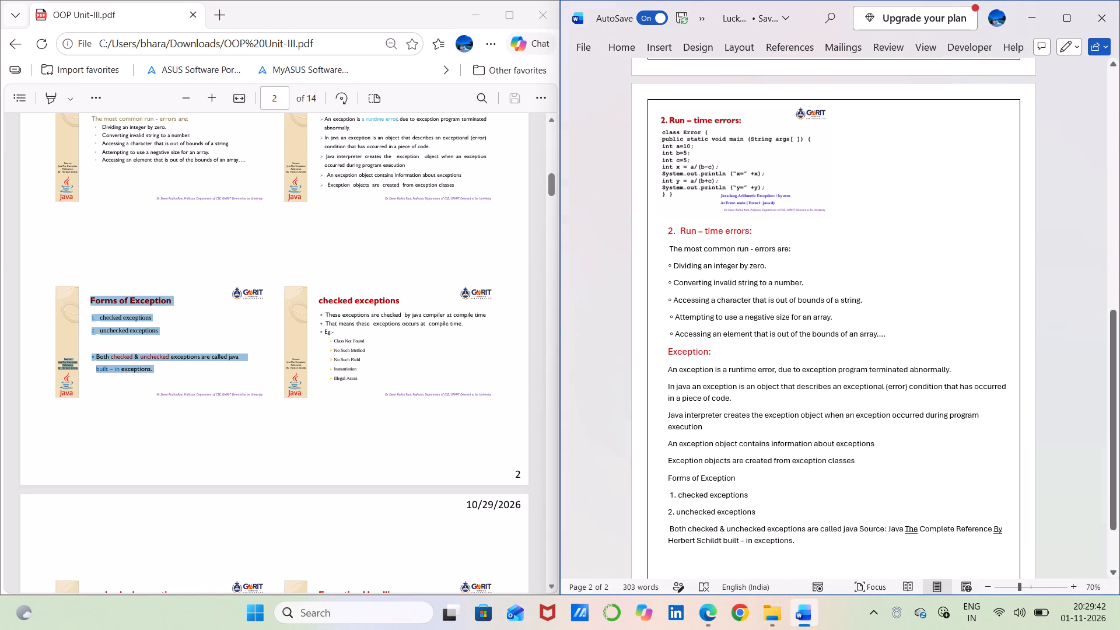
# Delete the stray "Source: Java The Complete Reference By Herbert Schildt" text between "called java" and "built – in exceptions", keeping a space between them.
pyautogui.click(884, 532)
pyautogui.moveTo(884, 527); pyautogui.dragTo(1002, 527)
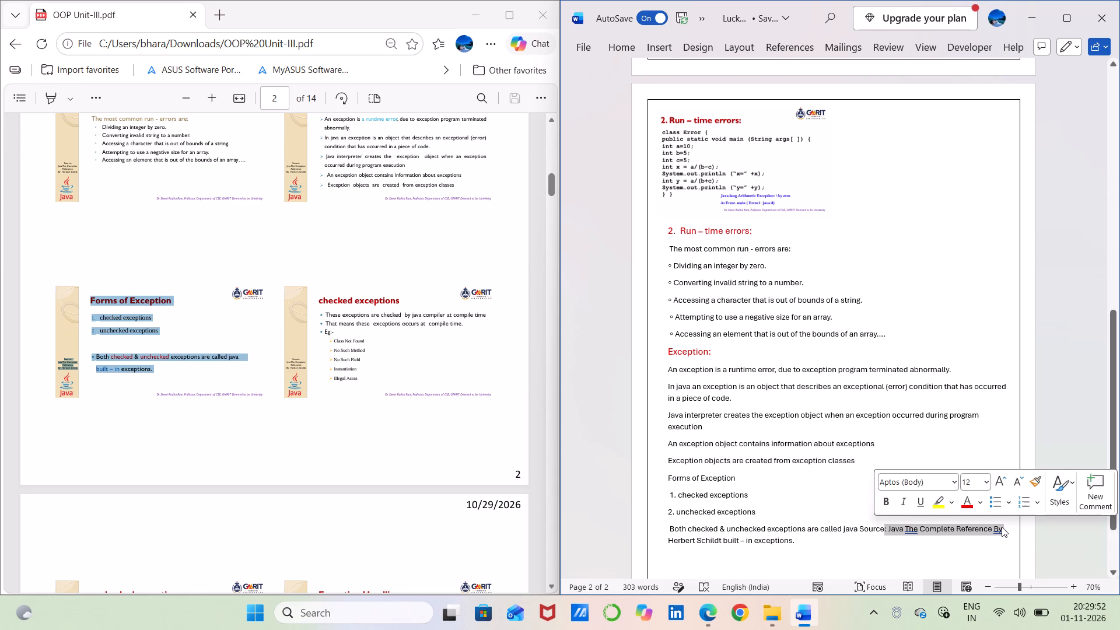
pyautogui.hotkey('ctrl', 'x')
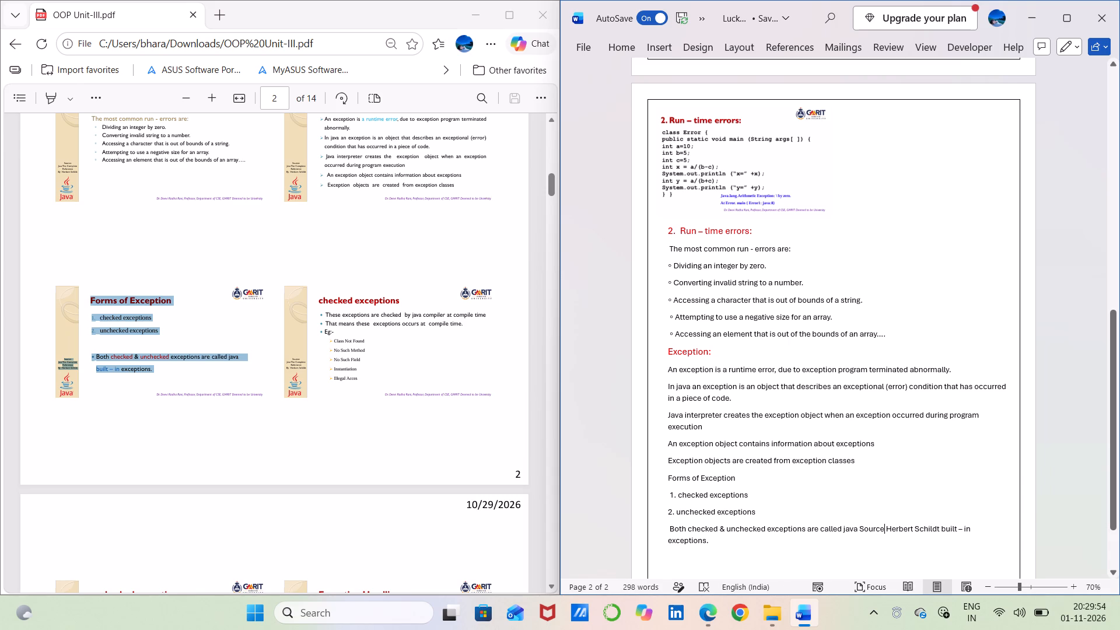
pyautogui.click(978, 529)
pyautogui.click(939, 529)
pyautogui.press('BackSpace')
pyautogui.press('BackSpace')
pyautogui.press('BackSpace')
pyautogui.press('BackSpace')
pyautogui.press('BackSpace')
pyautogui.press('BackSpace')
pyautogui.press('BackSpace')
pyautogui.press('BackSpace')
pyautogui.press('BackSpace')
pyautogui.press('BackSpace')
pyautogui.press('BackSpace')
pyautogui.press('BackSpace')
pyautogui.press('BackSpace')
pyautogui.press('BackSpace')
pyautogui.press('BackSpace')
pyautogui.press('BackSpace')
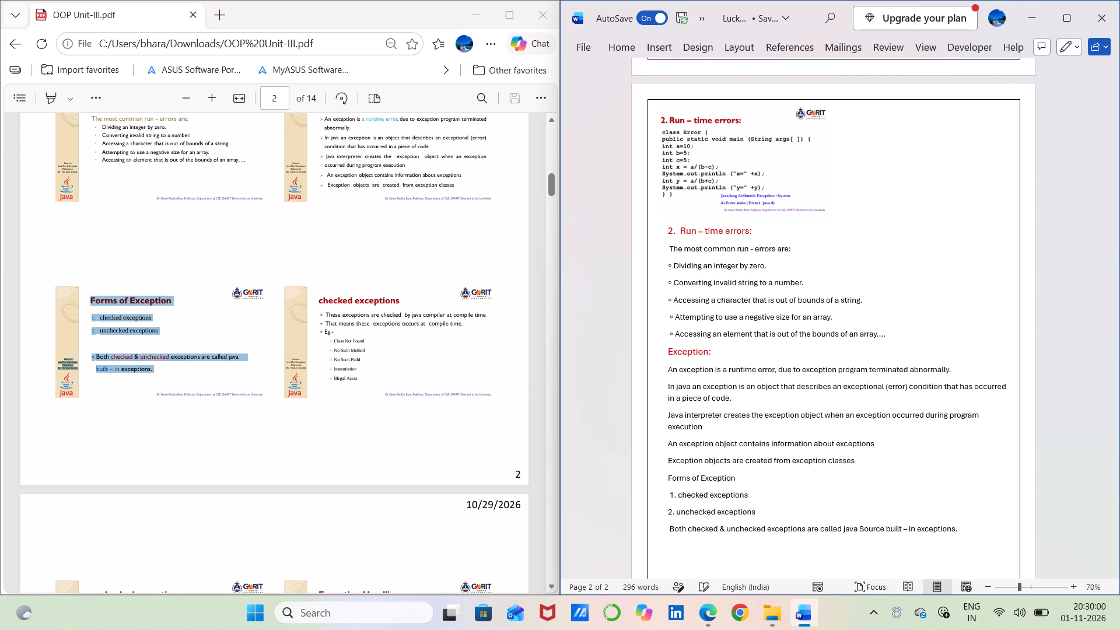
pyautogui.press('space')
# Delete the stray word "Source" before "built – in exceptions." in the last pasted line.
pyautogui.press('BackSpace')
pyautogui.press('BackSpace')
pyautogui.press('BackSpace')
pyautogui.press('BackSpace')
pyautogui.press('BackSpace')
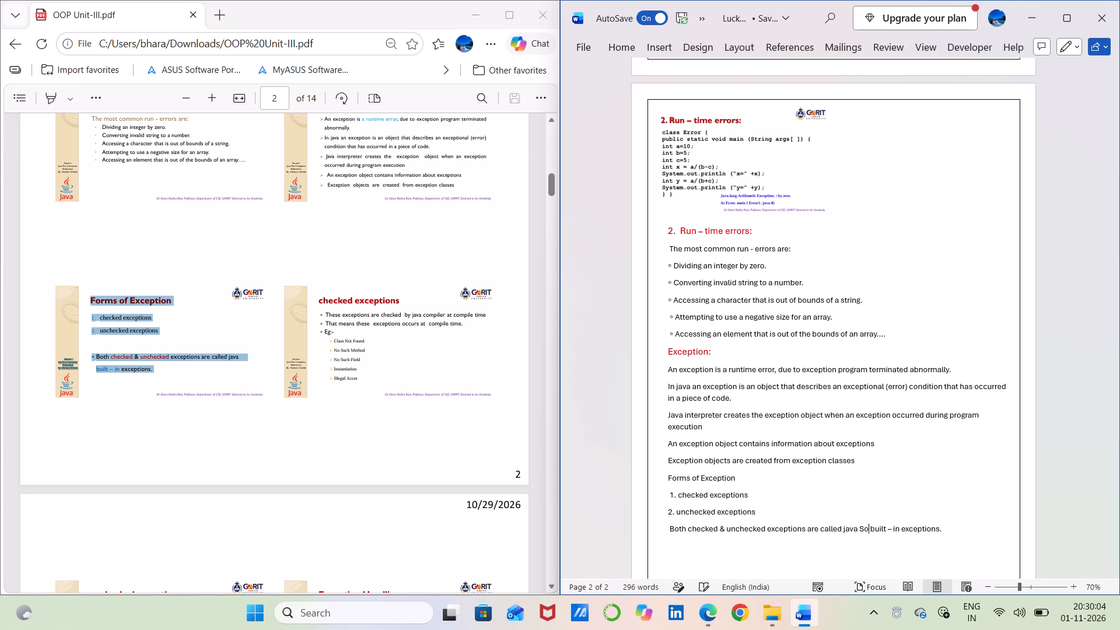
pyautogui.press('BackSpace')
pyautogui.press('BackSpace')
pyautogui.press('BackSpace')
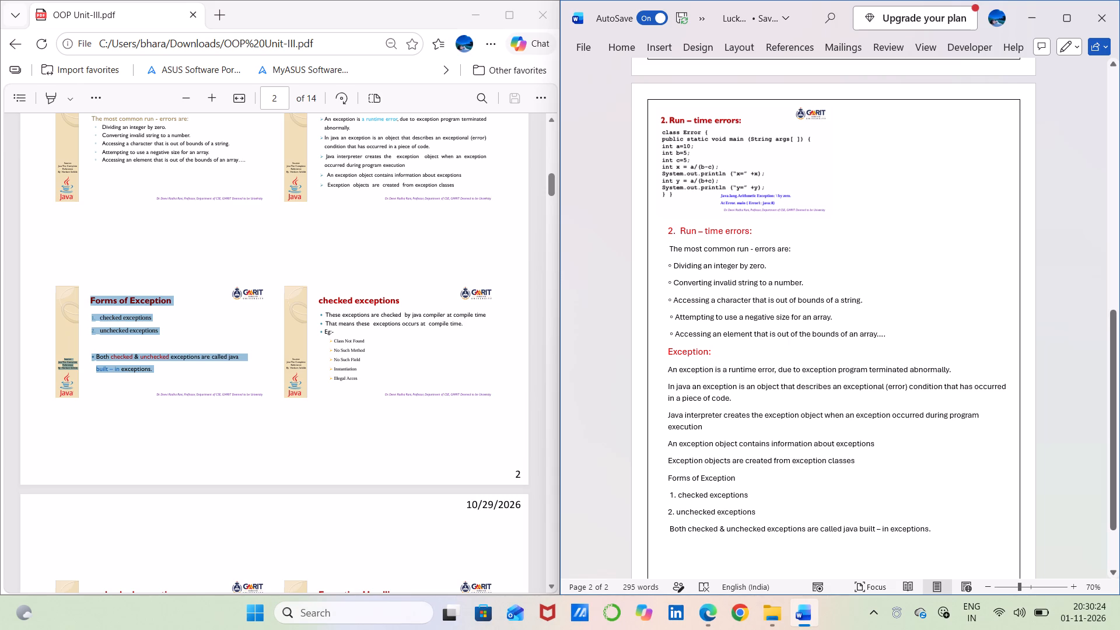
# Format the "Forms of Exception" heading in size 14 with red font colour and add a colon after it.
pyautogui.moveTo(739, 480); pyautogui.dragTo(670, 473)
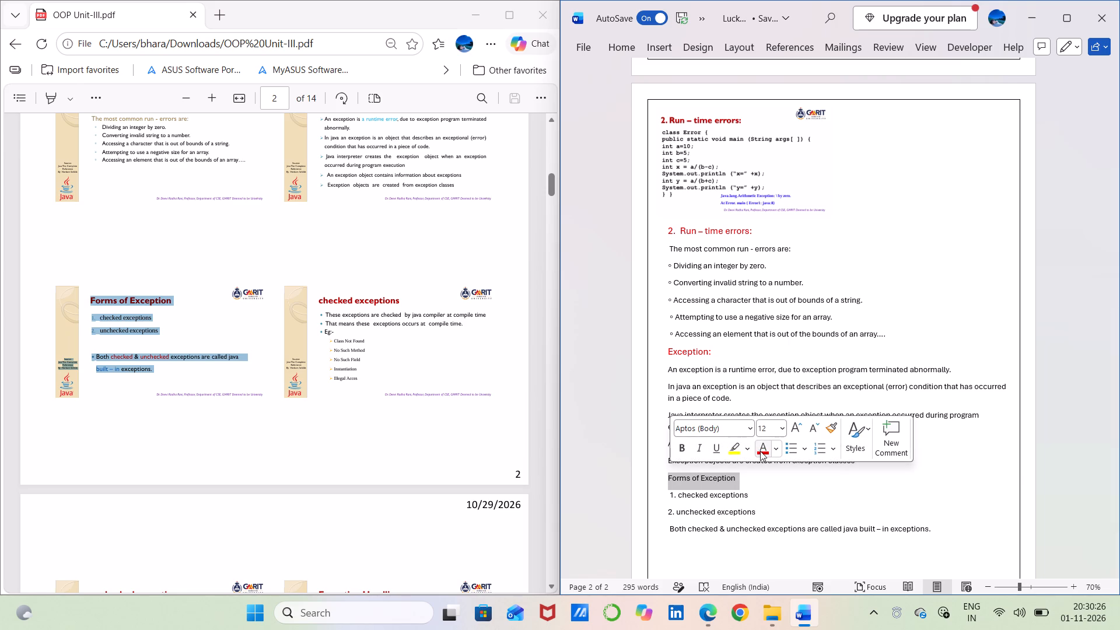
pyautogui.click(760, 451)
pyautogui.click(784, 429)
pyautogui.click(771, 239)
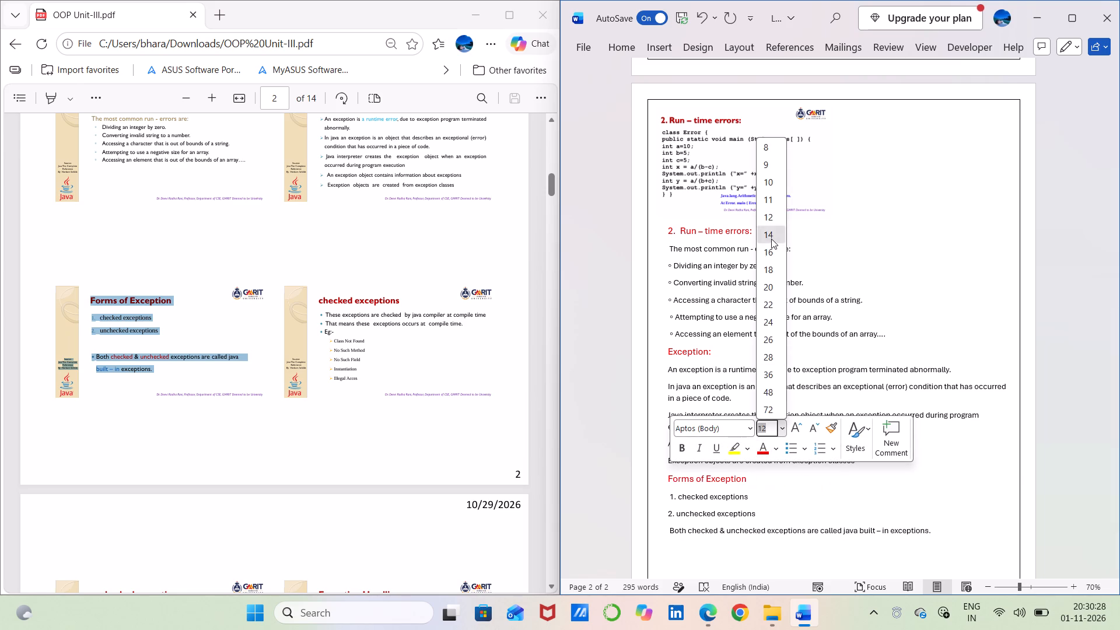
pyautogui.click(737, 483)
pyautogui.click(747, 482)
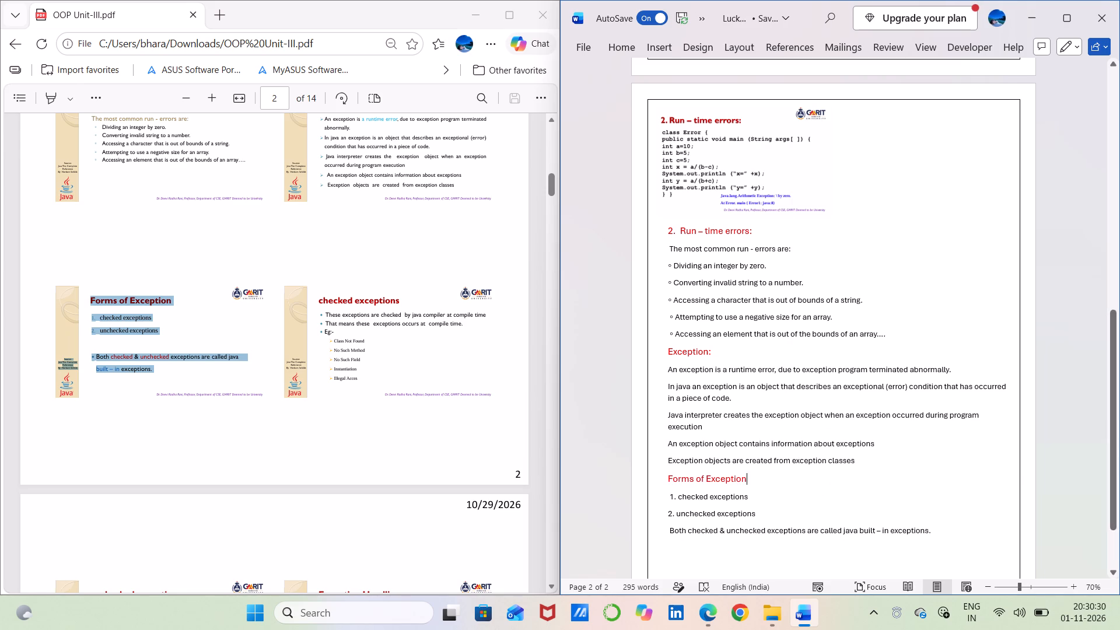
pyautogui.hotkey('shift', ':')
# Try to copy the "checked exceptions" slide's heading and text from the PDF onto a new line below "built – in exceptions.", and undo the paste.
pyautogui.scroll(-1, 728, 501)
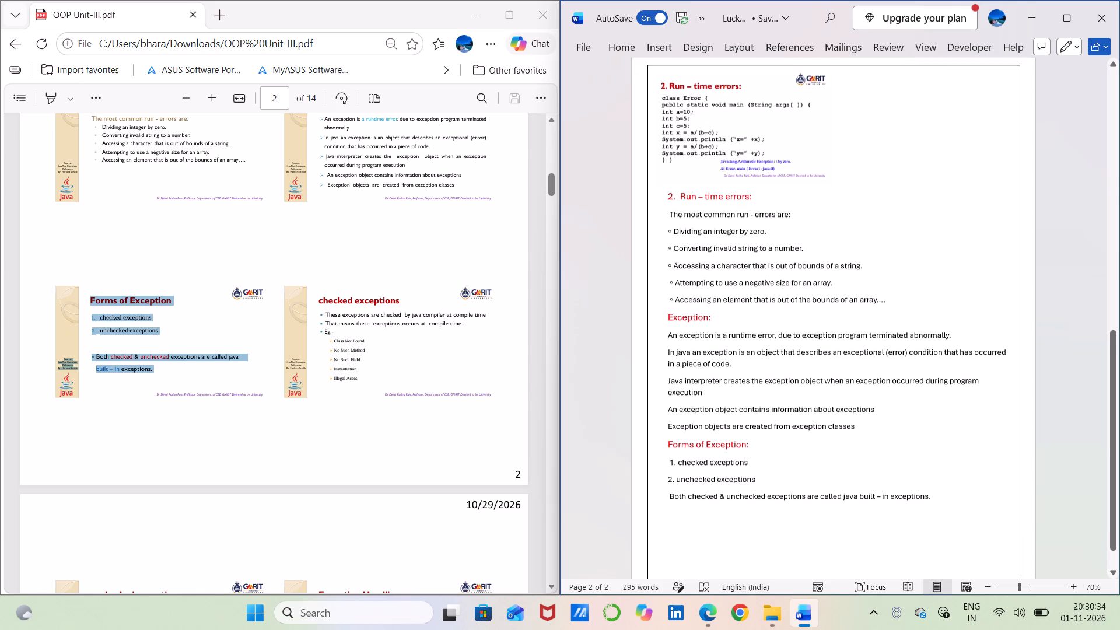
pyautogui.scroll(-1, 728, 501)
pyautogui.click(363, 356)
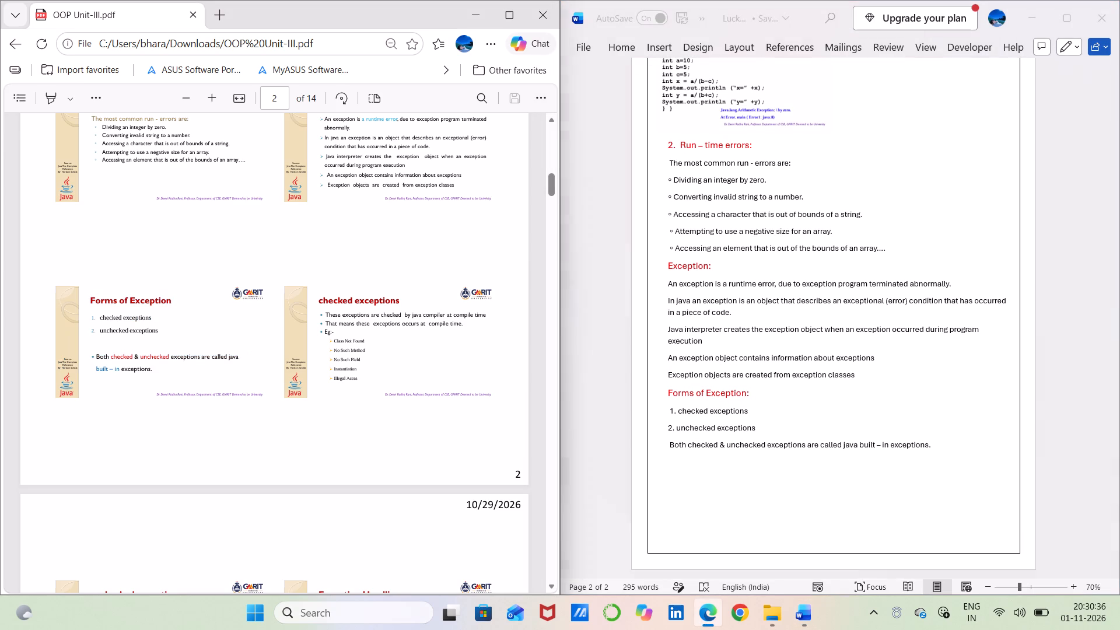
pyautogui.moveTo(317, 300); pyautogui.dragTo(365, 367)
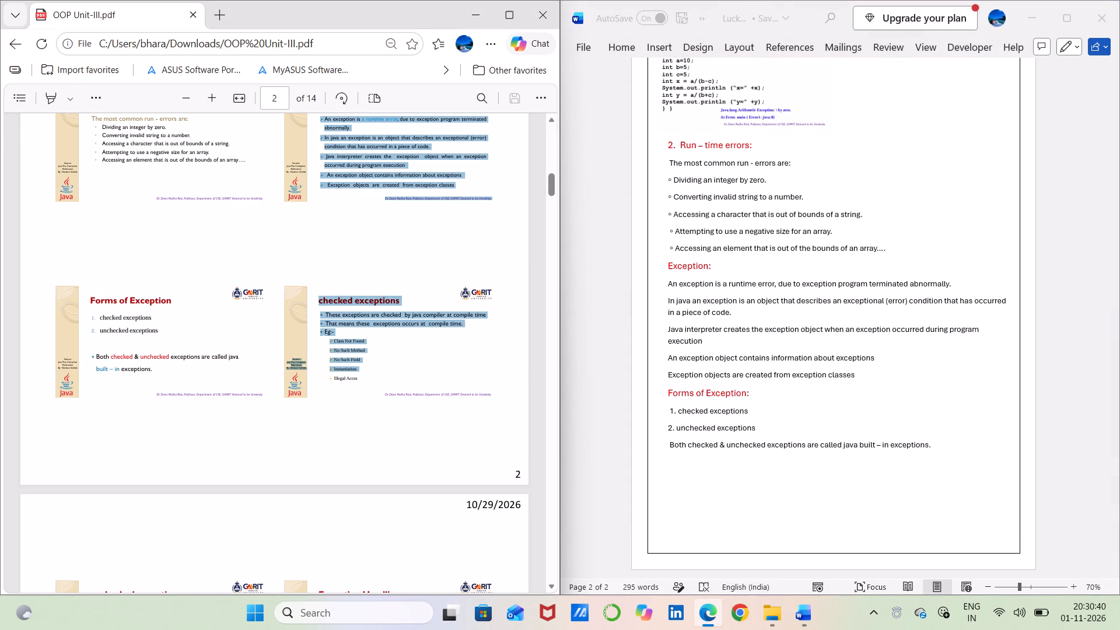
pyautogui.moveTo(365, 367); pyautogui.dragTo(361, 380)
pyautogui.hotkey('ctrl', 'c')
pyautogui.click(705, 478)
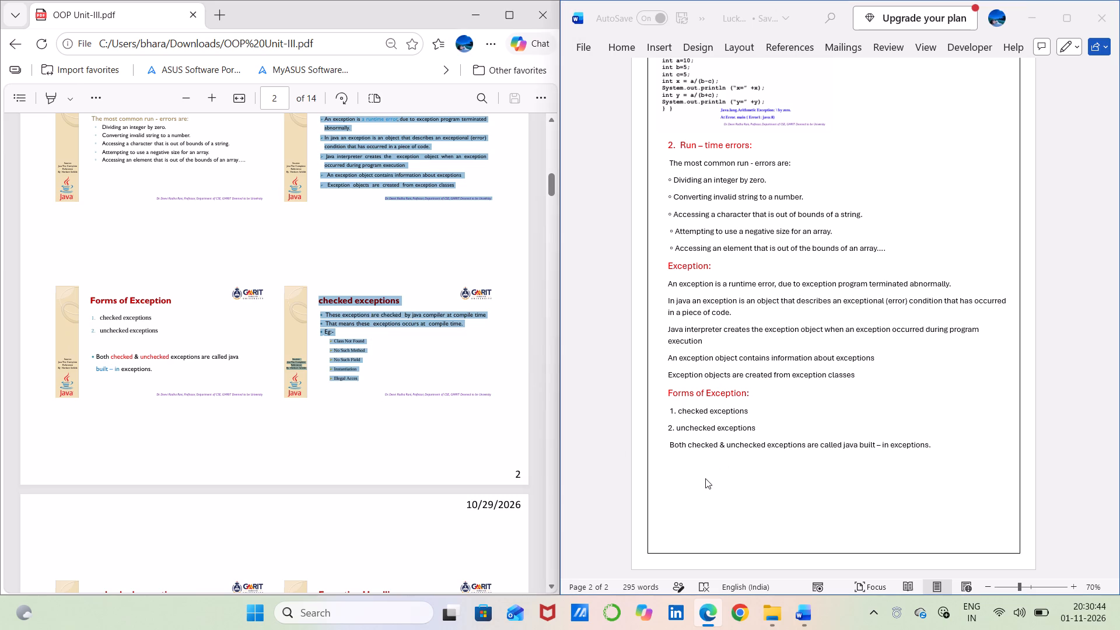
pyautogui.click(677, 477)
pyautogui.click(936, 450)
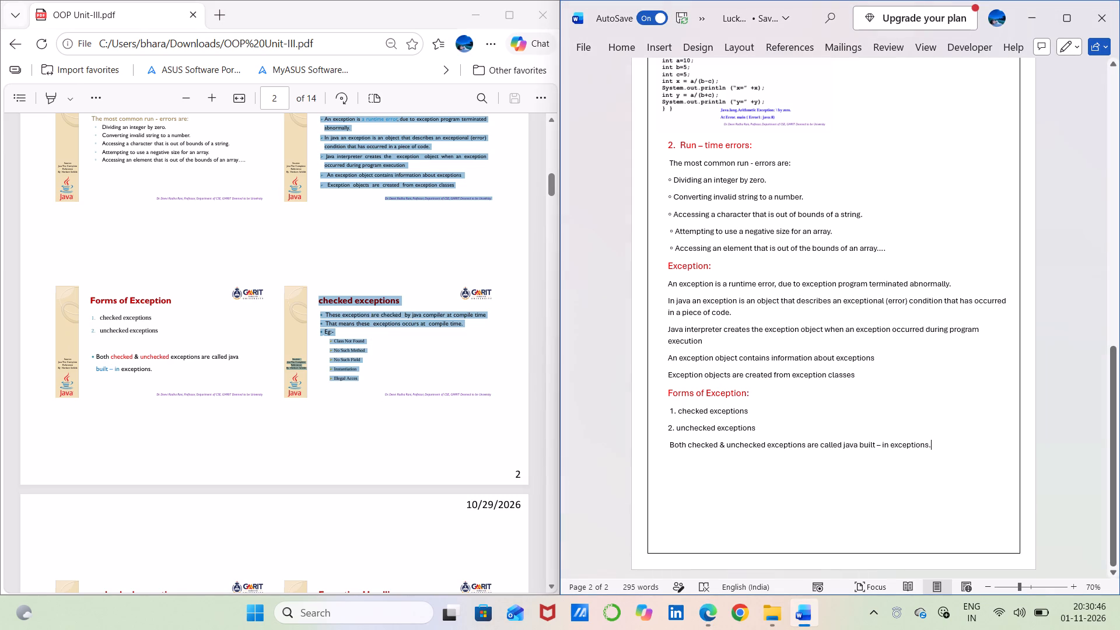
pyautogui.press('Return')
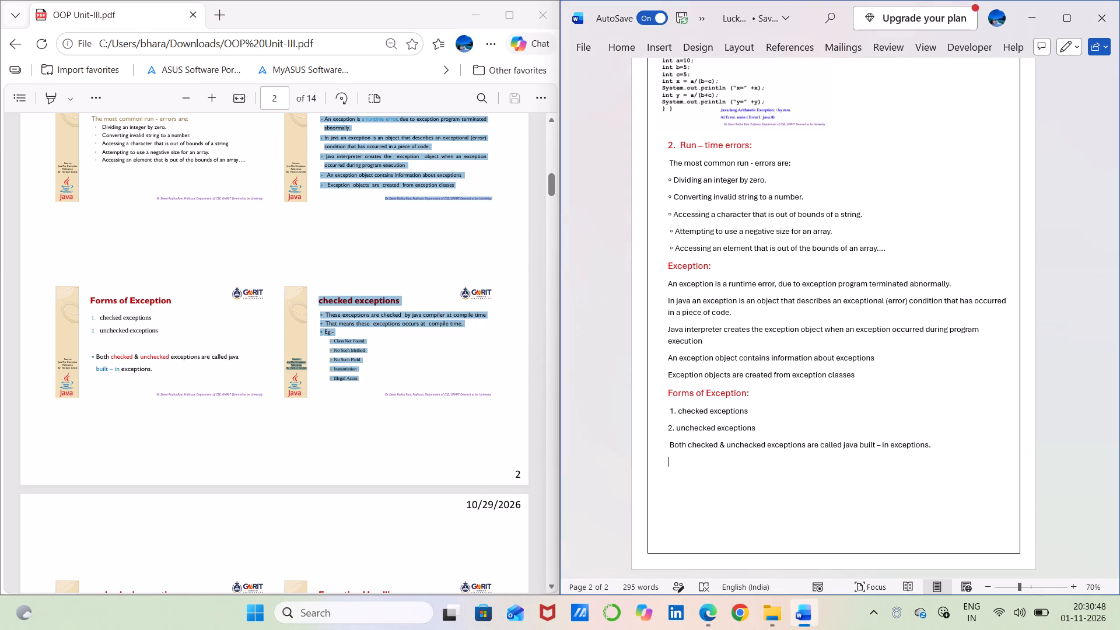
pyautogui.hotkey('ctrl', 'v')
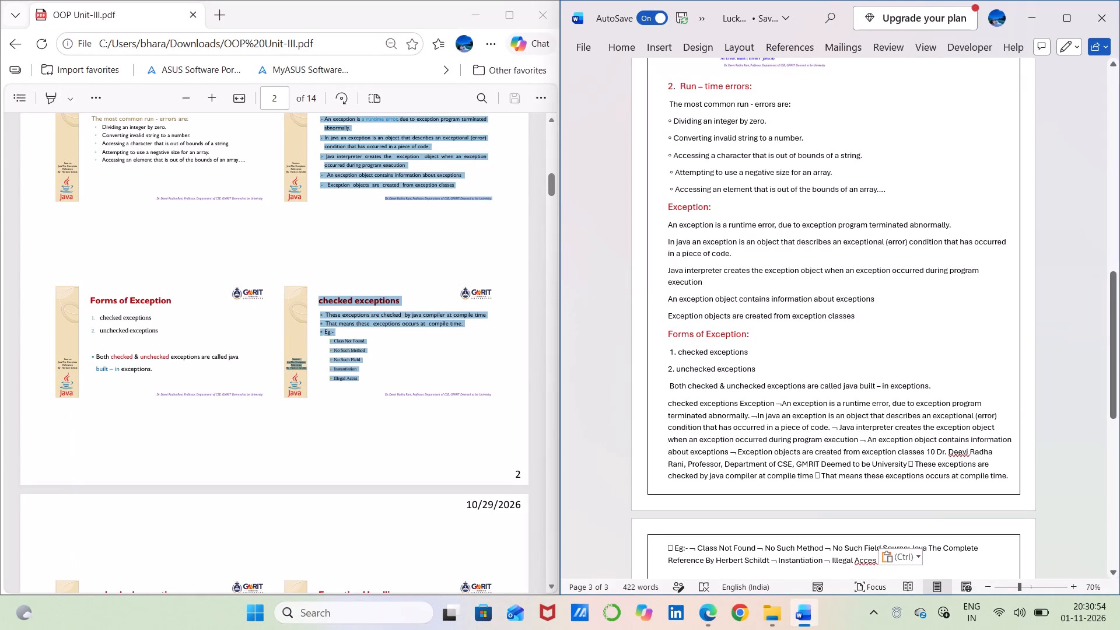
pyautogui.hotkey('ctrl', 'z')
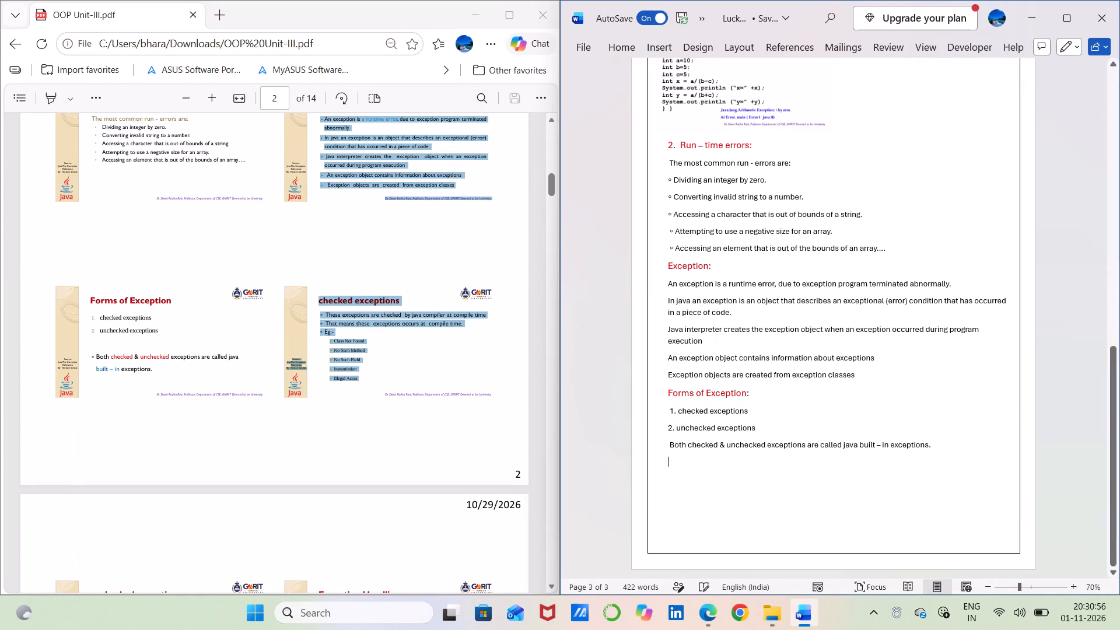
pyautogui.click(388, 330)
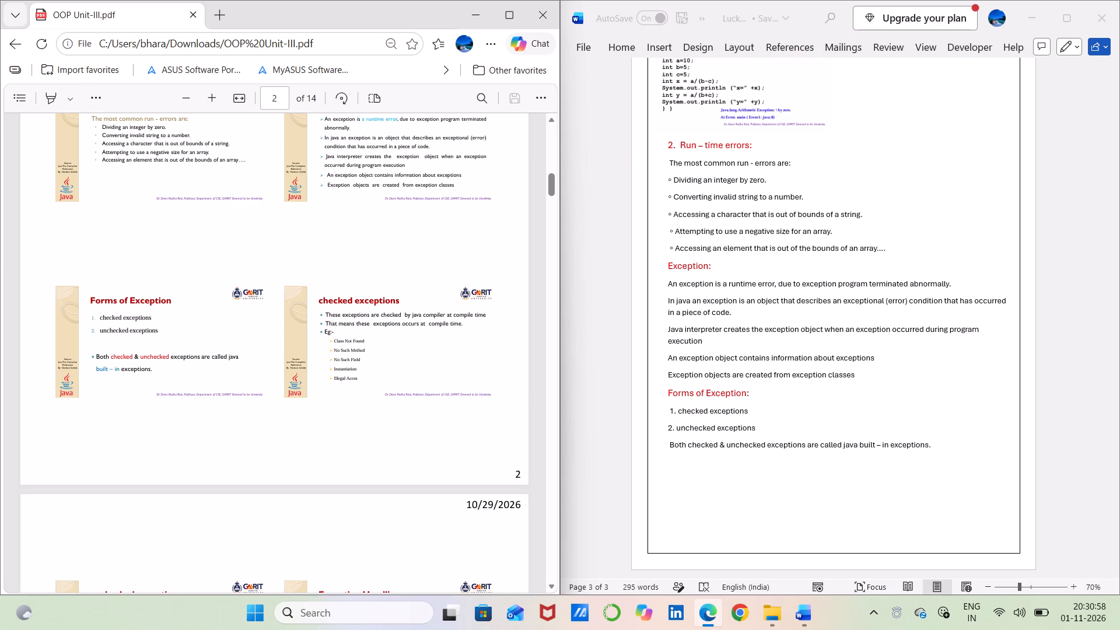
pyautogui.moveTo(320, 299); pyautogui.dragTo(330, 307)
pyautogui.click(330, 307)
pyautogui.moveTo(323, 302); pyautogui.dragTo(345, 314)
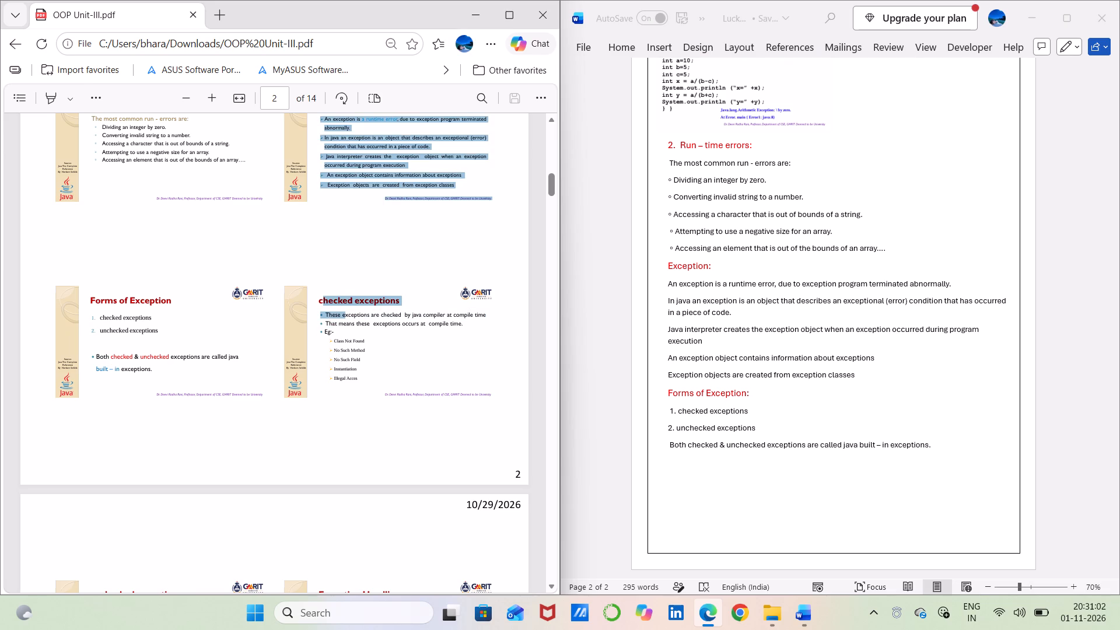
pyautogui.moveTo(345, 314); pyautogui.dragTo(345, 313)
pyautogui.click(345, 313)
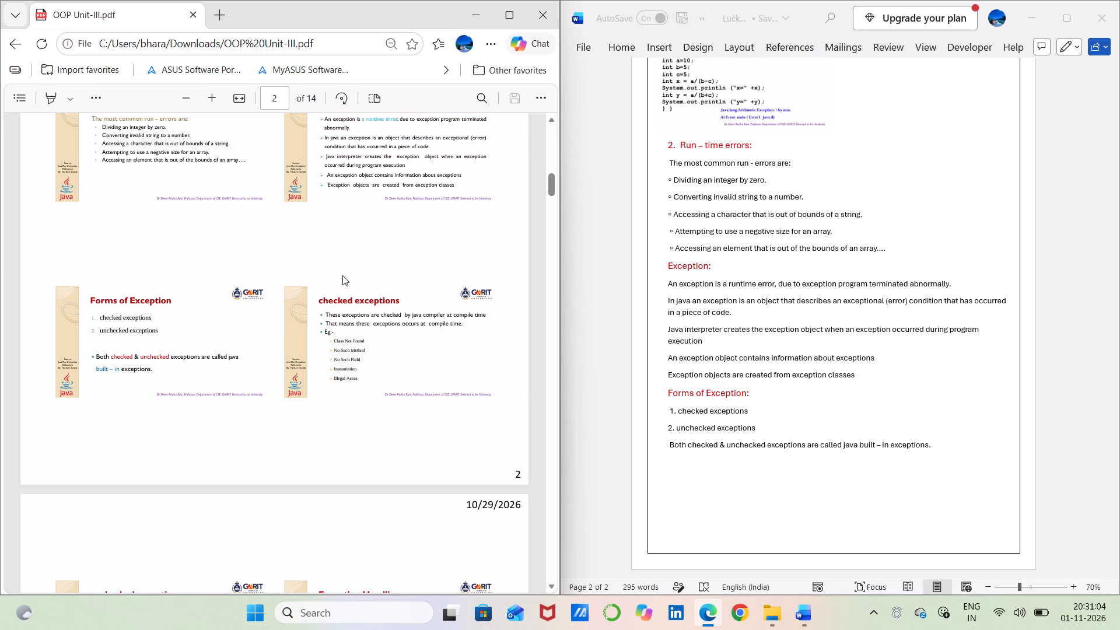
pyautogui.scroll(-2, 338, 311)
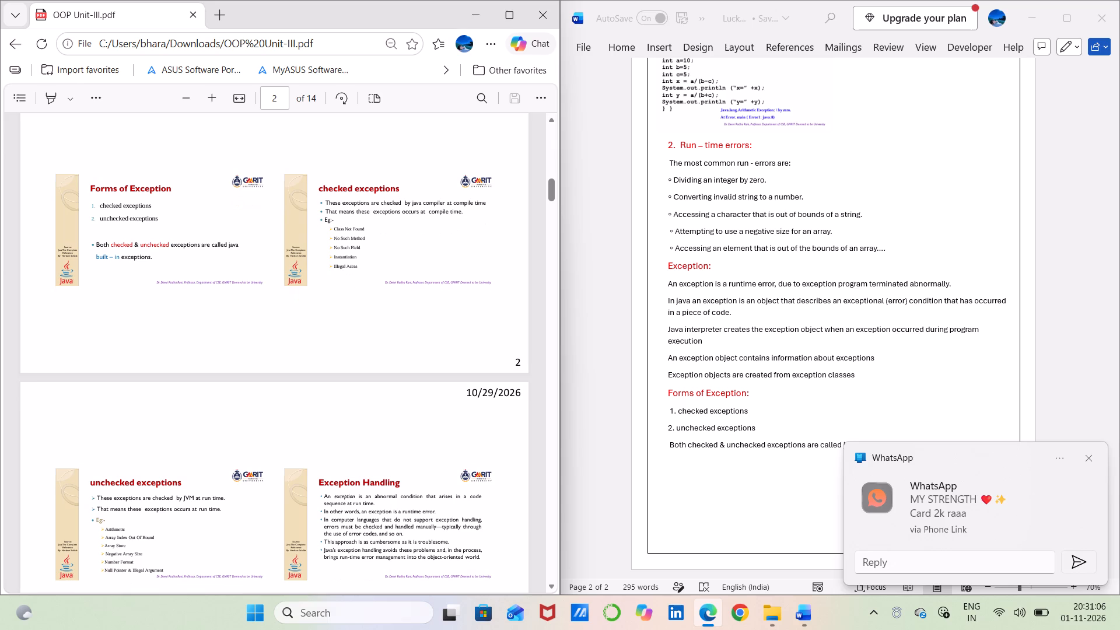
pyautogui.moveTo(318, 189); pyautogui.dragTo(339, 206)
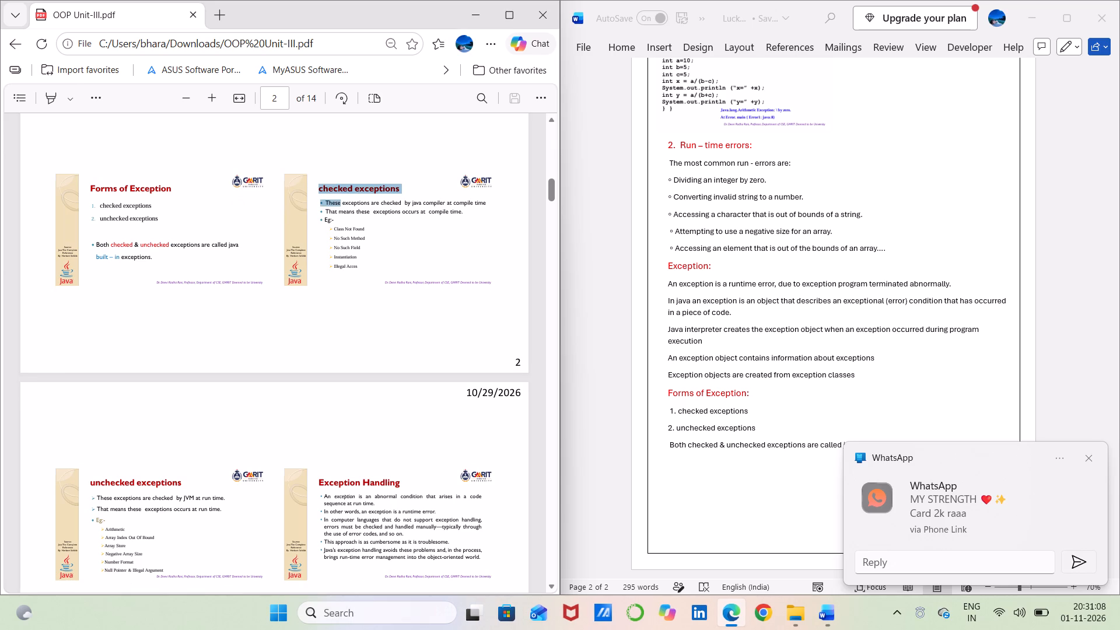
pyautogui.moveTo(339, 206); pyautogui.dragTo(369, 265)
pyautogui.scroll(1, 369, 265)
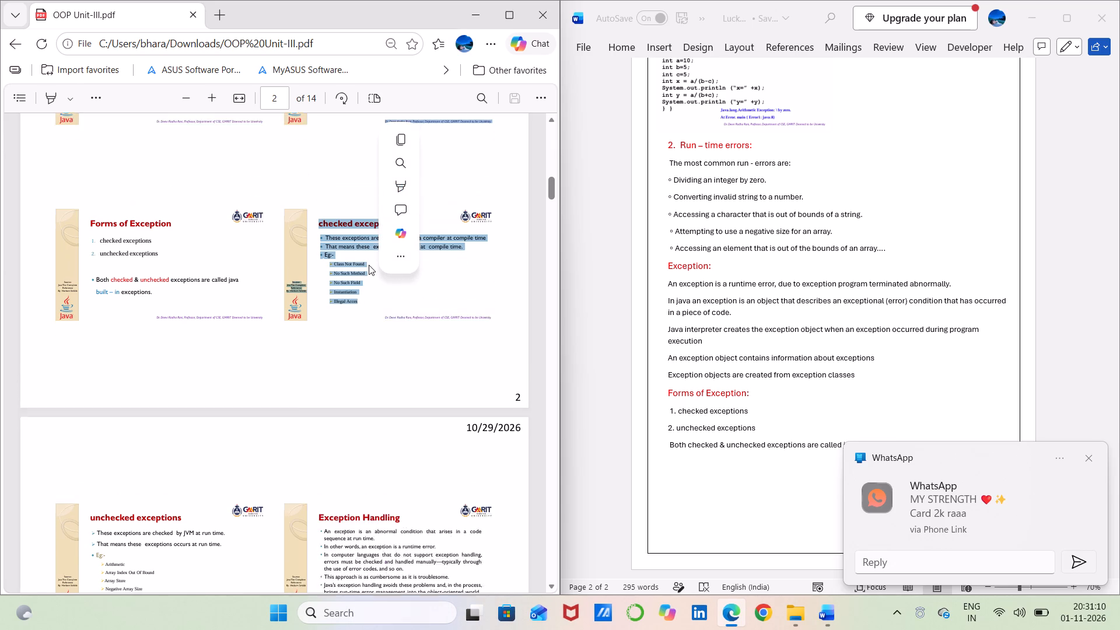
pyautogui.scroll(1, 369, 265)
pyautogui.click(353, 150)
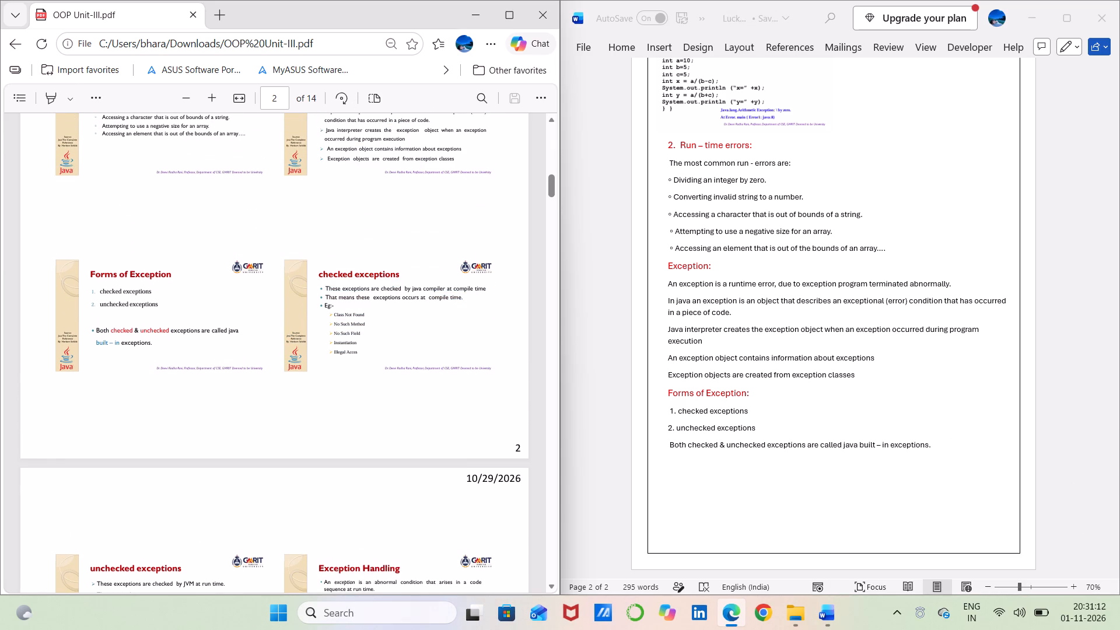
# Select only the "checked exceptions" slide heading in the PDF for copying into the notes.
pyautogui.moveTo(320, 274); pyautogui.dragTo(402, 275)
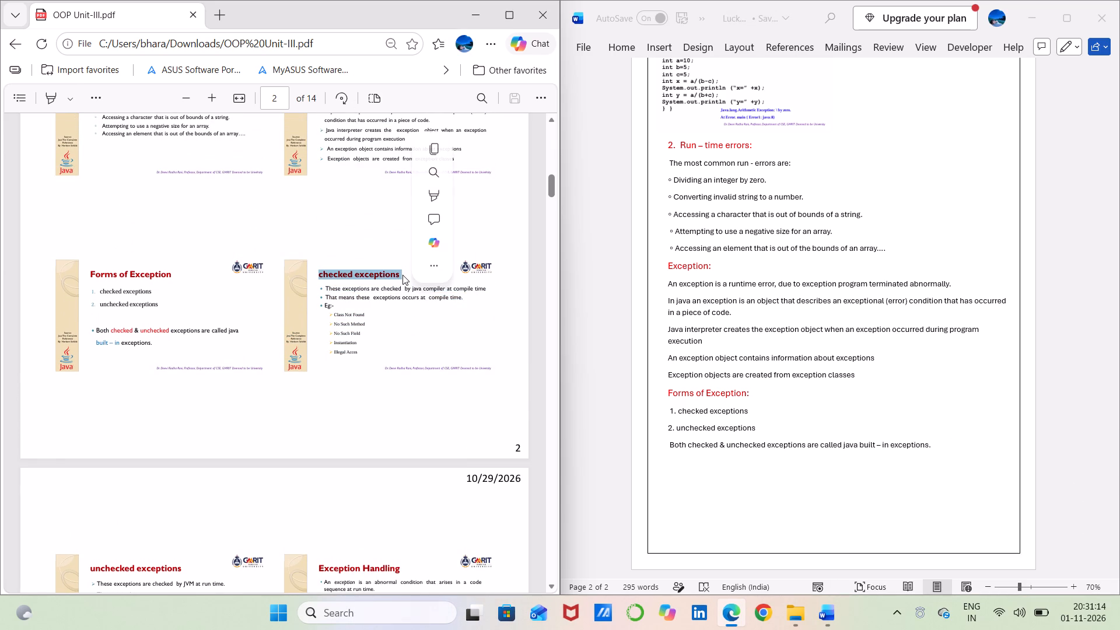
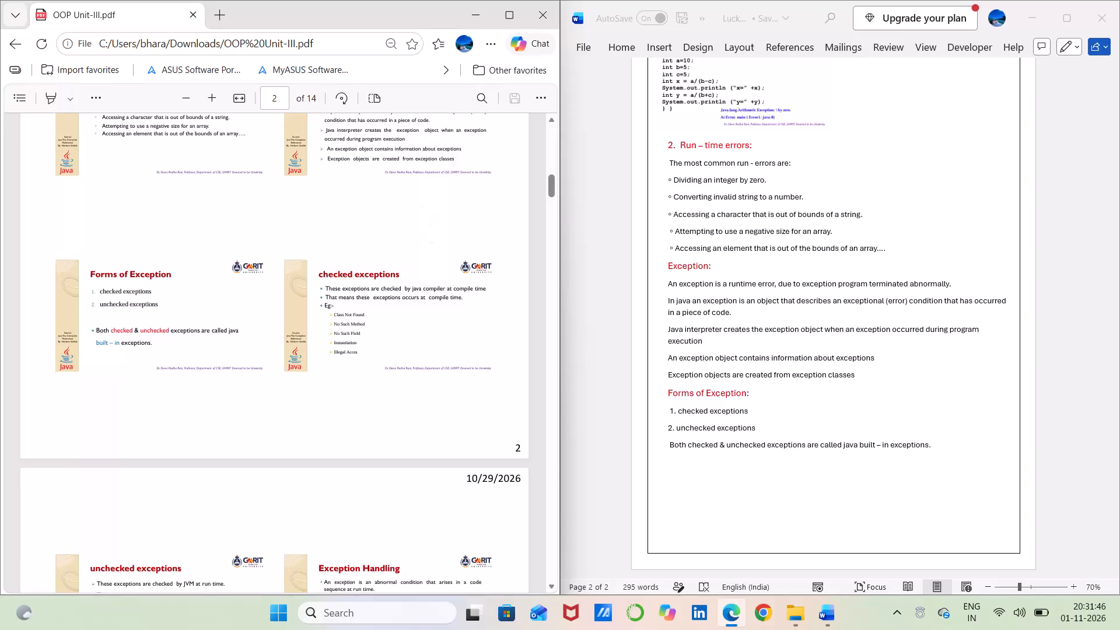
# Copy only the "checked exceptions" slide heading from the PDF and paste it on the line below "built – in exceptions.".
pyautogui.moveTo(407, 275); pyautogui.dragTo(313, 272)
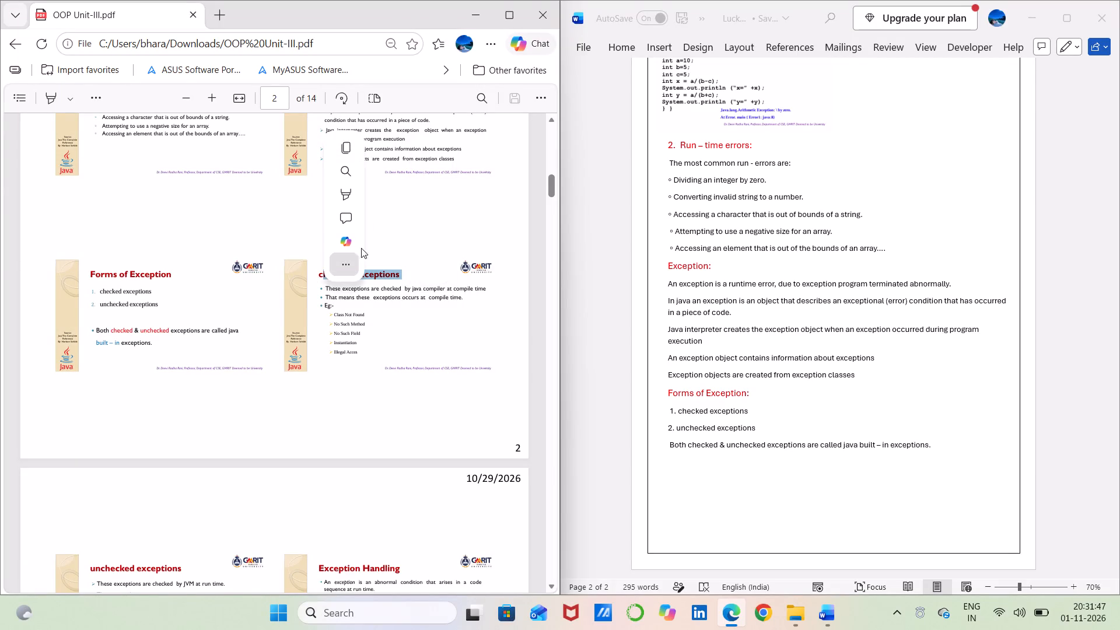
pyautogui.click(297, 239)
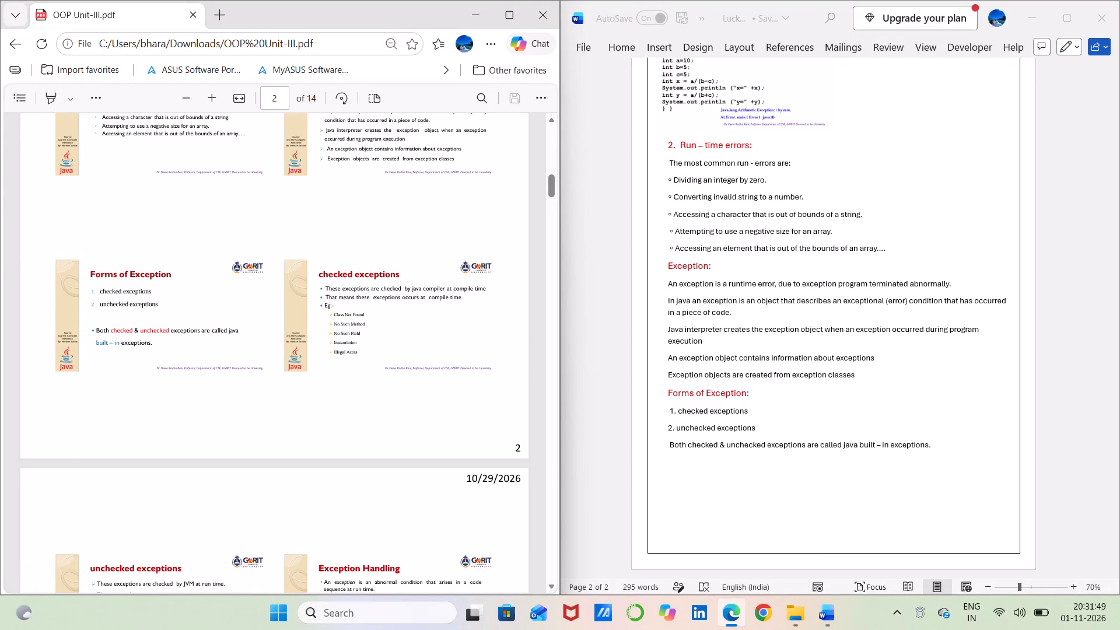
pyautogui.moveTo(314, 273); pyautogui.dragTo(404, 272)
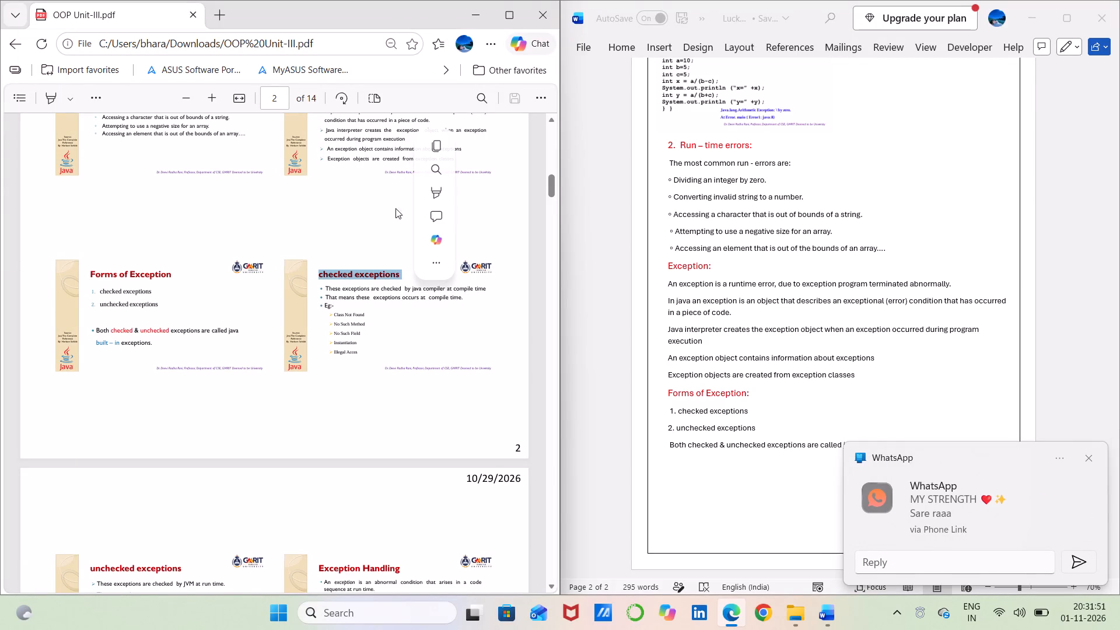
pyautogui.click(430, 149)
pyautogui.click(689, 459)
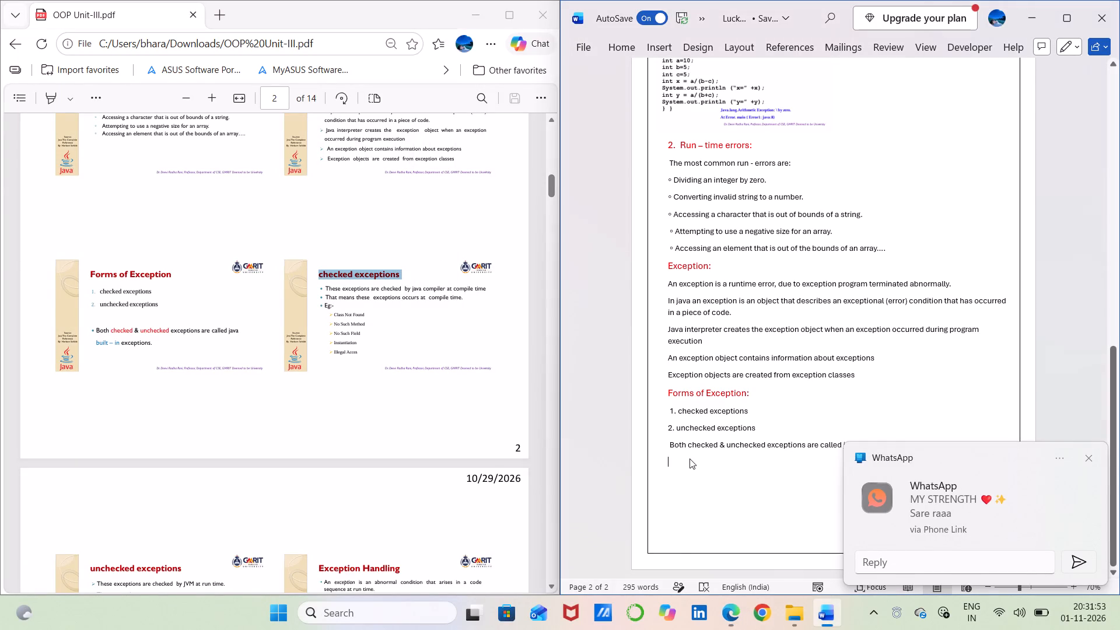
pyautogui.hotkey('ctrl', 'v')
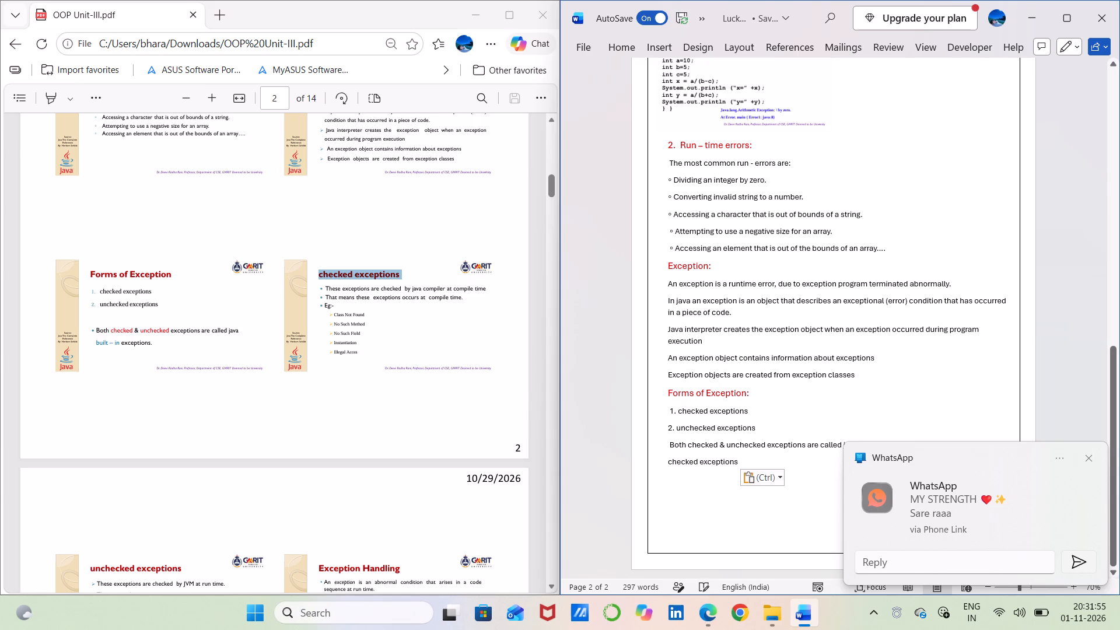
# Format the pasted "checked exceptions" heading in size 14 with red font colour and add a colon after it.
pyautogui.moveTo(740, 461); pyautogui.dragTo(665, 471)
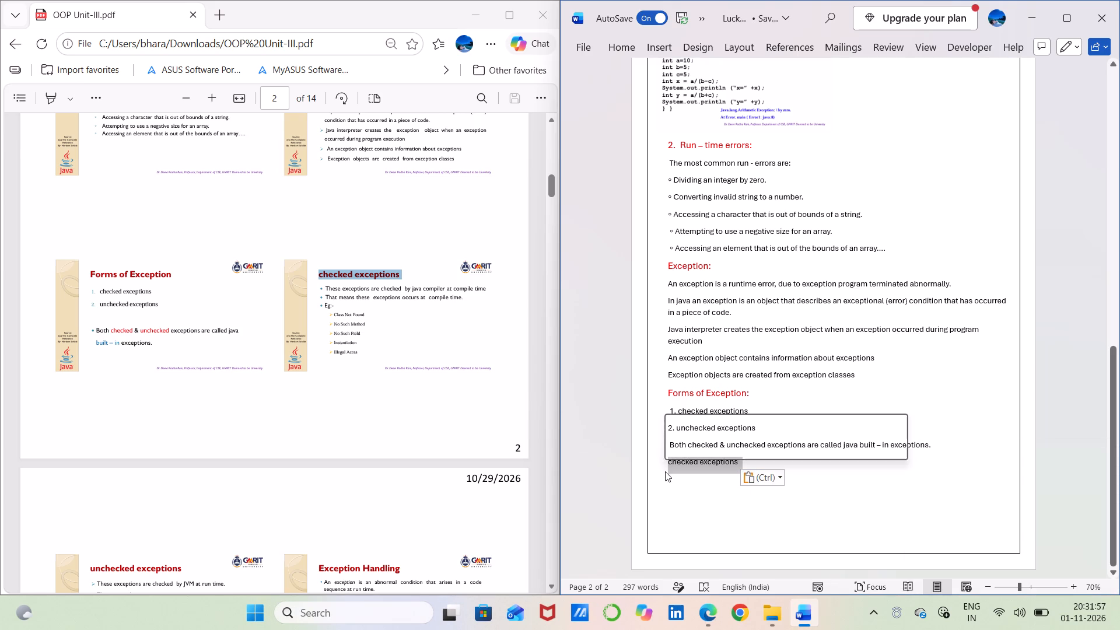
pyautogui.click(763, 453)
pyautogui.click(776, 429)
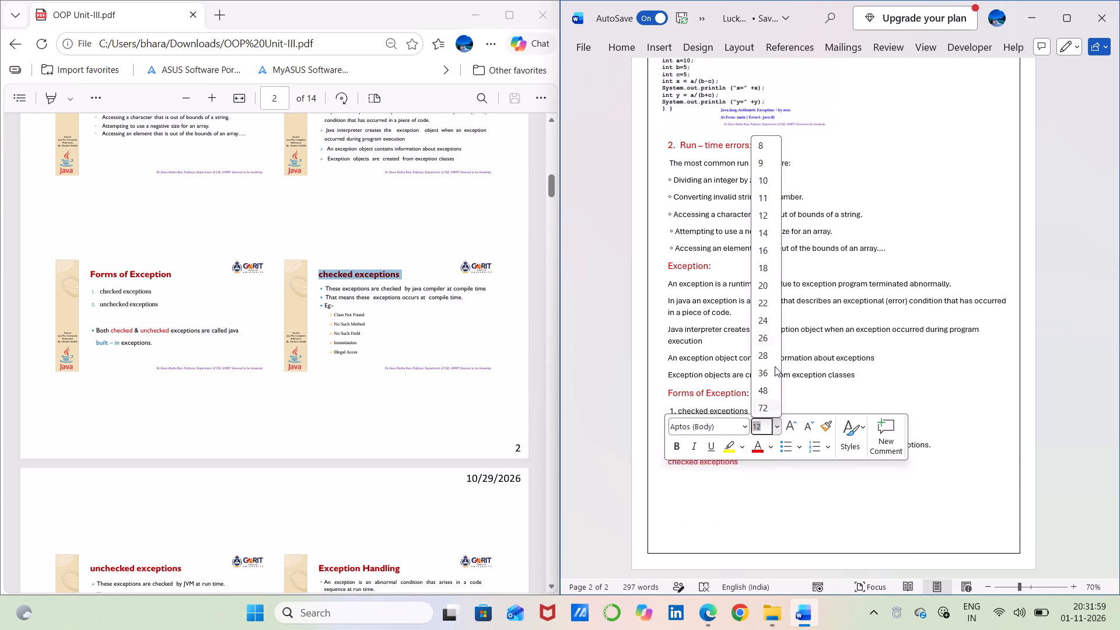
pyautogui.click(759, 233)
pyautogui.click(758, 469)
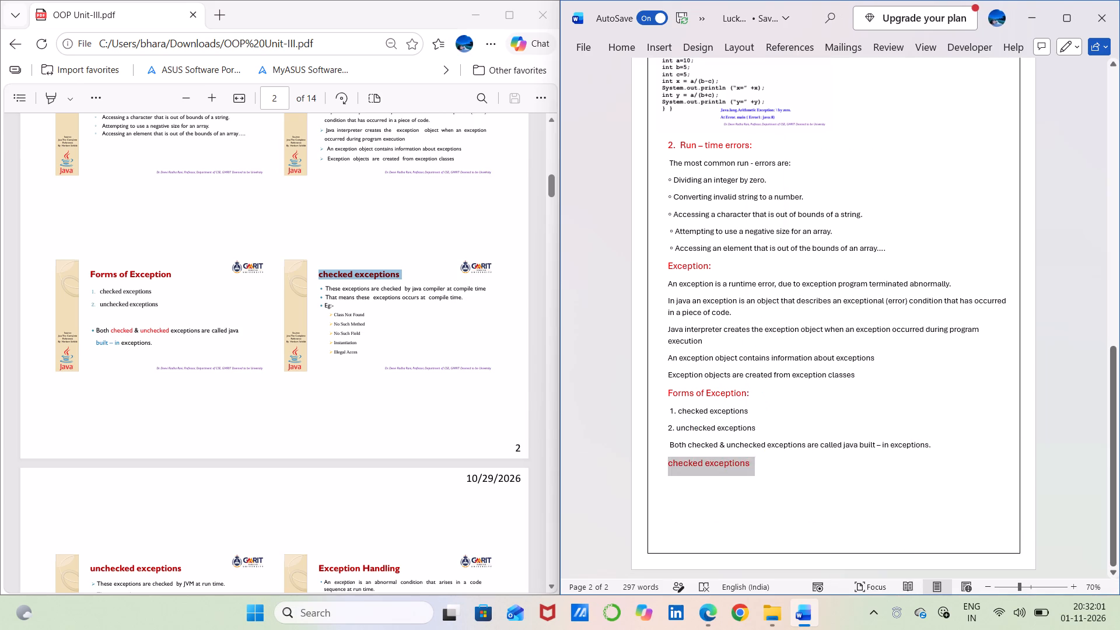
pyautogui.hotkey('shift', ':')
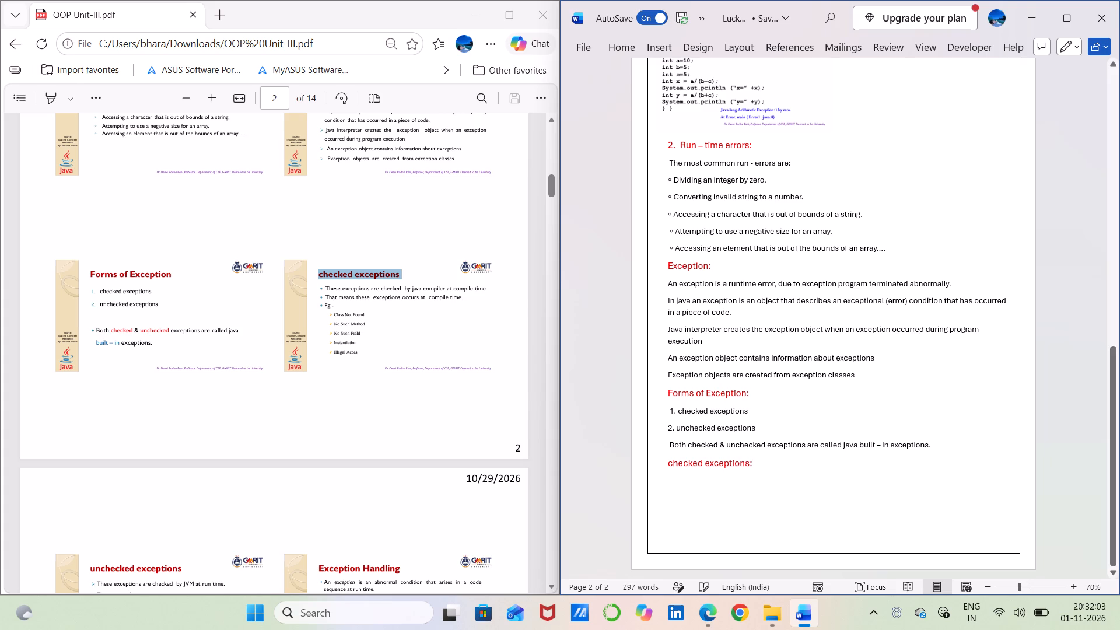
# Copy the checked exceptions slide's body text, through "Illegal Acces", from the PDF and paste it on a new line below the heading.
pyautogui.click(411, 330)
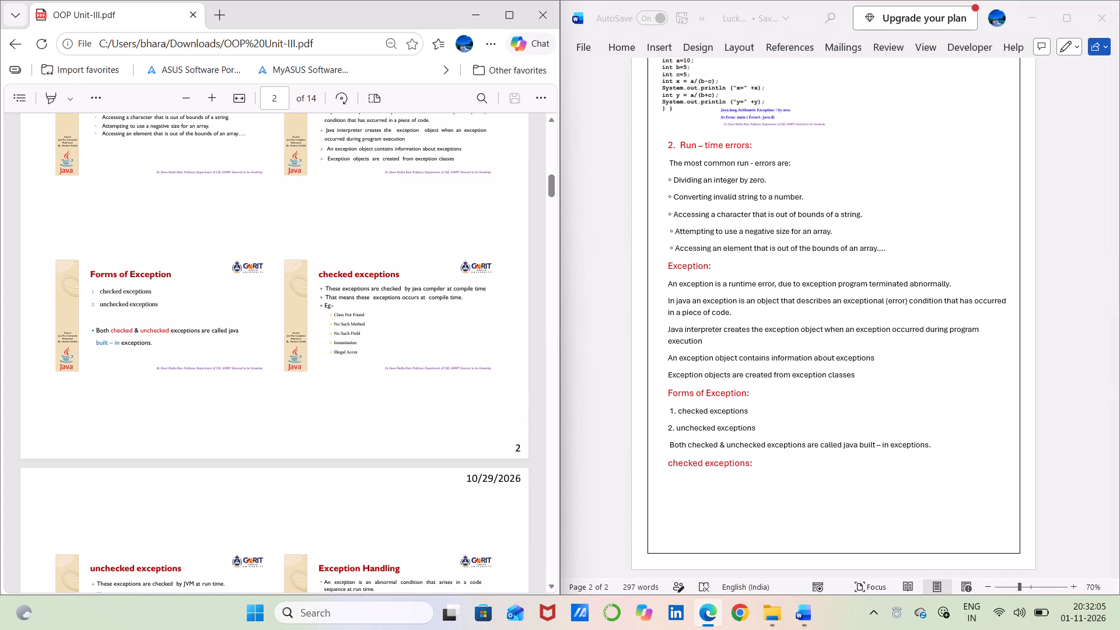
pyautogui.moveTo(319, 289); pyautogui.dragTo(359, 350)
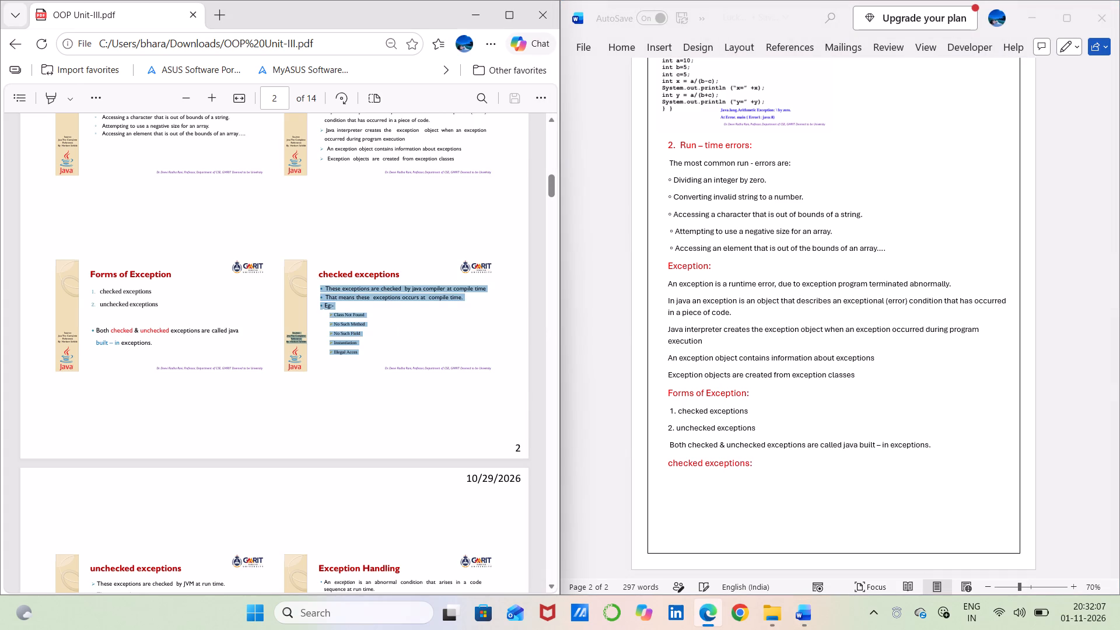
pyautogui.moveTo(359, 350); pyautogui.dragTo(360, 352)
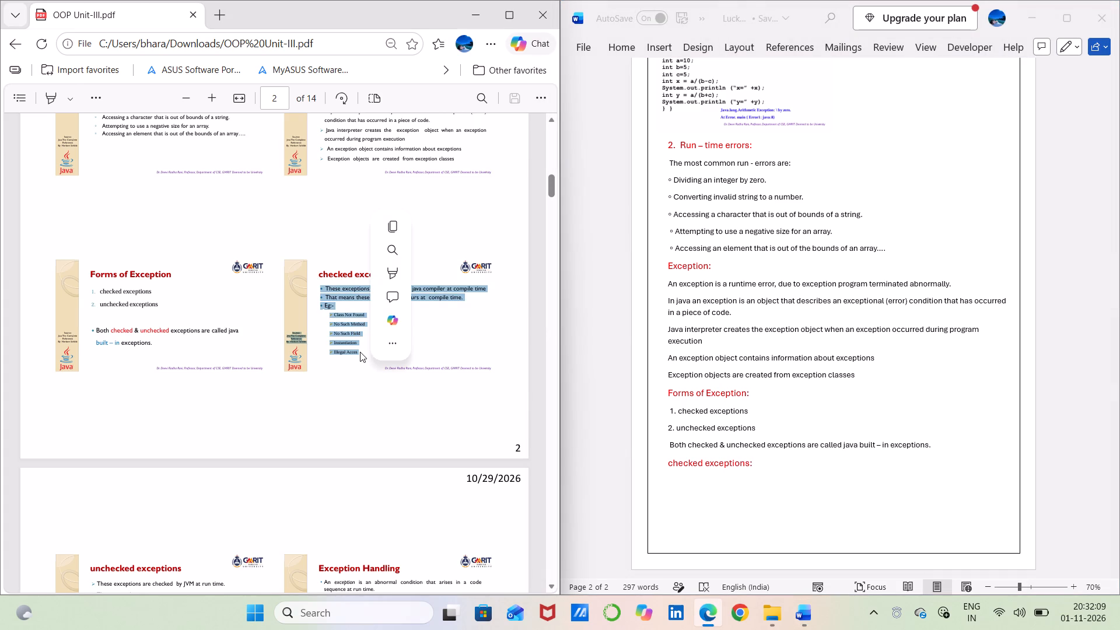
pyautogui.hotkey('ctrl', 'c')
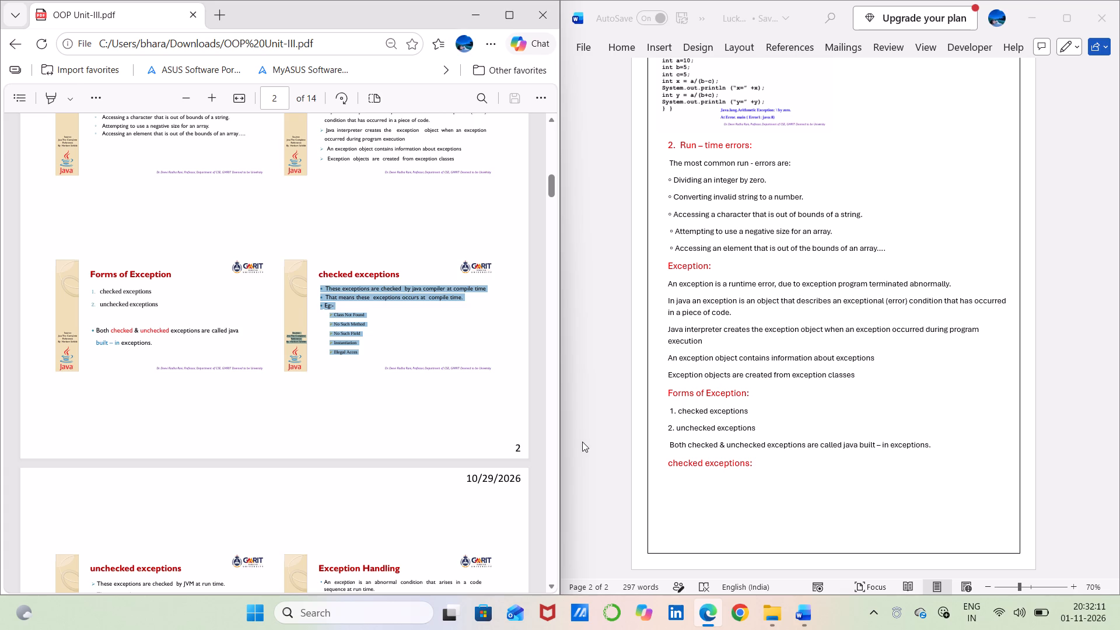
pyautogui.click(687, 482)
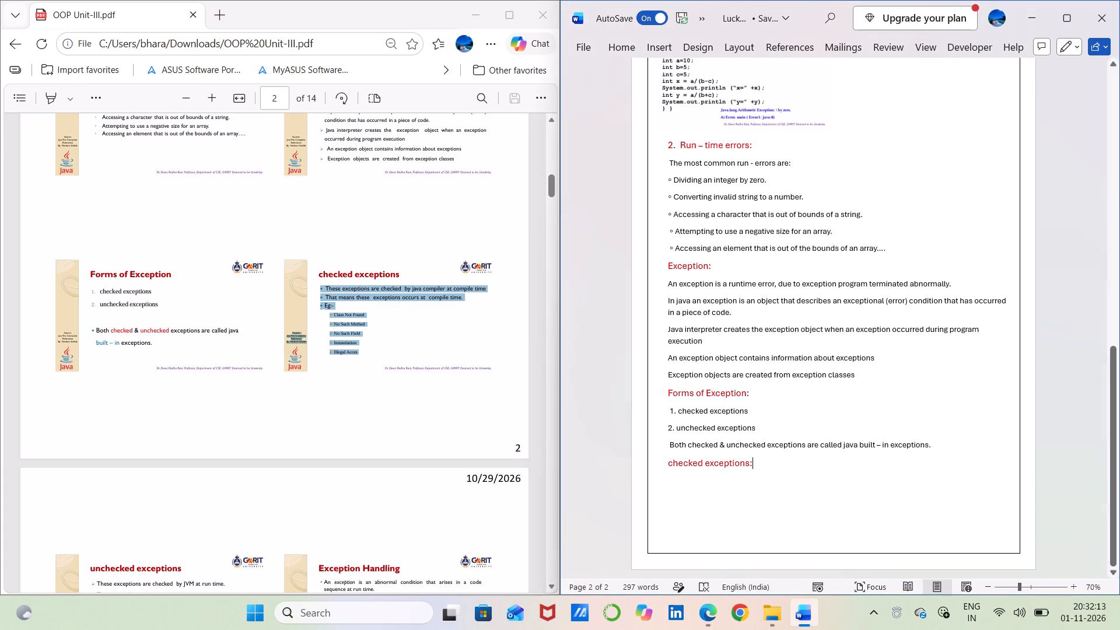
pyautogui.press('Return')
pyautogui.hotkey('ctrl', 'v')
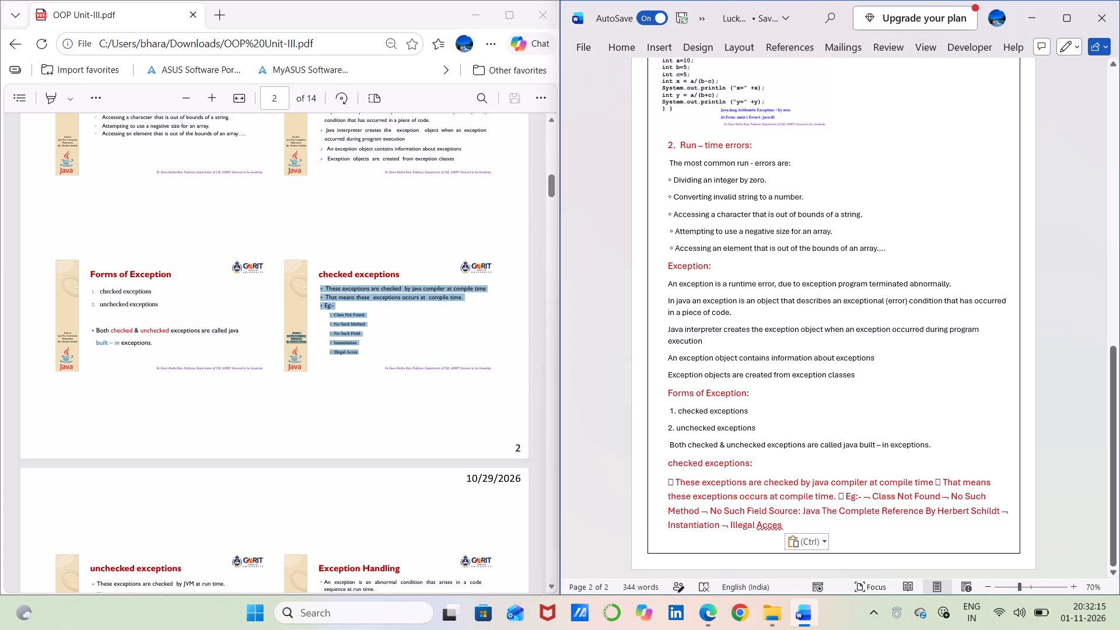
# Format the pasted checked exceptions body text in size 12 with black font colour.
pyautogui.moveTo(666, 483); pyautogui.dragTo(789, 530)
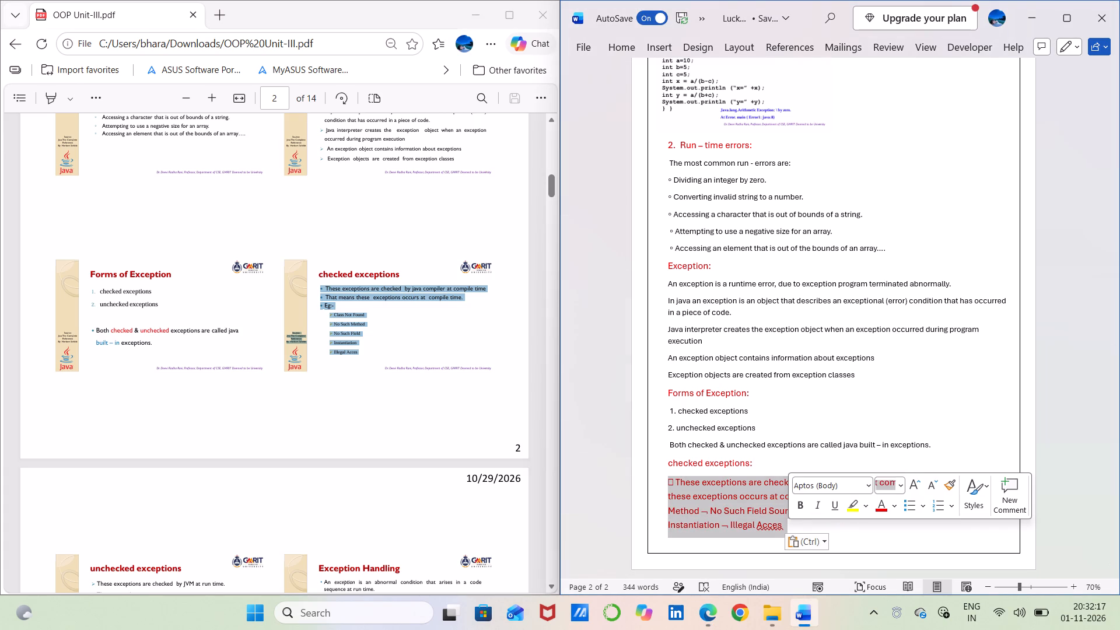
pyautogui.click(900, 488)
pyautogui.click(886, 276)
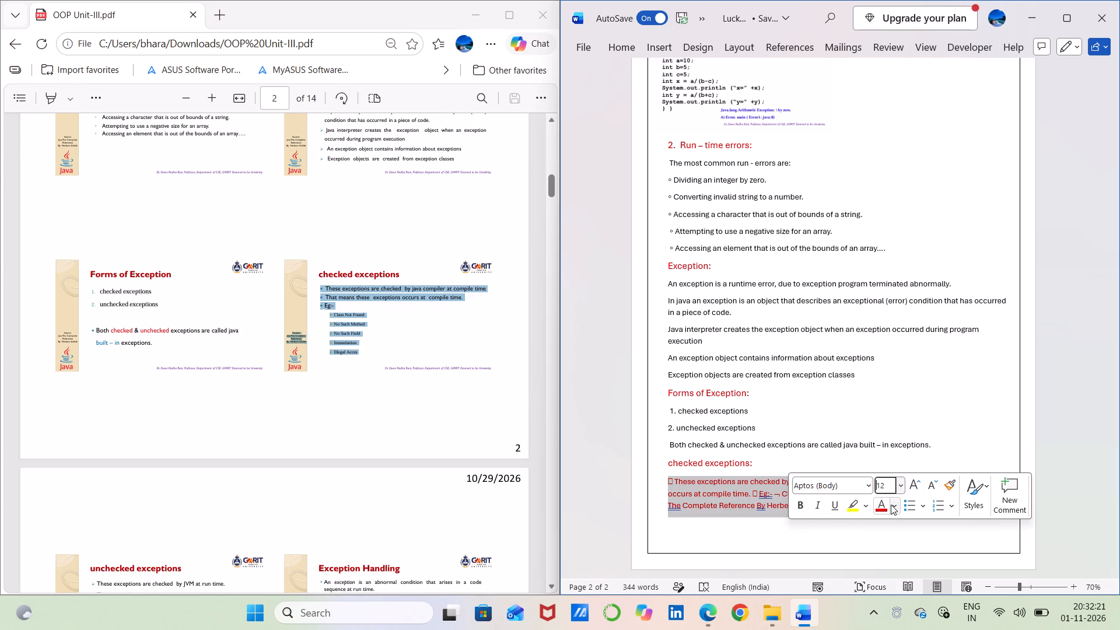
pyautogui.click(892, 505)
pyautogui.click(901, 282)
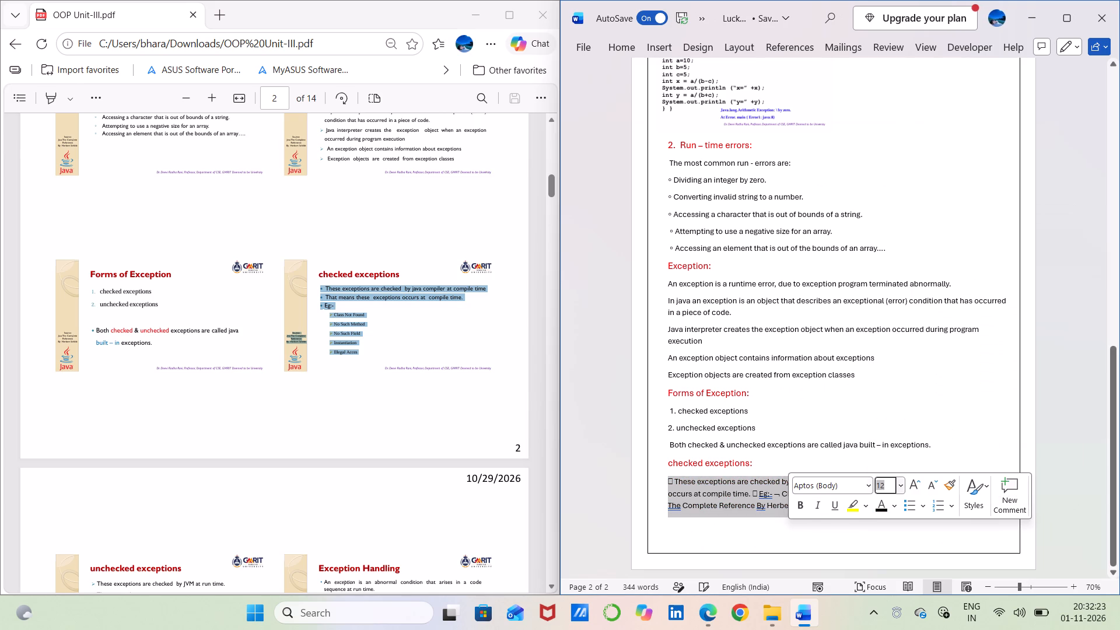
pyautogui.click(775, 412)
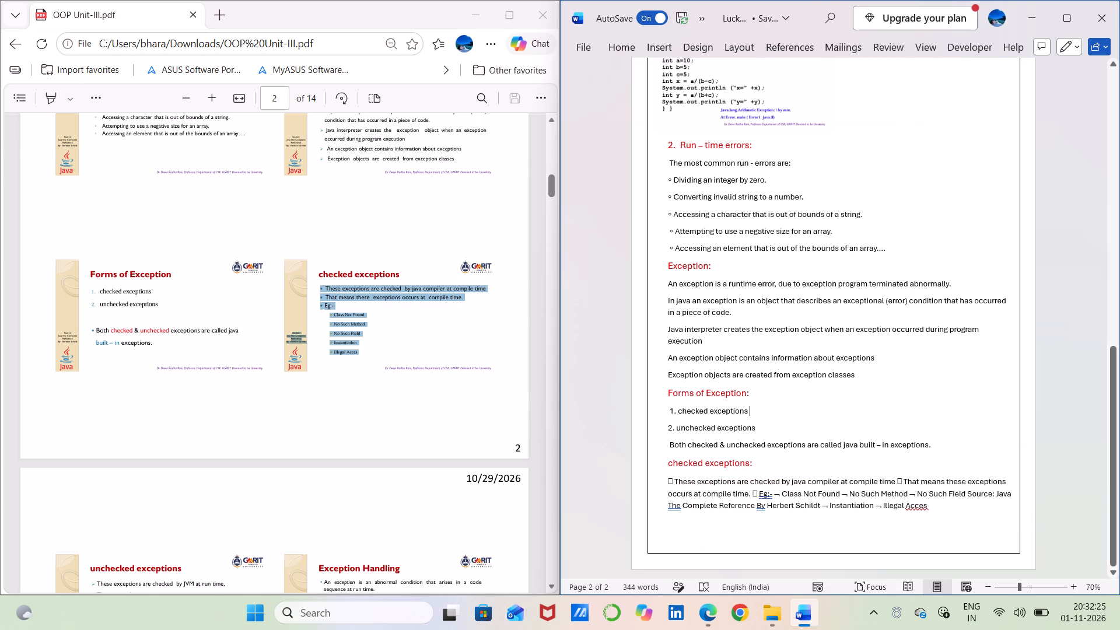
# Remove the box symbols before the first two checked exceptions sentences, put each on its own line, and start each with ">".
pyautogui.click(673, 480)
pyautogui.press('BackSpace')
pyautogui.press('Return')
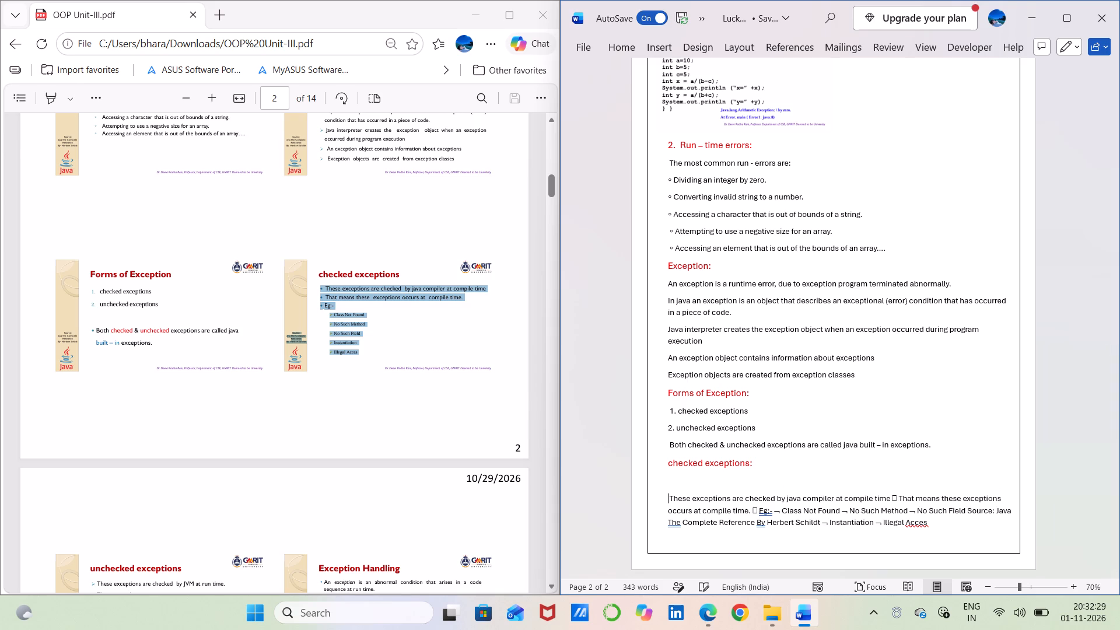
pyautogui.press('BackSpace')
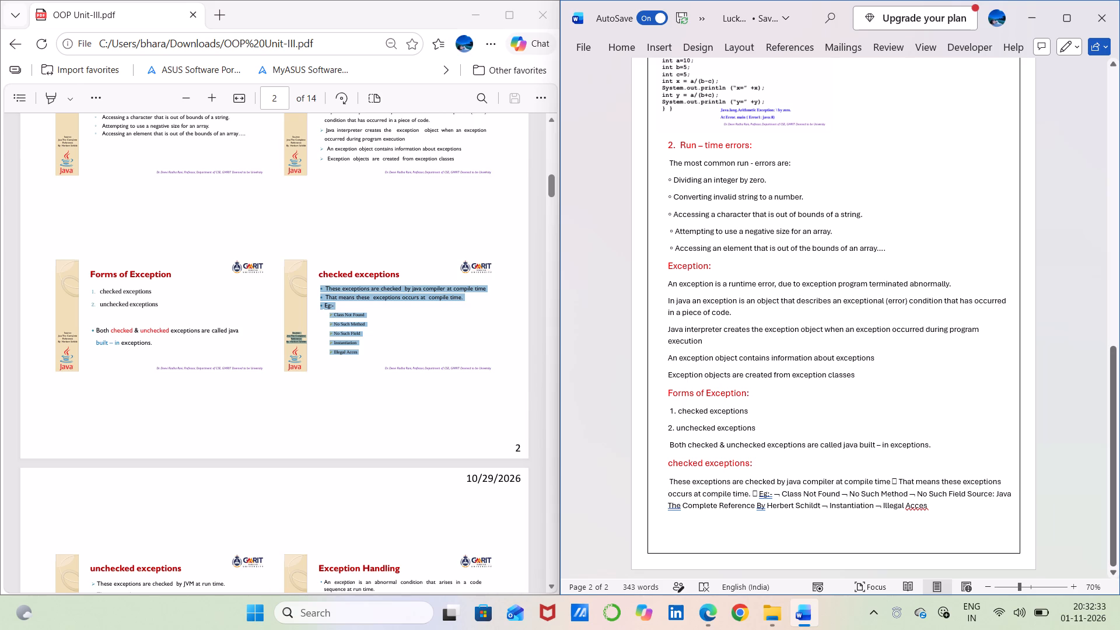
pyautogui.click(898, 480)
pyautogui.press('BackSpace')
pyautogui.press('BackSpace')
pyautogui.press('Return')
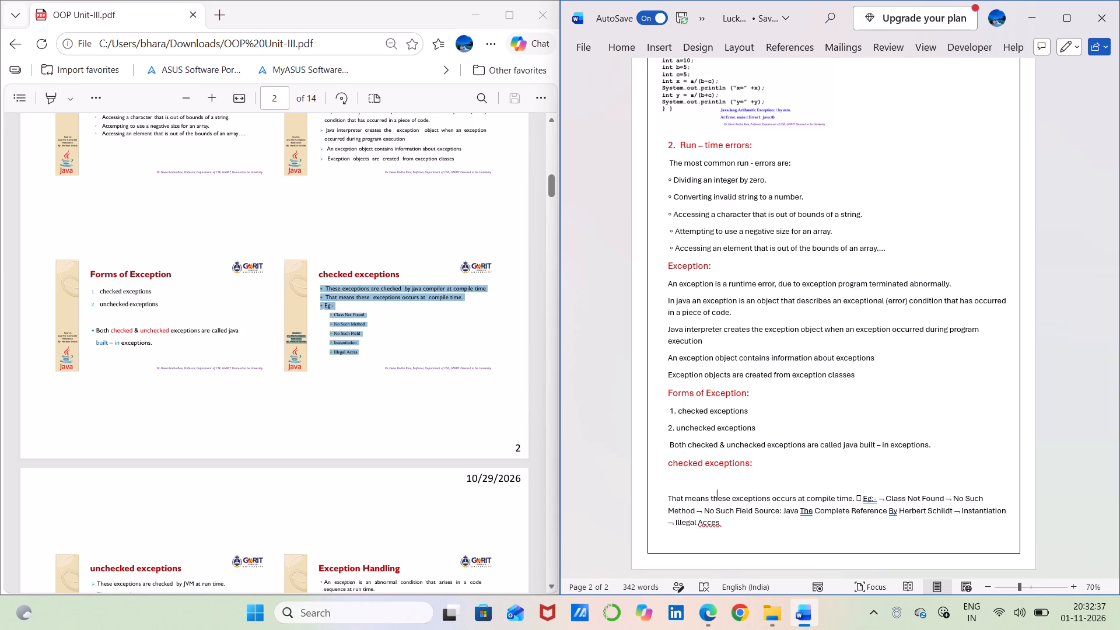
pyautogui.press('.')
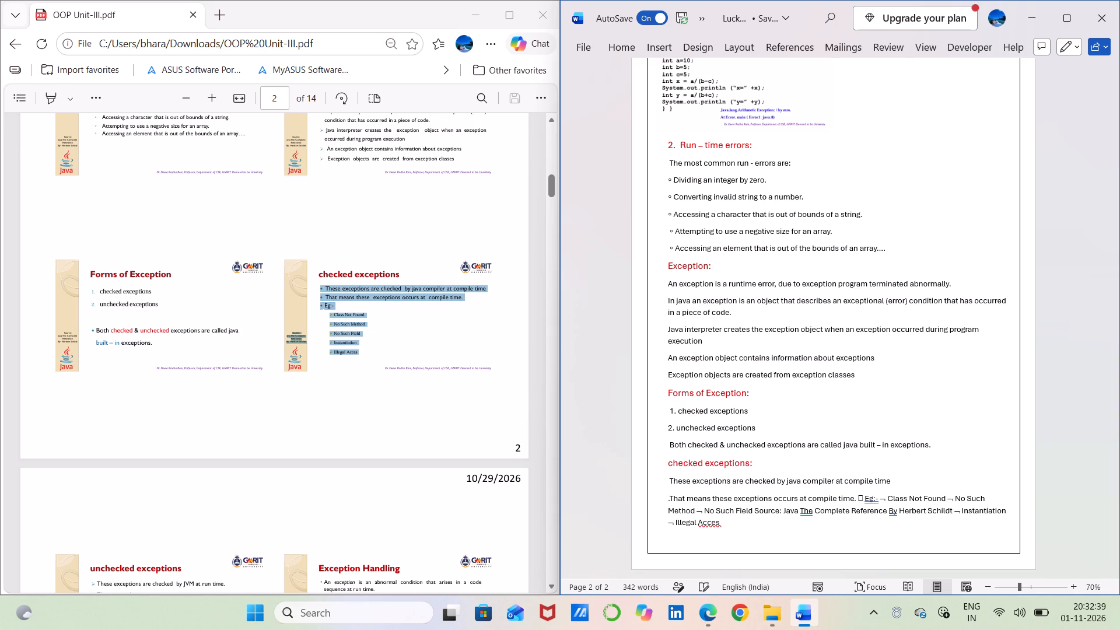
pyautogui.press('BackSpace')
pyautogui.hotkey('shift', '>')
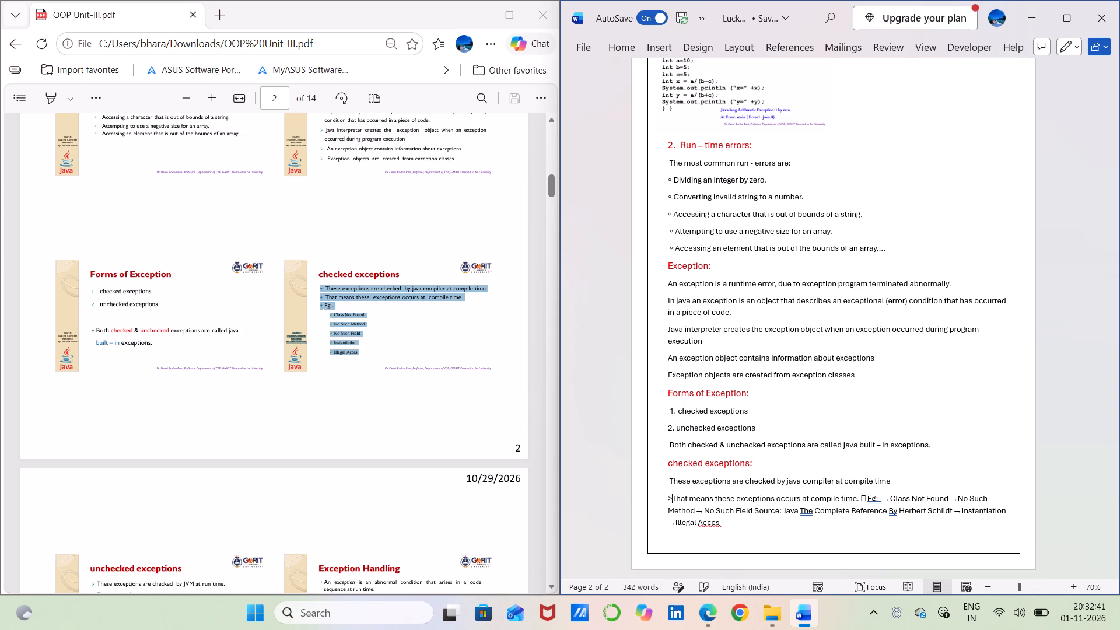
pyautogui.tripleClick(672, 480)
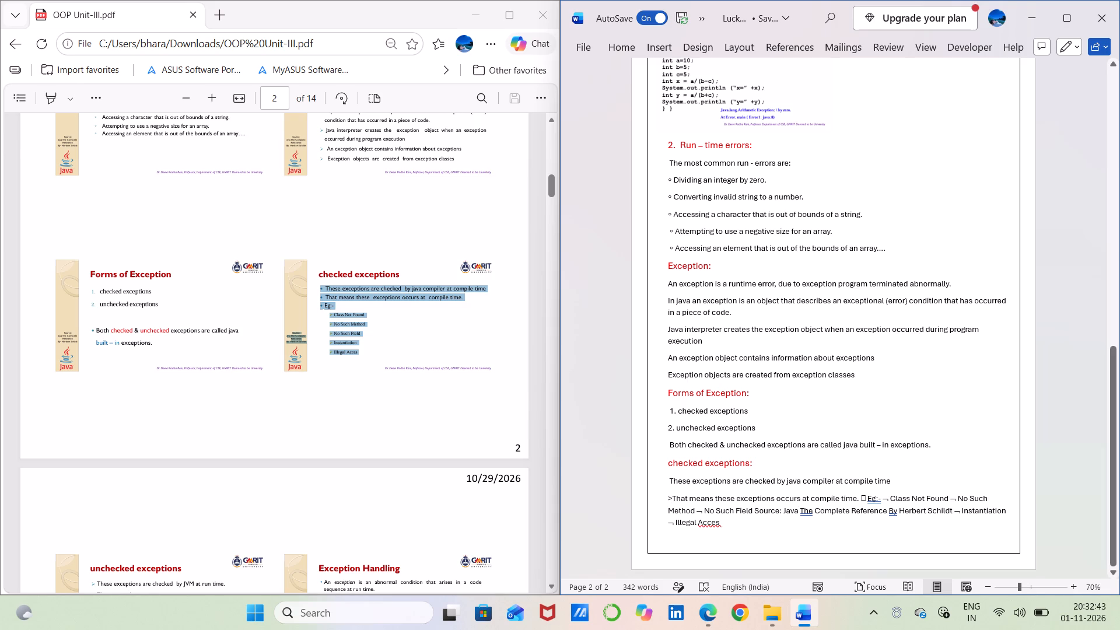
pyautogui.click(666, 480)
pyautogui.hotkey('shift', '>')
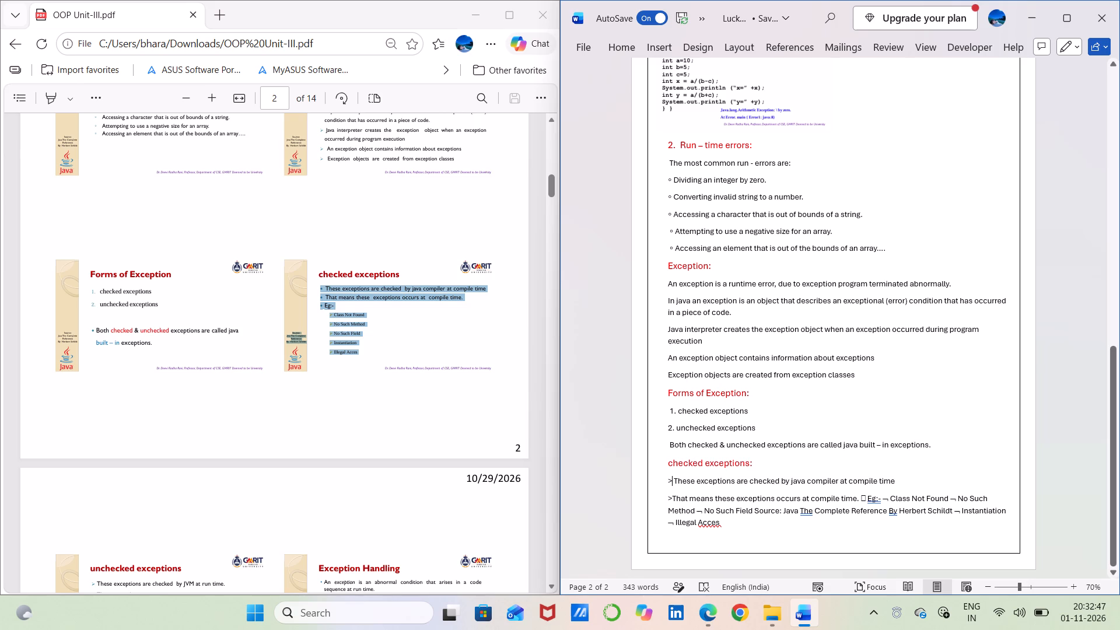
# Replace the box symbol before "Eg:-" with a line break and start the new line with ">".
pyautogui.click(869, 497)
pyautogui.press('BackSpace')
pyautogui.press('BackSpace')
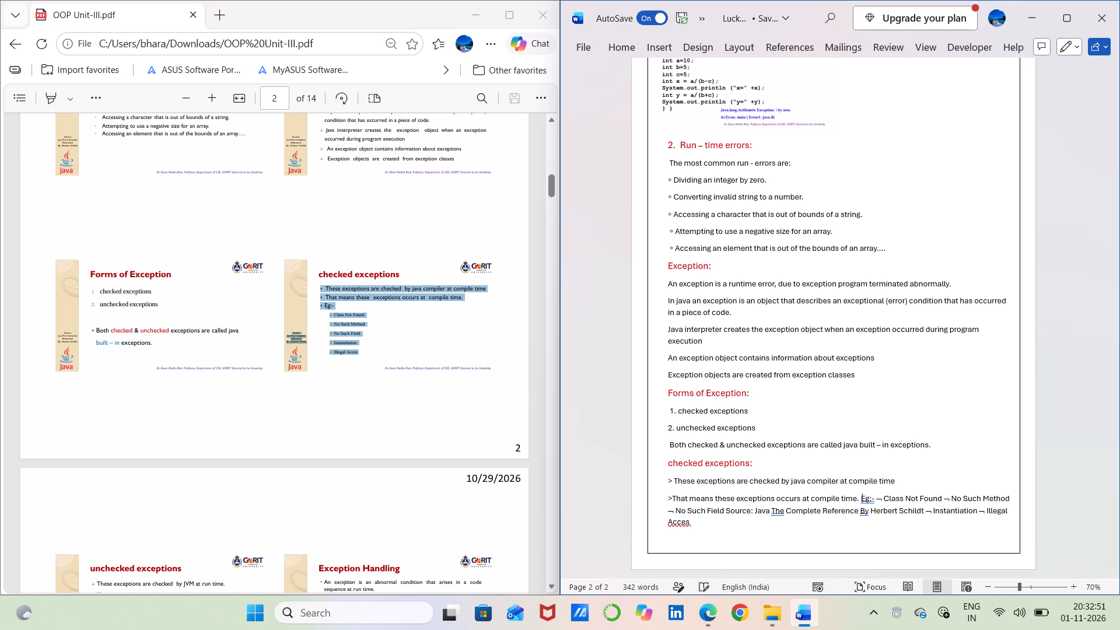
pyautogui.press('Return')
pyautogui.hotkey('shift', '>')
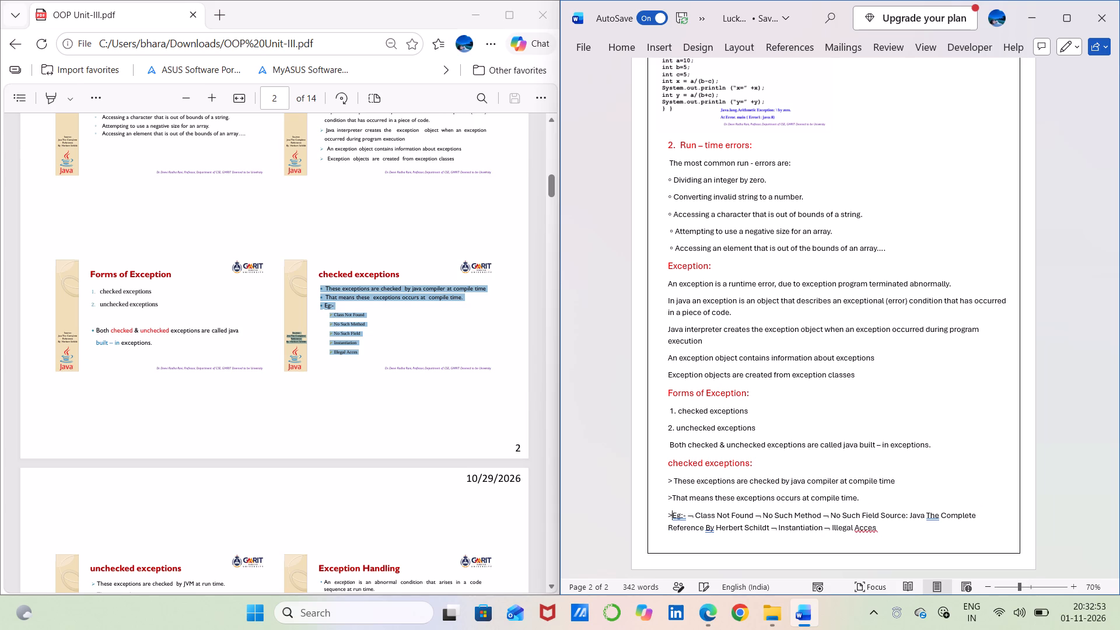
# Remove the "¬" symbols before "No Such Method" and "Class Not Found", and move the examples onto a new line below "Eg:-".
pyautogui.click(761, 513)
pyautogui.press('BackSpace')
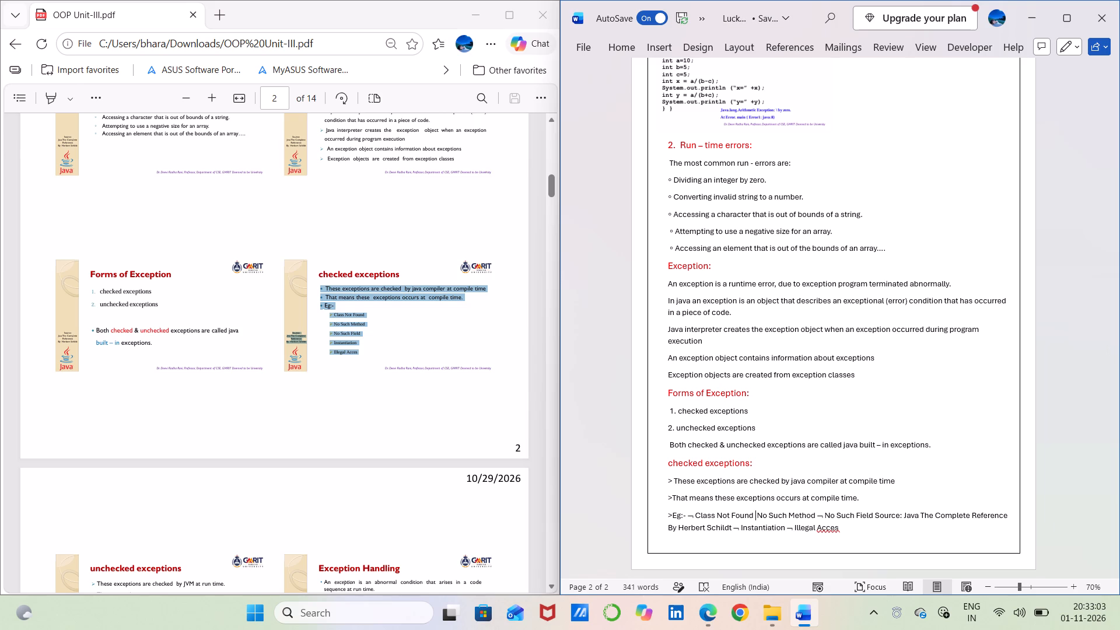
pyautogui.press('Left')
pyautogui.press('Left')
pyautogui.press('Left')
pyautogui.press('Left')
pyautogui.press('Left')
pyautogui.press('Left')
pyautogui.press('Left')
pyautogui.press('Left')
pyautogui.press('Left')
pyautogui.press('Left')
pyautogui.press('Left')
pyautogui.press('Left')
pyautogui.press('Left')
pyautogui.press('Left')
pyautogui.press('Left')
pyautogui.press('Left')
pyautogui.press('Left')
pyautogui.press('BackSpace')
pyautogui.press('Return')
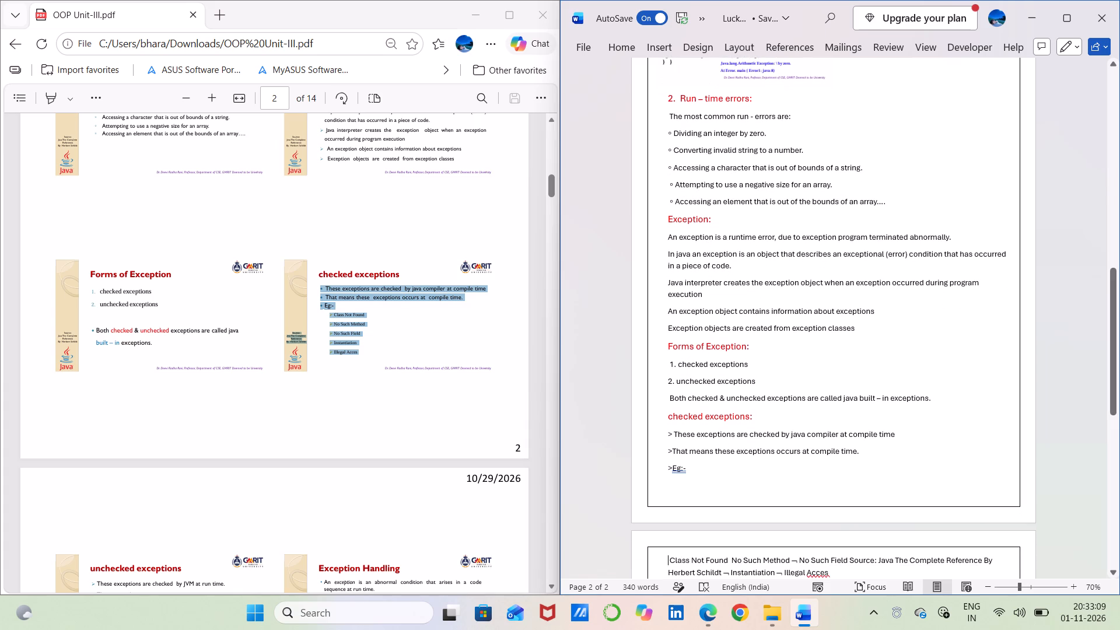
# Put "Class Not Found" and "No Such Method" on separate lines, removing the "¬" symbol before "No Such Field".
pyautogui.scroll(-1, 789, 528)
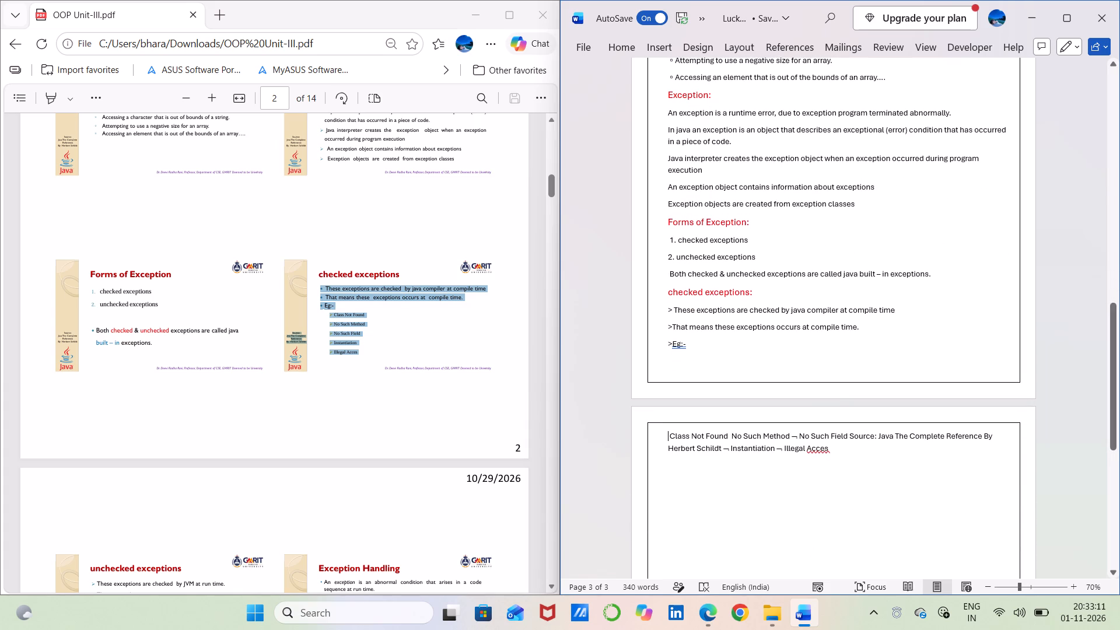
pyautogui.click(729, 434)
pyautogui.press('Return')
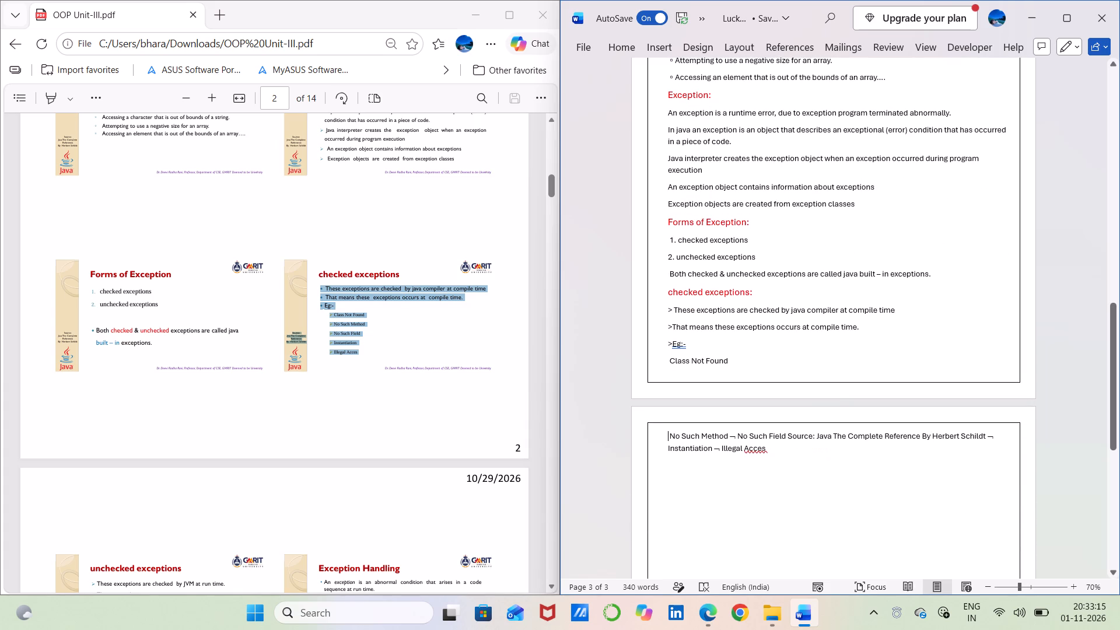
pyautogui.click(737, 436)
pyautogui.press('BackSpace')
pyautogui.press('BackSpace')
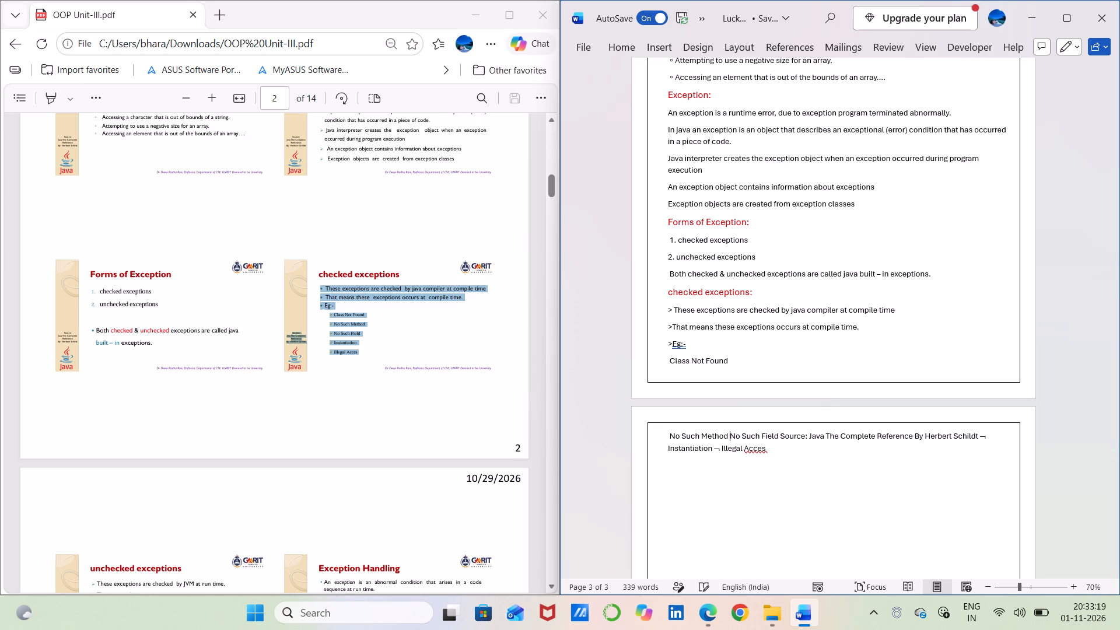
pyautogui.press('Return')
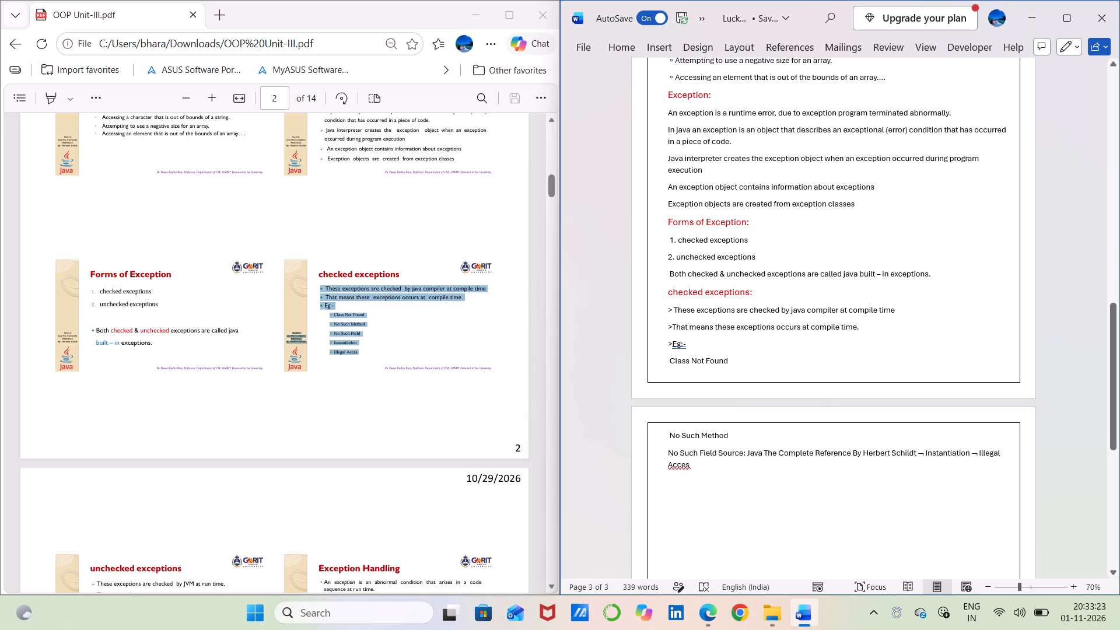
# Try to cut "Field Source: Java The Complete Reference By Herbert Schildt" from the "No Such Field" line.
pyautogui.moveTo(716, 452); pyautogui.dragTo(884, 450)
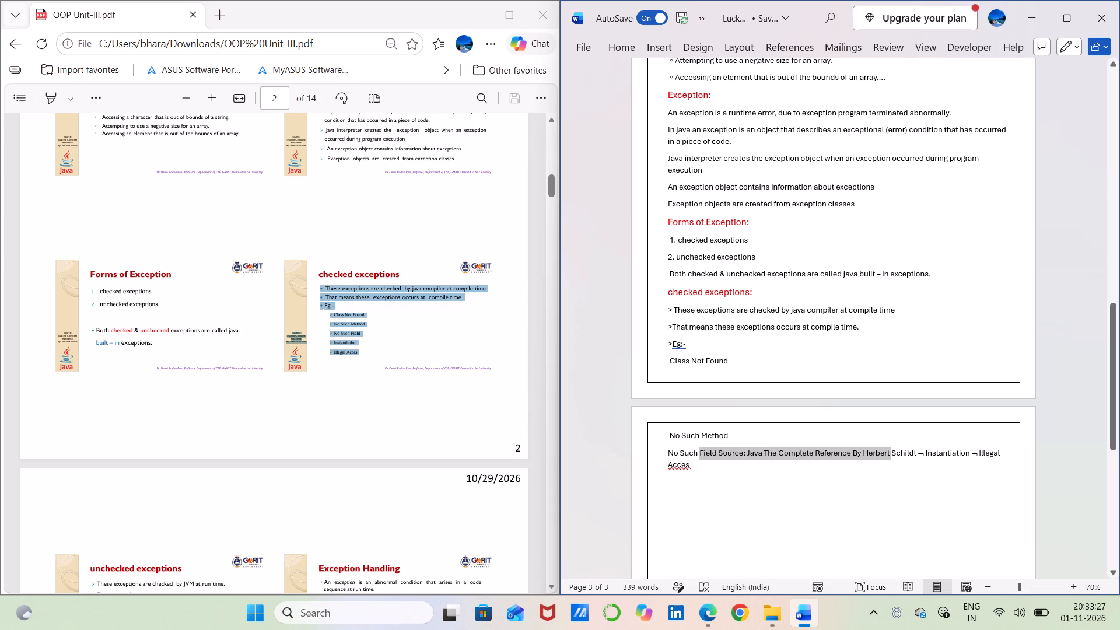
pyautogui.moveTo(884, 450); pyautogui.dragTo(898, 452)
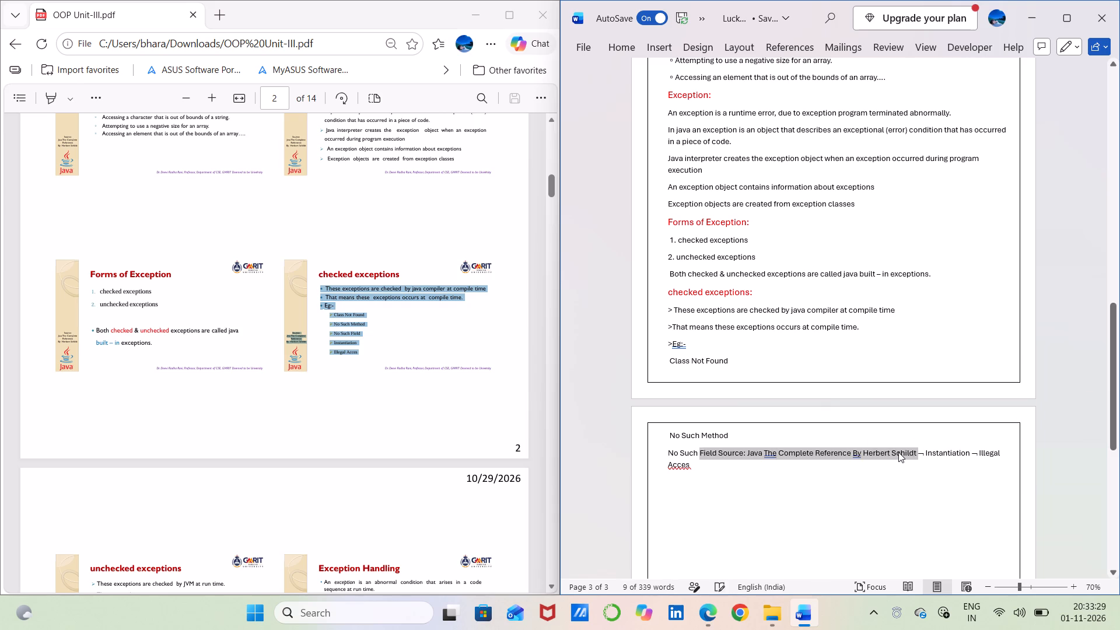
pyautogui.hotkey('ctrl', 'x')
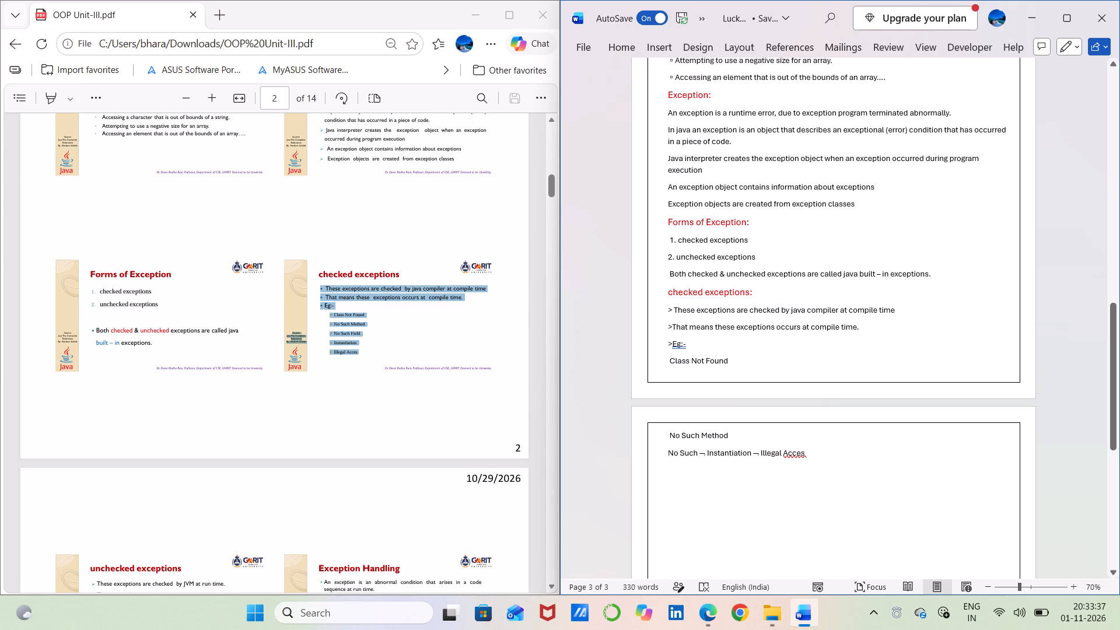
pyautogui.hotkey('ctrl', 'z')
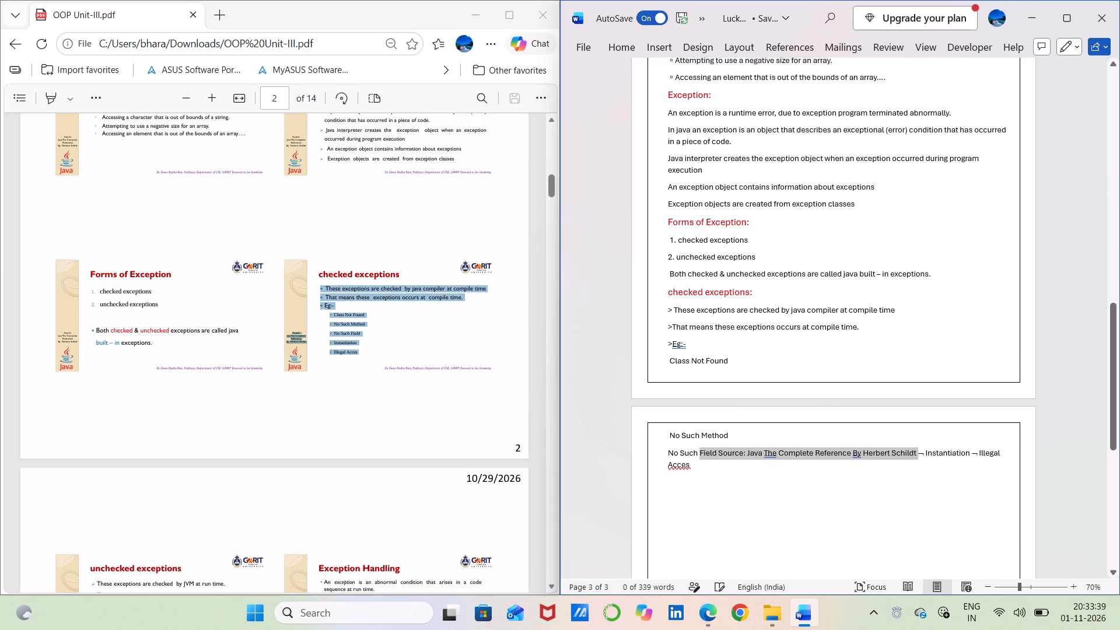
# Delete "Source: Java The Complete Reference By Herbert Schildt" after "No Such Field" in the checked exceptions examples.
pyautogui.click(744, 471)
pyautogui.moveTo(719, 453); pyautogui.dragTo(747, 453)
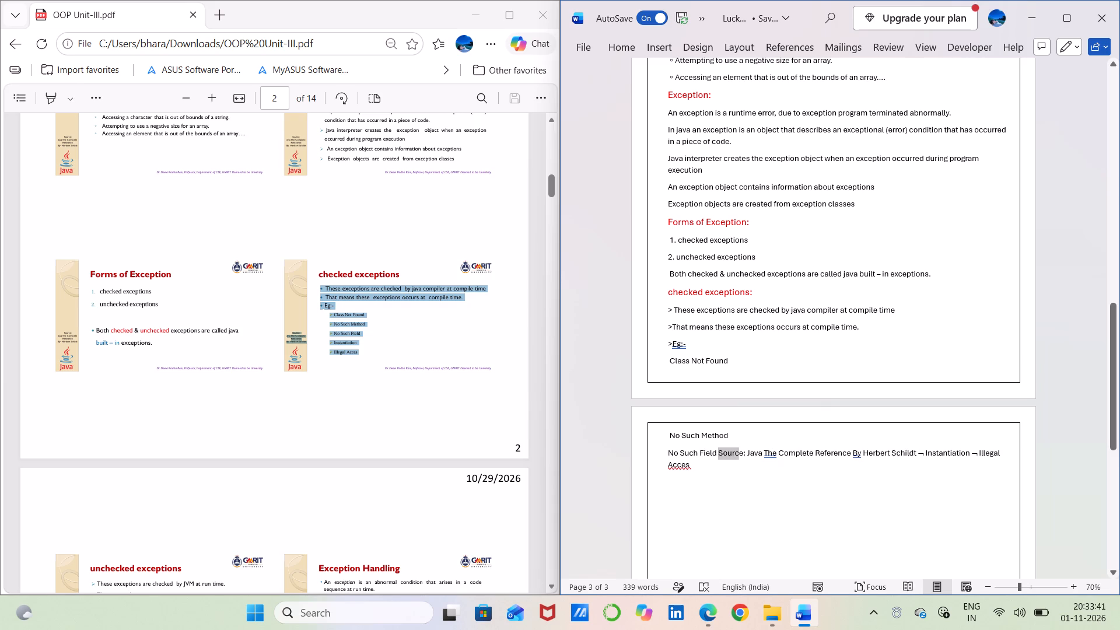
pyautogui.moveTo(747, 453); pyautogui.dragTo(908, 451)
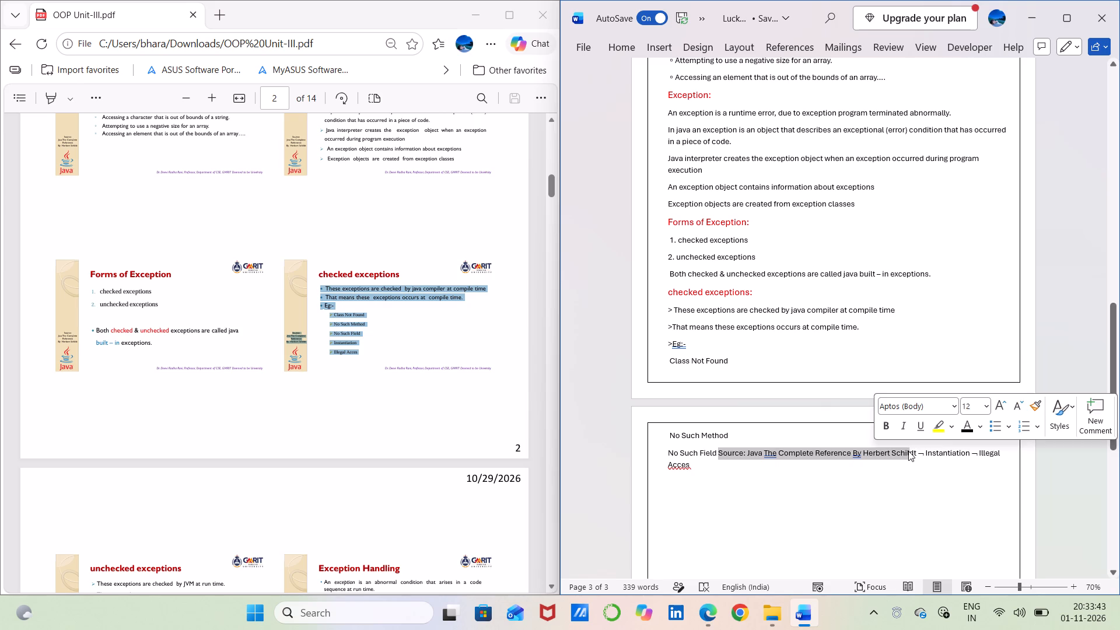
pyautogui.hotkey('ctrl', 'x')
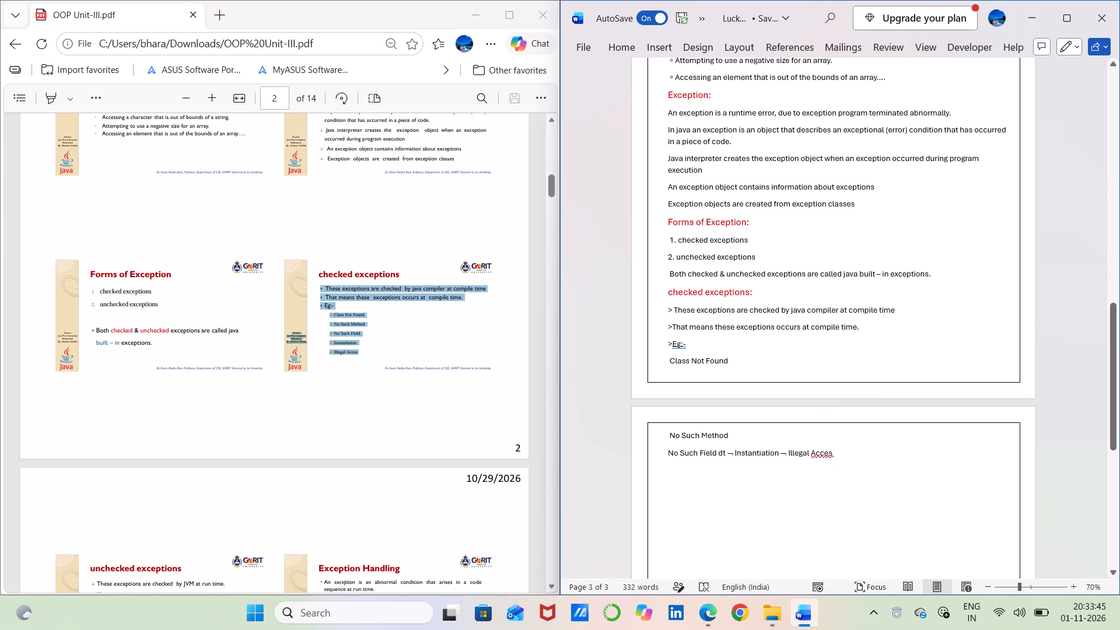
pyautogui.press('Right')
pyautogui.press('Right')
pyautogui.press('\\')
pyautogui.press('BackSpace')
pyautogui.press('BackSpace')
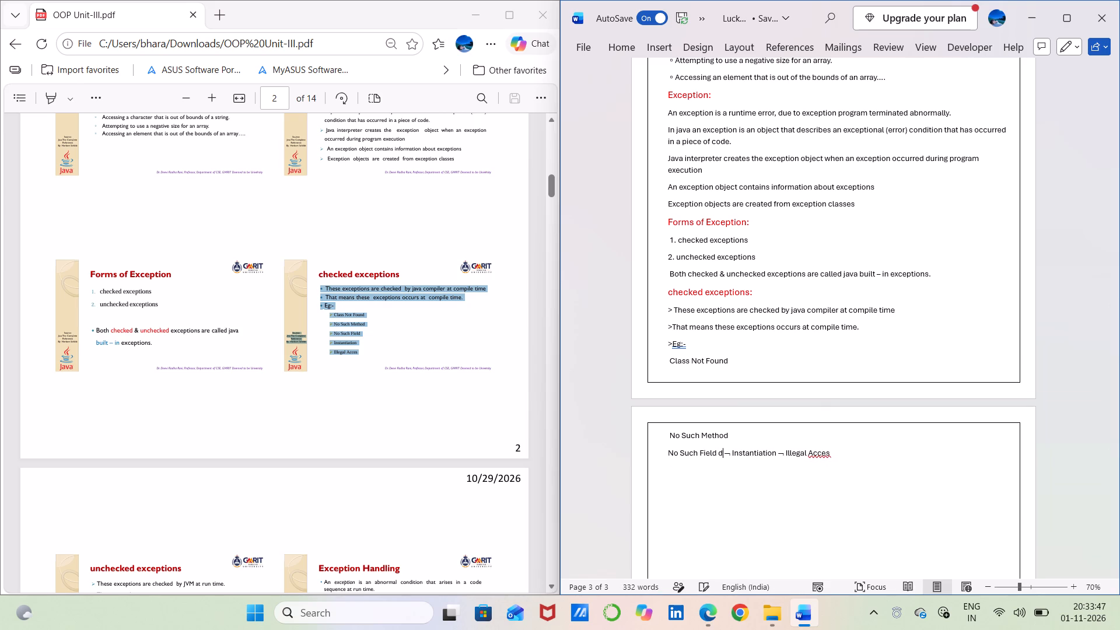
pyautogui.press('BackSpace')
# Remove the "¬" symbols before "Instantiation" and "Illegal Acces", put each on its own line, and start the latter with a lowercase "i".
pyautogui.press('Right')
pyautogui.press('Right')
pyautogui.press('BackSpace')
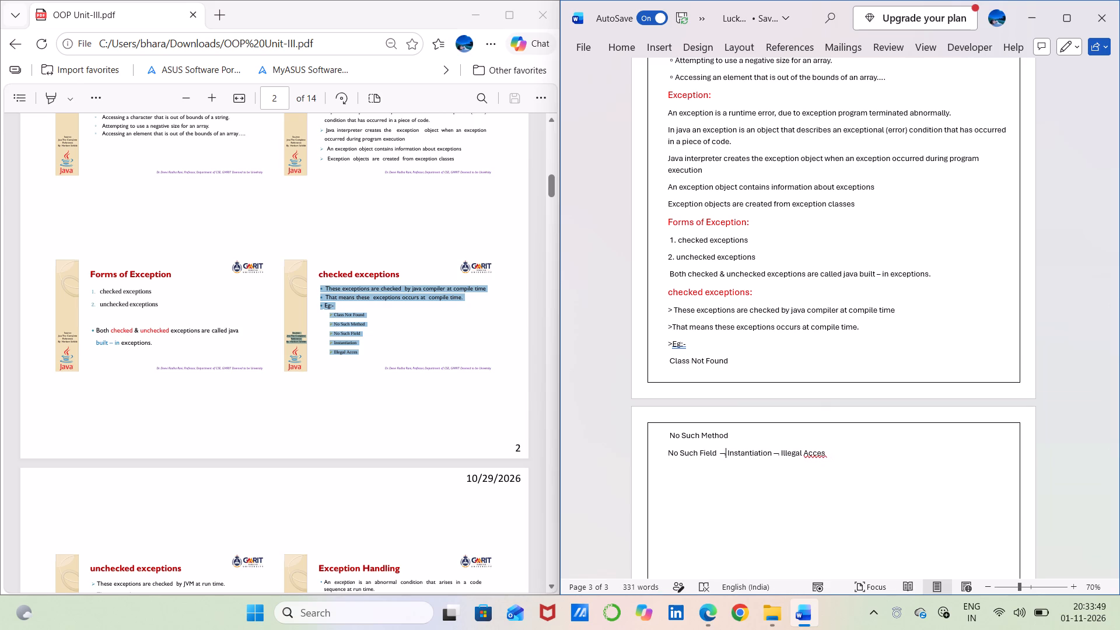
pyautogui.press('Return')
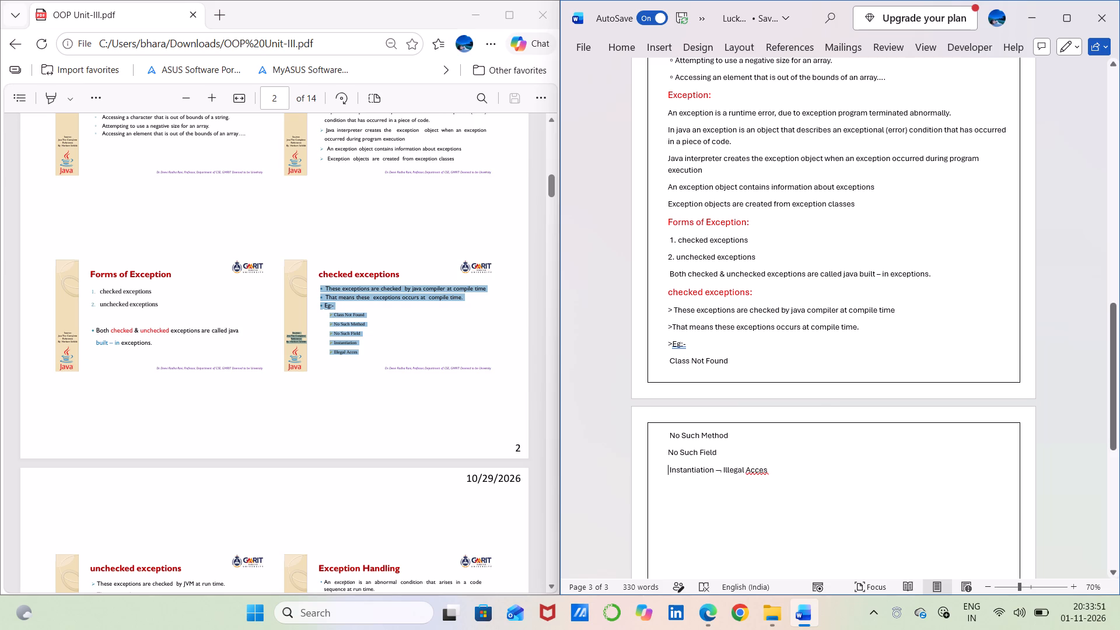
pyautogui.click(724, 470)
pyautogui.press('BackSpace')
pyautogui.press('BackSpace')
pyautogui.press('BackSpace')
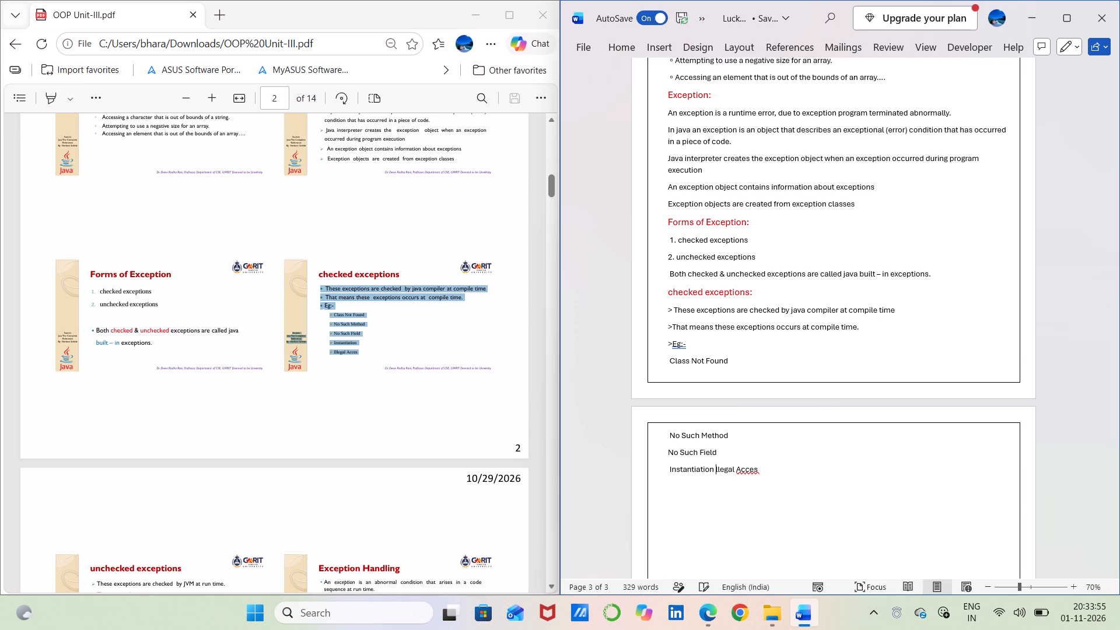
pyautogui.press('Return')
pyautogui.press('i')
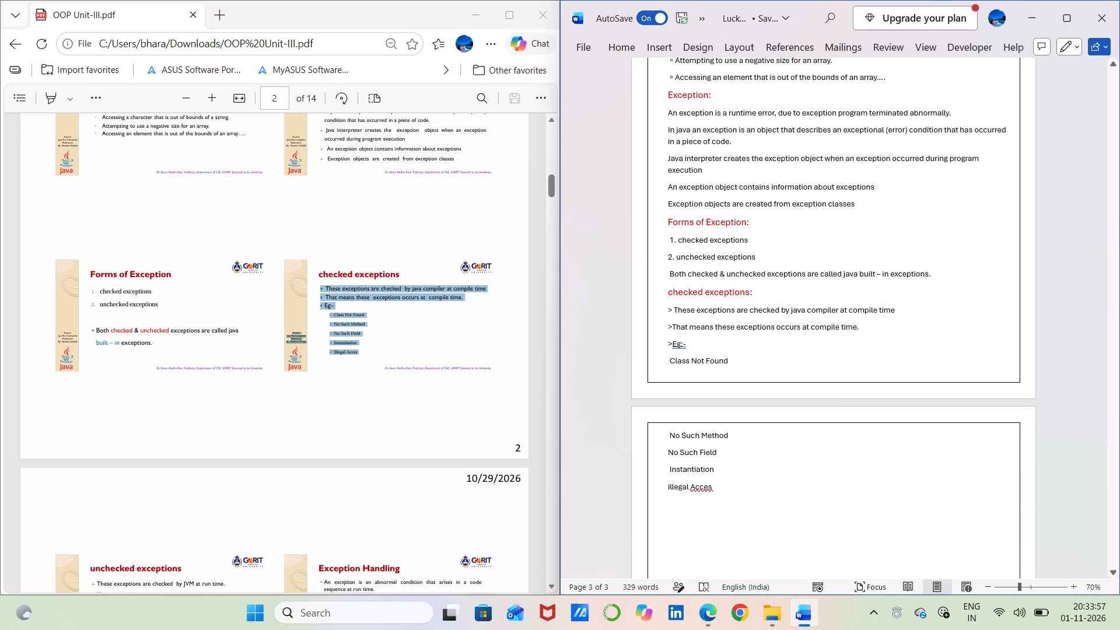
# Correct "Acces" to "Access" in the last checked exceptions example and start a new line below it.
pyautogui.click(741, 495)
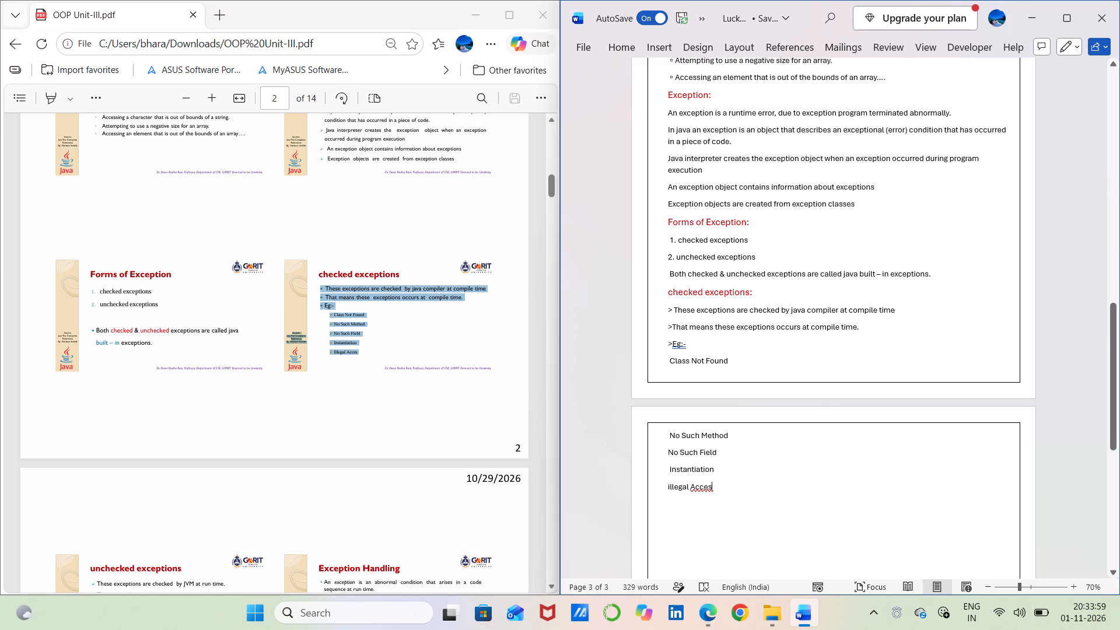
pyautogui.press('s')
pyautogui.press('Return')
# Insert two blank lines above ">Eg:-" and one blank line above the "checked exceptions:" heading.
pyautogui.click(668, 345)
pyautogui.press('Return')
pyautogui.press('Return')
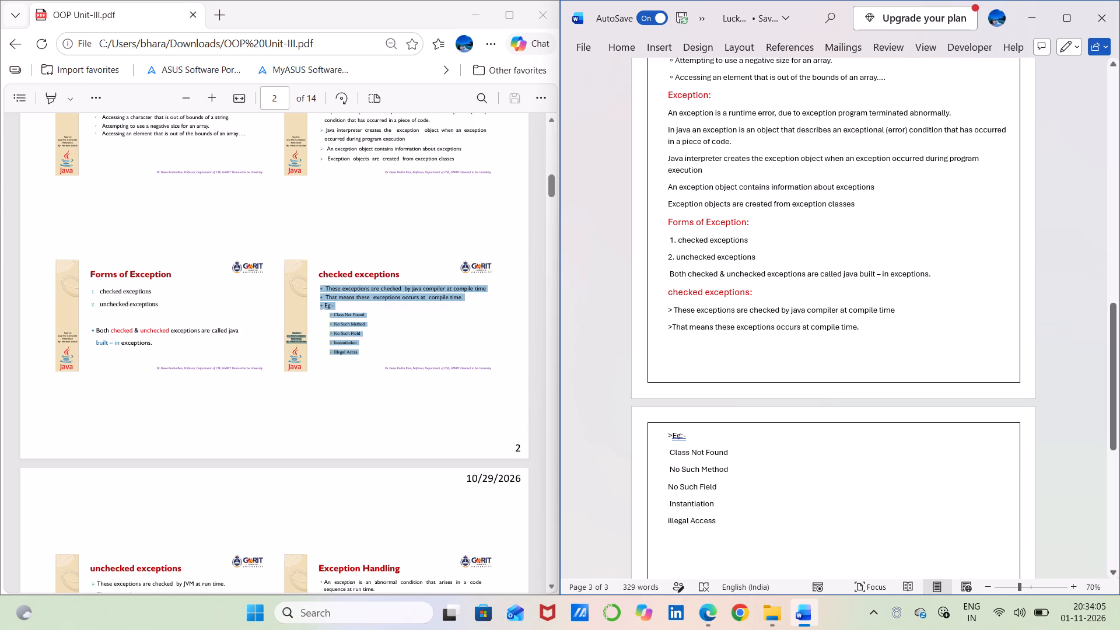
pyautogui.click(668, 302)
pyautogui.press('Return')
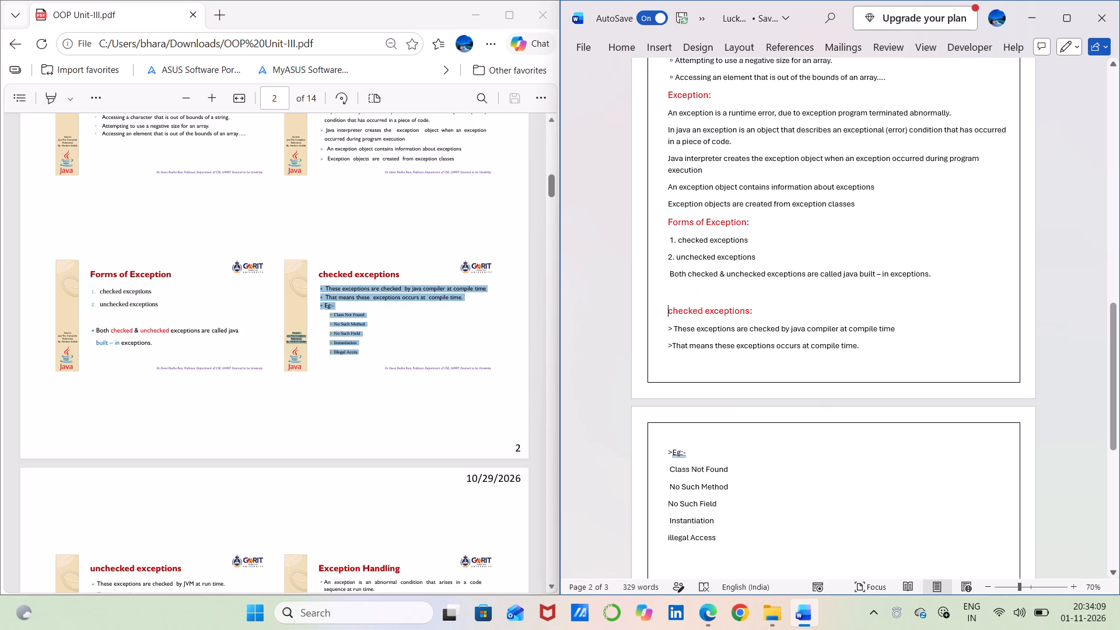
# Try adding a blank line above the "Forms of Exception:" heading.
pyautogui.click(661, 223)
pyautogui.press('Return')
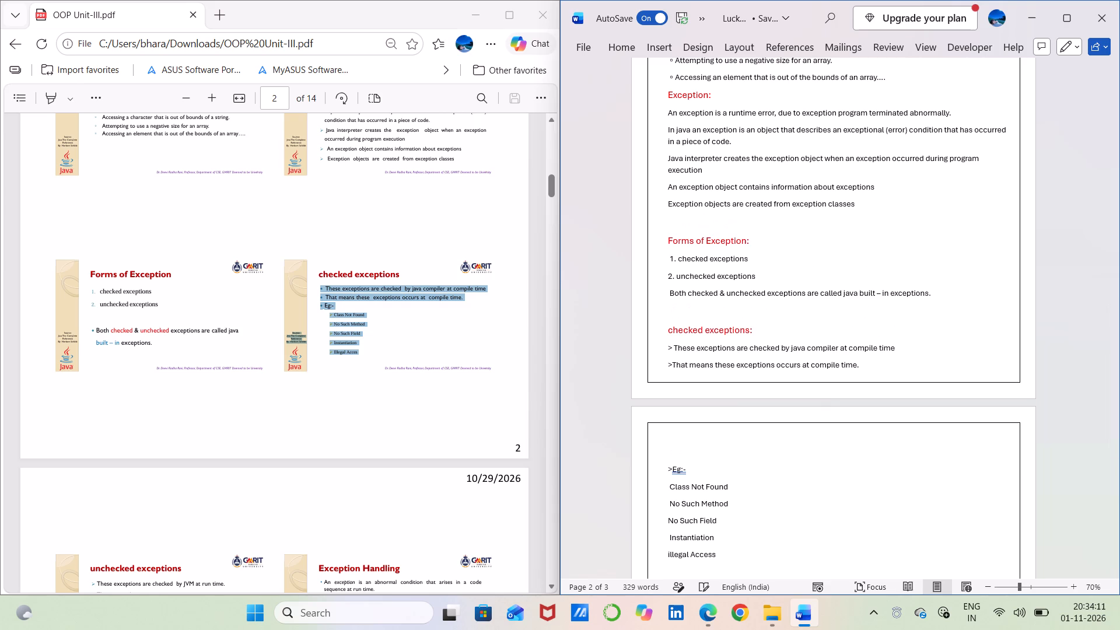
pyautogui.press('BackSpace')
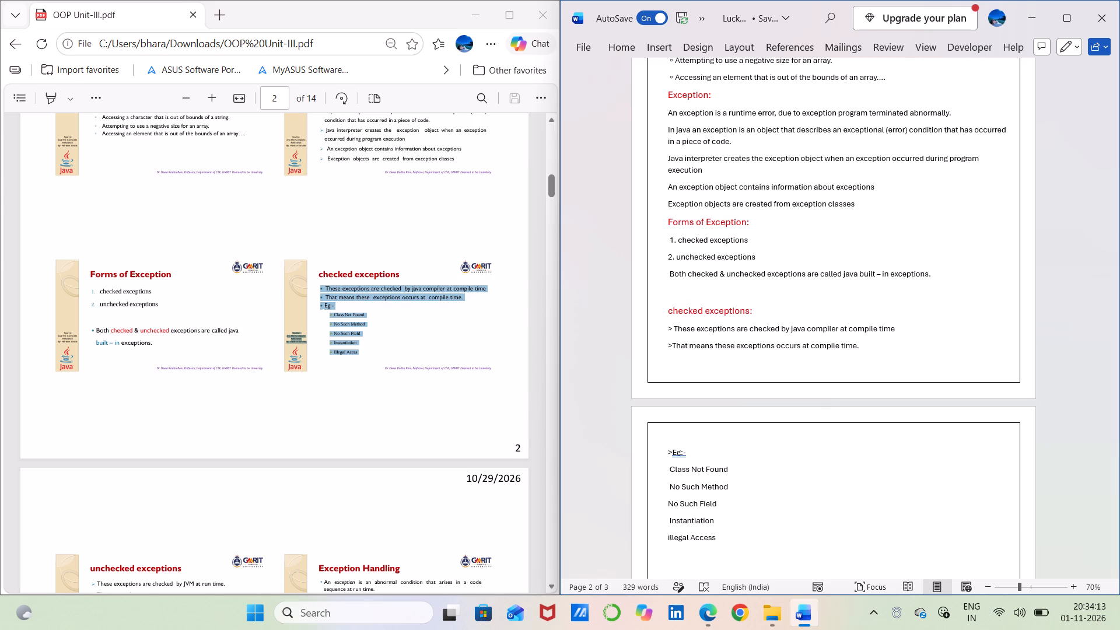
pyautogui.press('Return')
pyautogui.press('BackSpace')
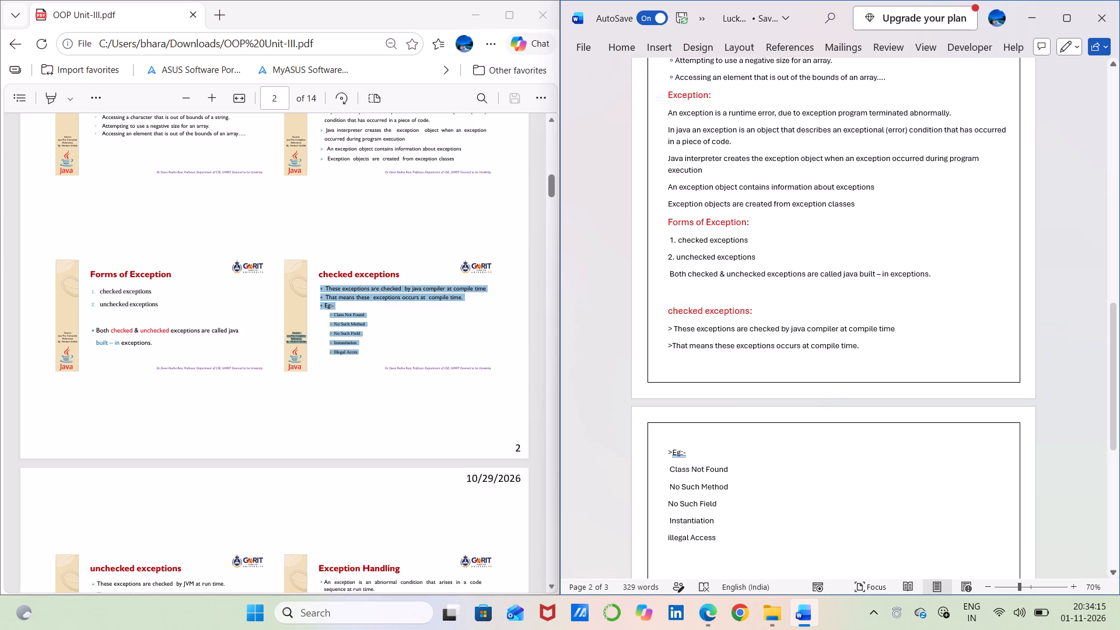
# Add a new line below "illegal Access" at the end of the checked exceptions examples.
pyautogui.scroll(-1, 737, 464)
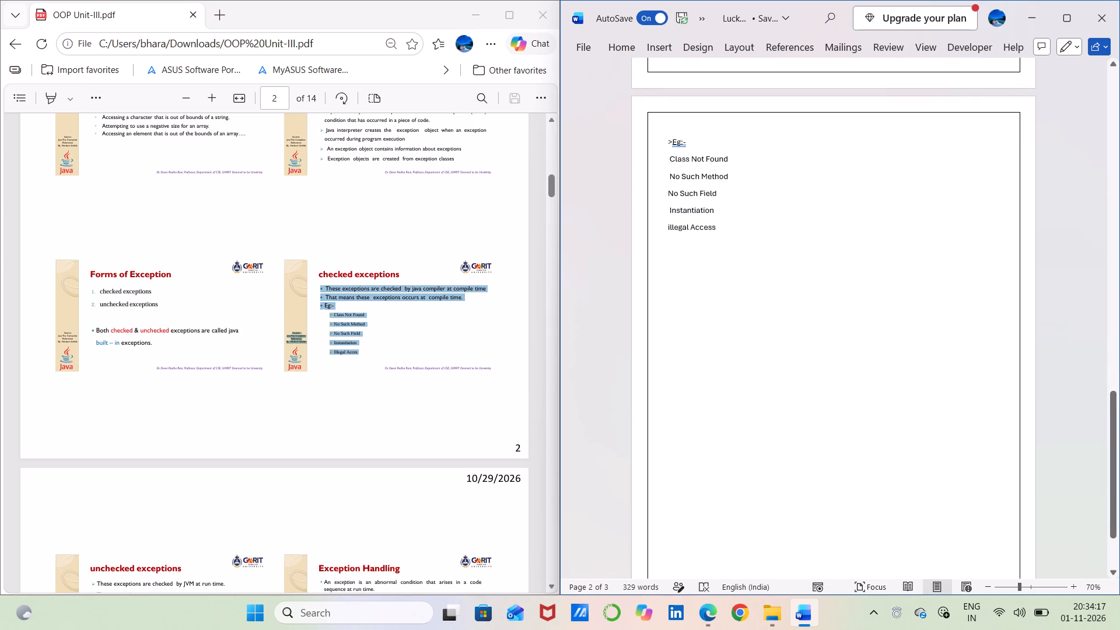
pyautogui.click(717, 228)
pyautogui.press('Return')
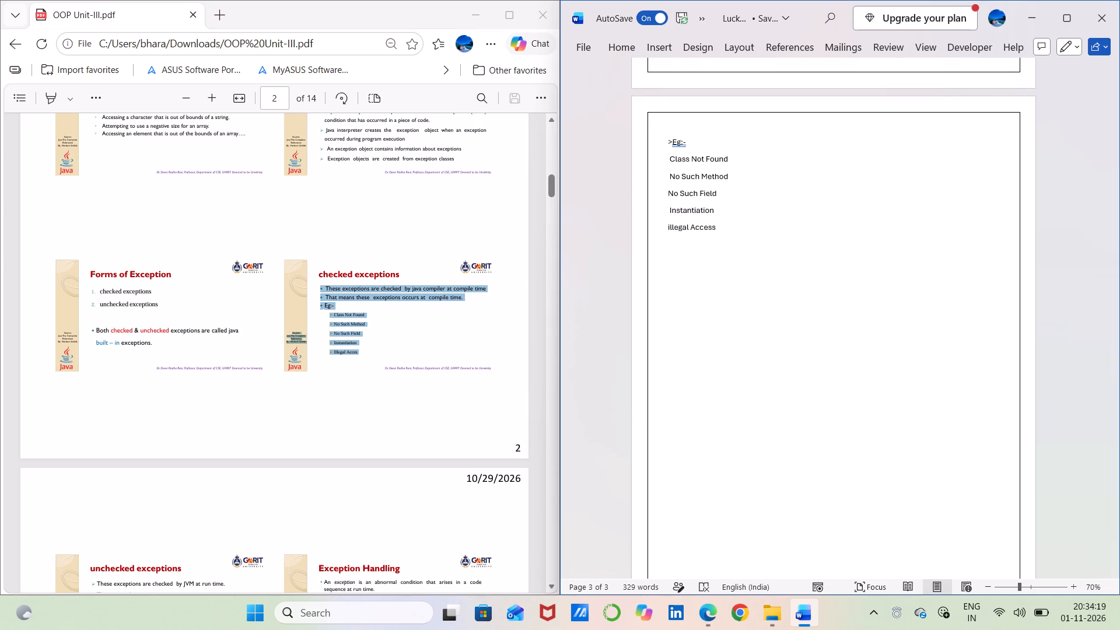
# Switch to the OOP Unit-III PDF in Edge and go to the "unchecked exceptions" slide on page 3.
pyautogui.scroll(-1, 280, 388)
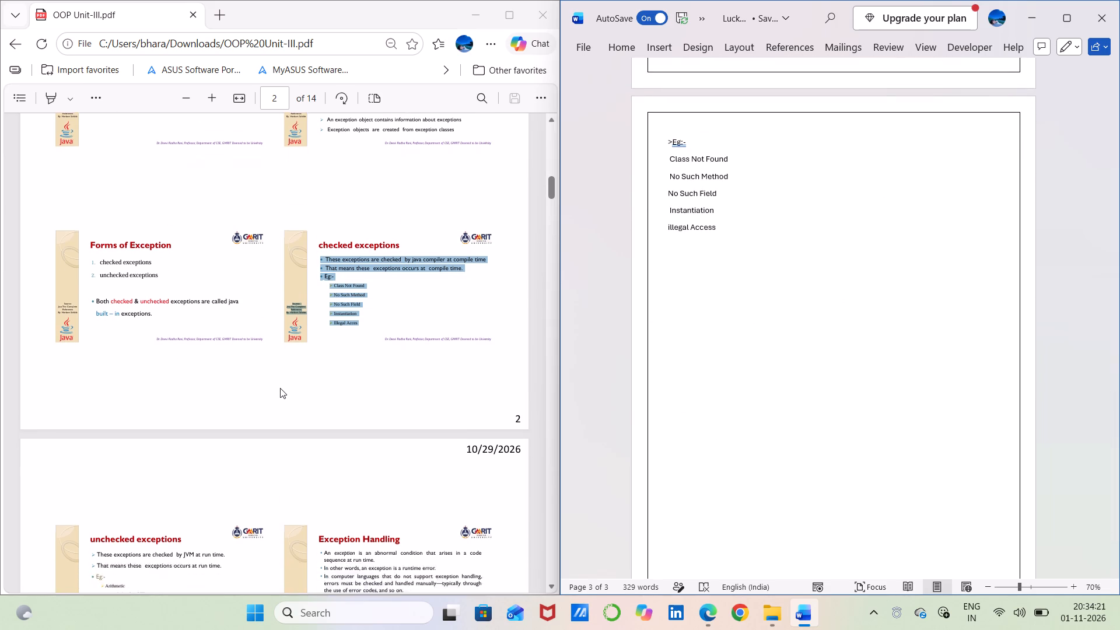
pyautogui.scroll(-4, 280, 388)
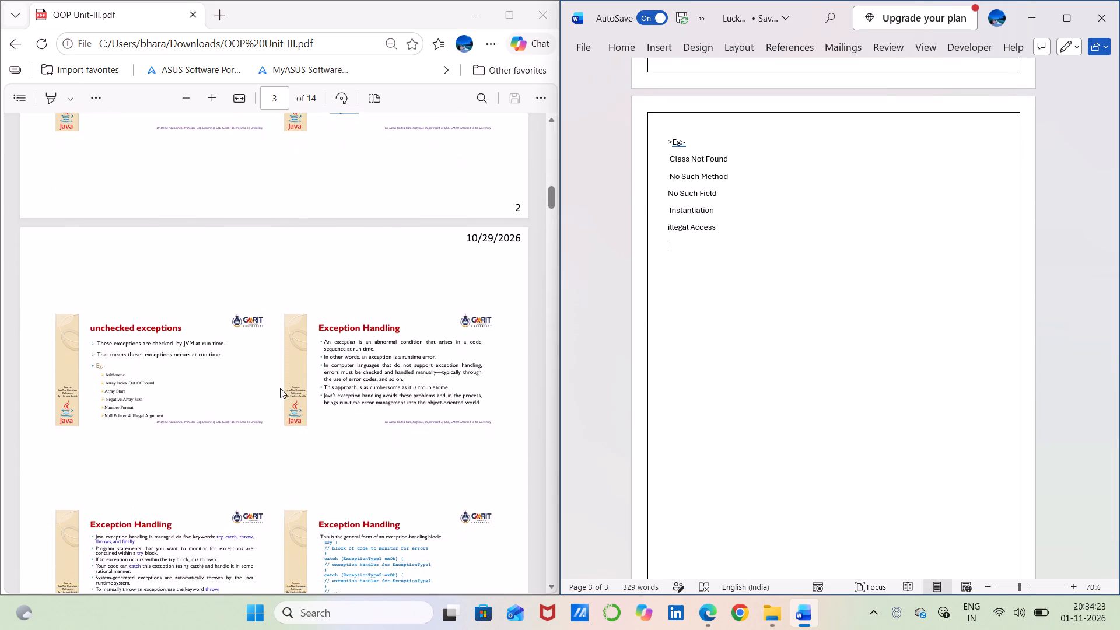
pyautogui.scroll(-1, 280, 388)
pyautogui.click(251, 396)
pyautogui.scroll(-1, 190, 376)
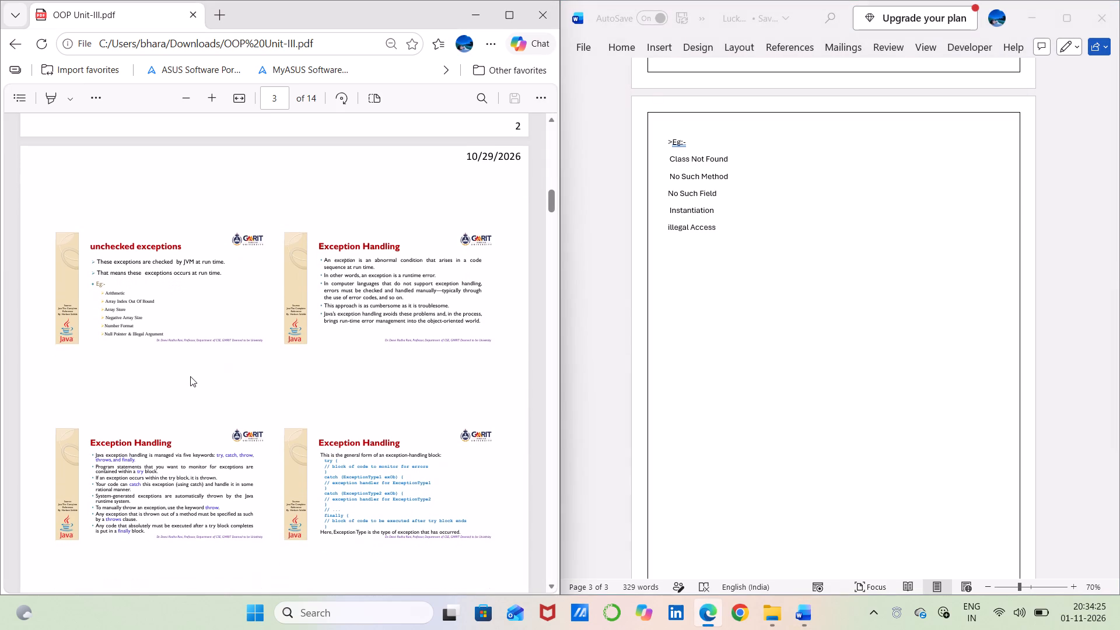
# Copy the full "unchecked exceptions" slide text from the PDF and paste it below "illegal Access" in the Word document.
pyautogui.scroll(-1, 190, 376)
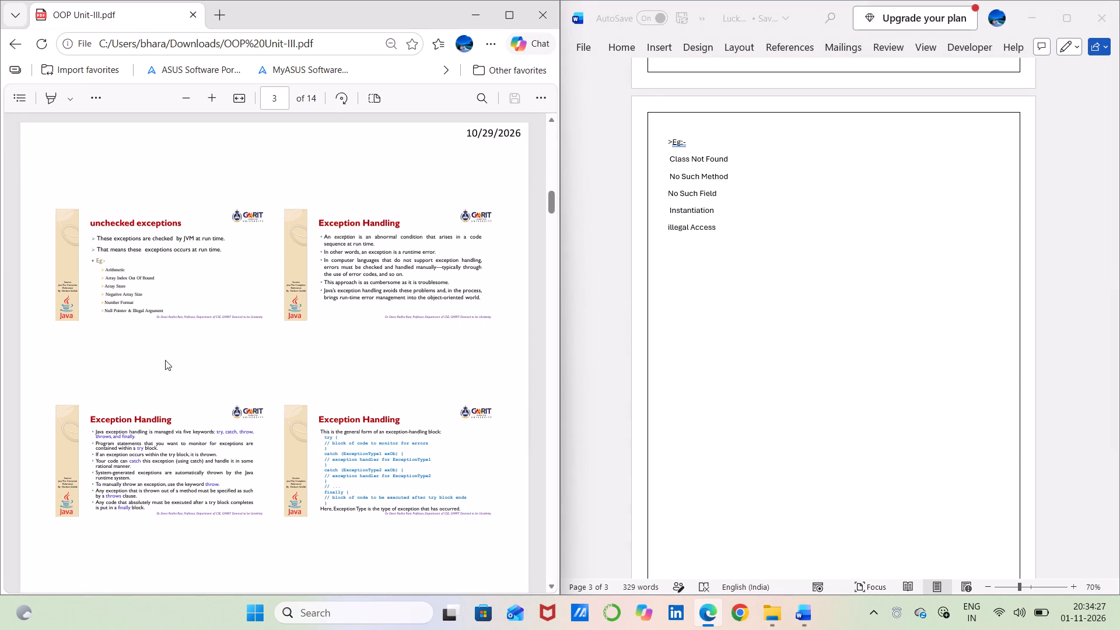
pyautogui.moveTo(89, 223); pyautogui.dragTo(89, 224)
pyautogui.moveTo(89, 224); pyautogui.dragTo(167, 293)
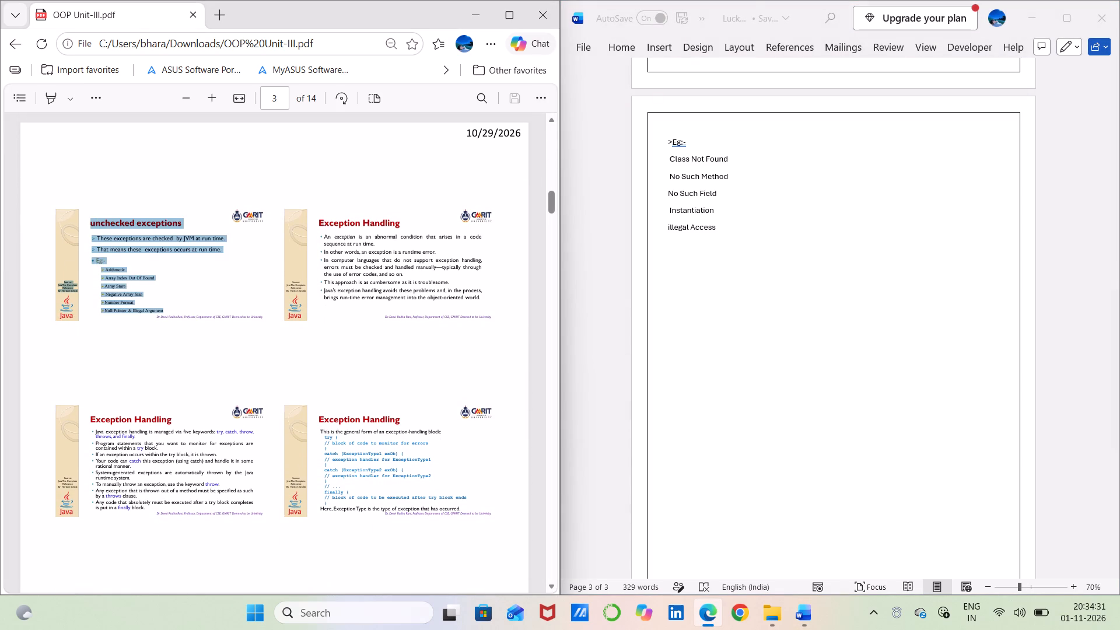
pyautogui.moveTo(167, 293); pyautogui.dragTo(181, 300)
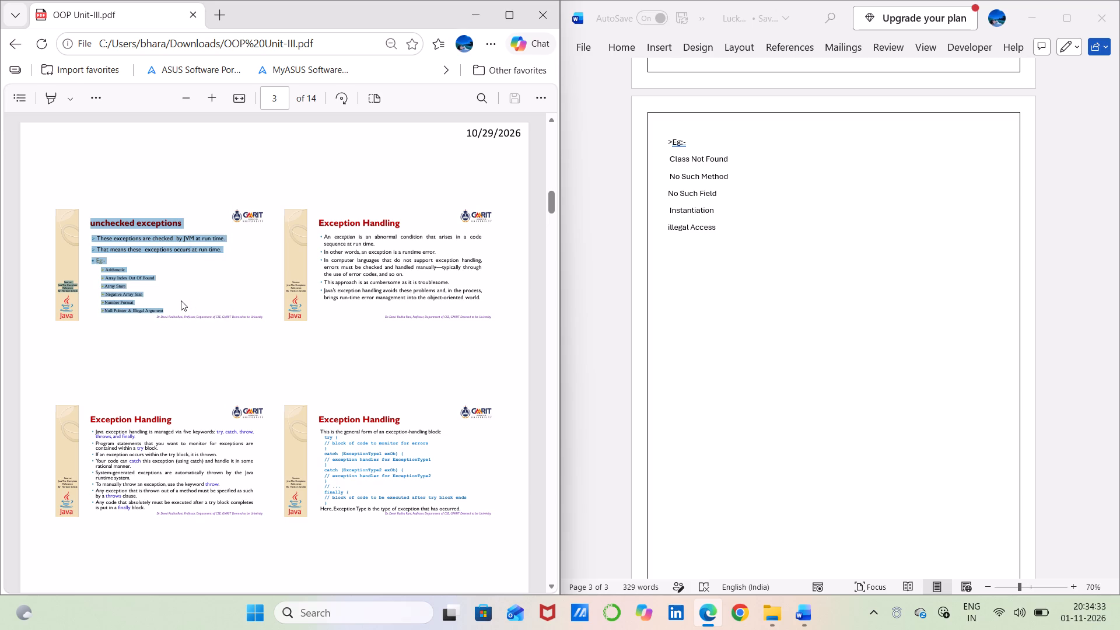
pyautogui.hotkey('ctrl', 'c')
pyautogui.click(181, 300)
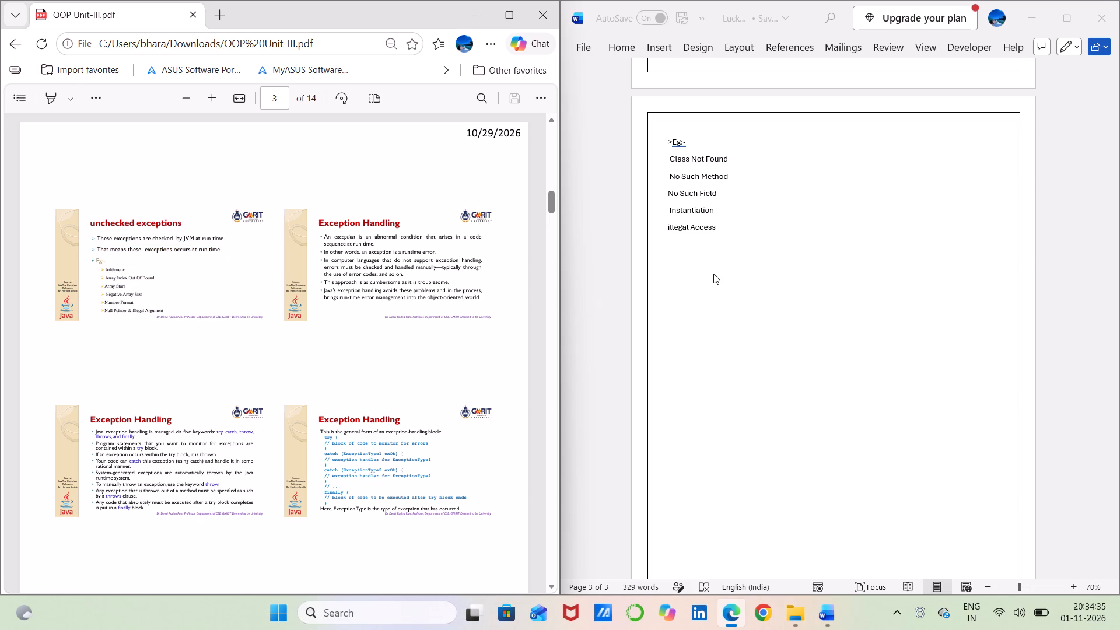
pyautogui.click(712, 275)
pyautogui.hotkey('ctrl', 'v')
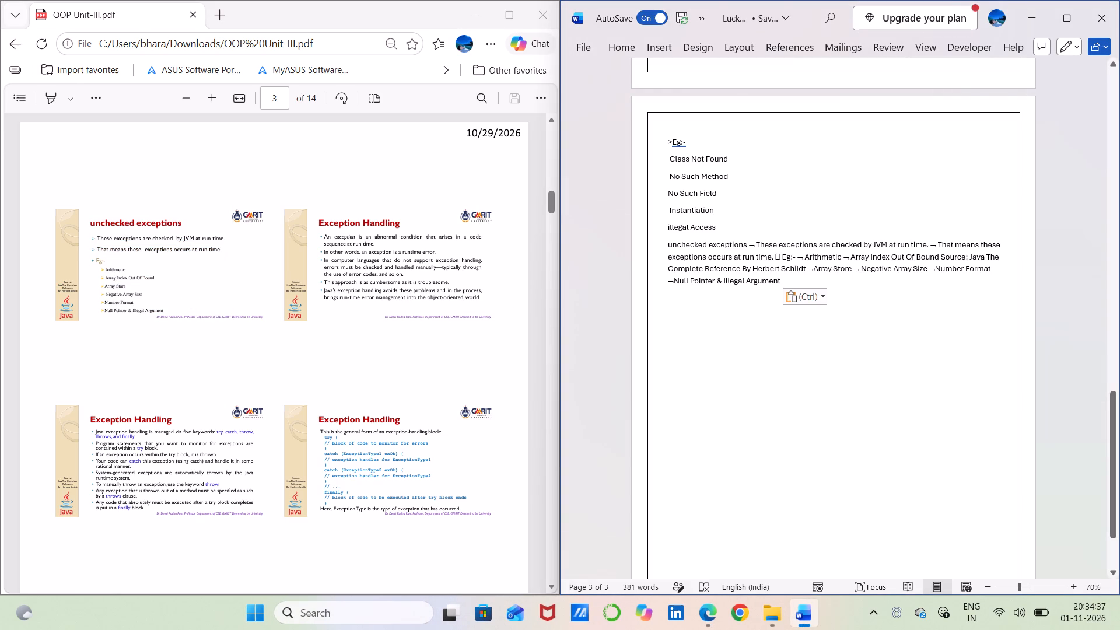
# Set the font color of the pasted "unchecked exceptions" heading to standard red.
pyautogui.moveTo(748, 244); pyautogui.dragTo(675, 243)
pyautogui.moveTo(675, 243); pyautogui.dragTo(674, 243)
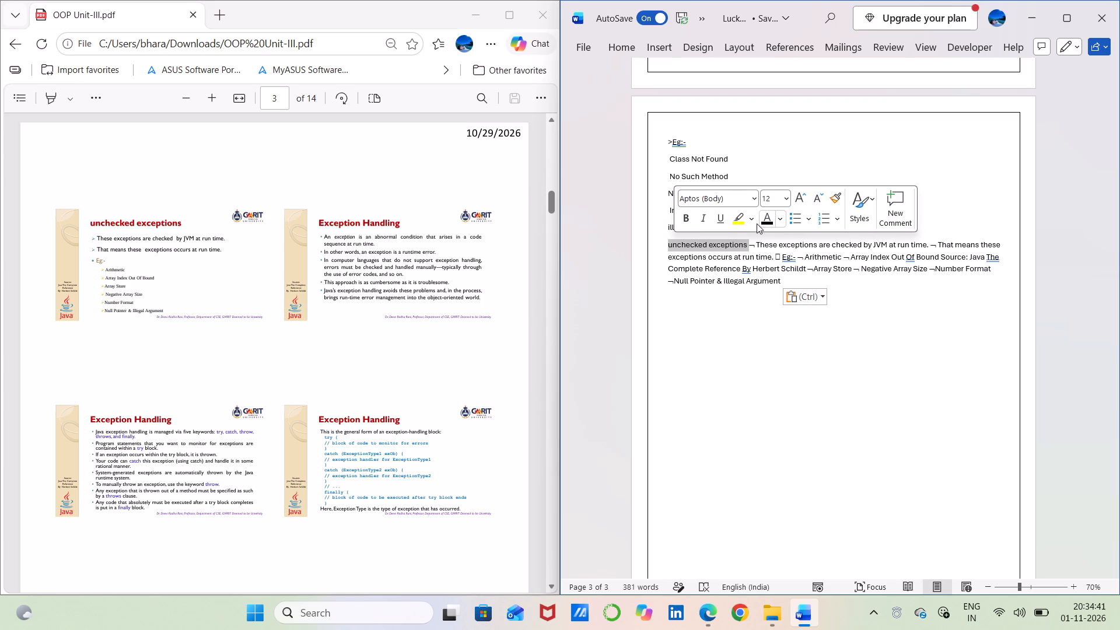
pyautogui.click(780, 220)
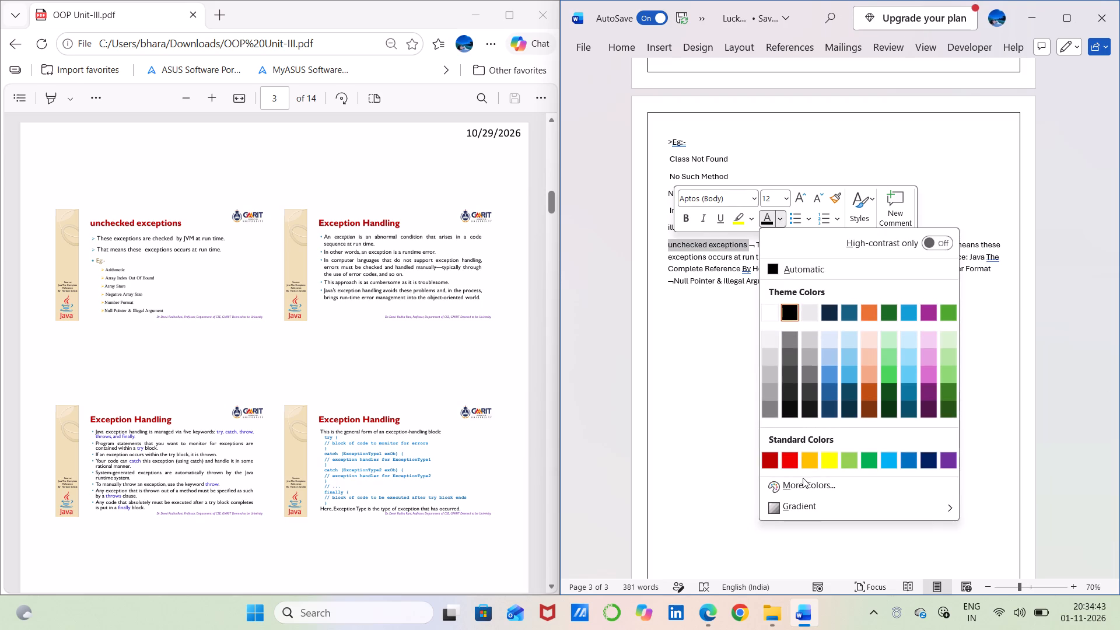
pyautogui.click(792, 463)
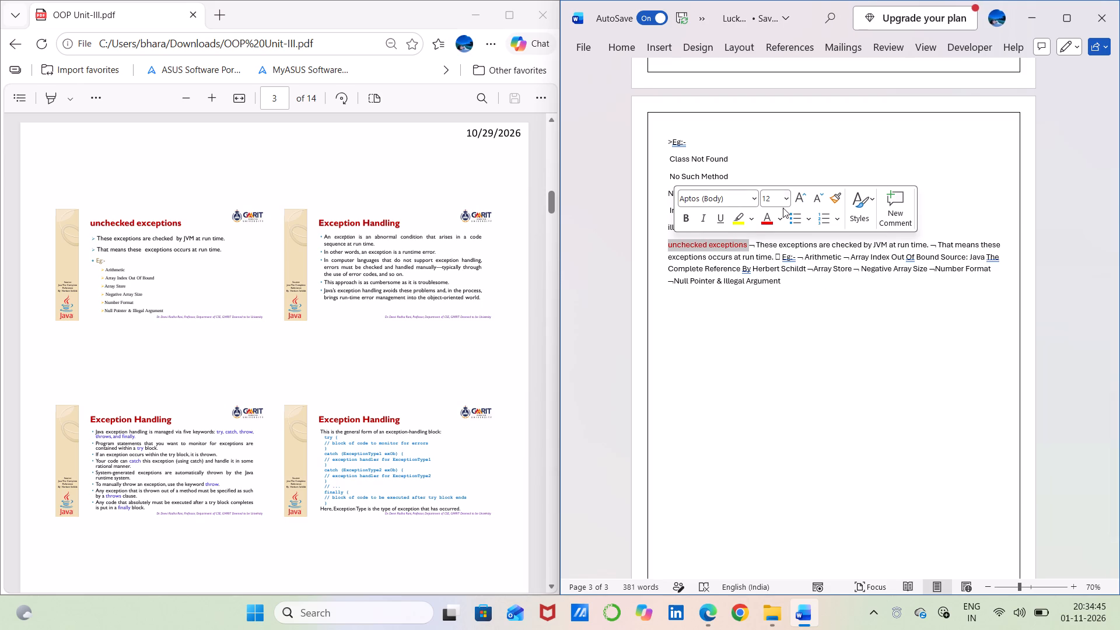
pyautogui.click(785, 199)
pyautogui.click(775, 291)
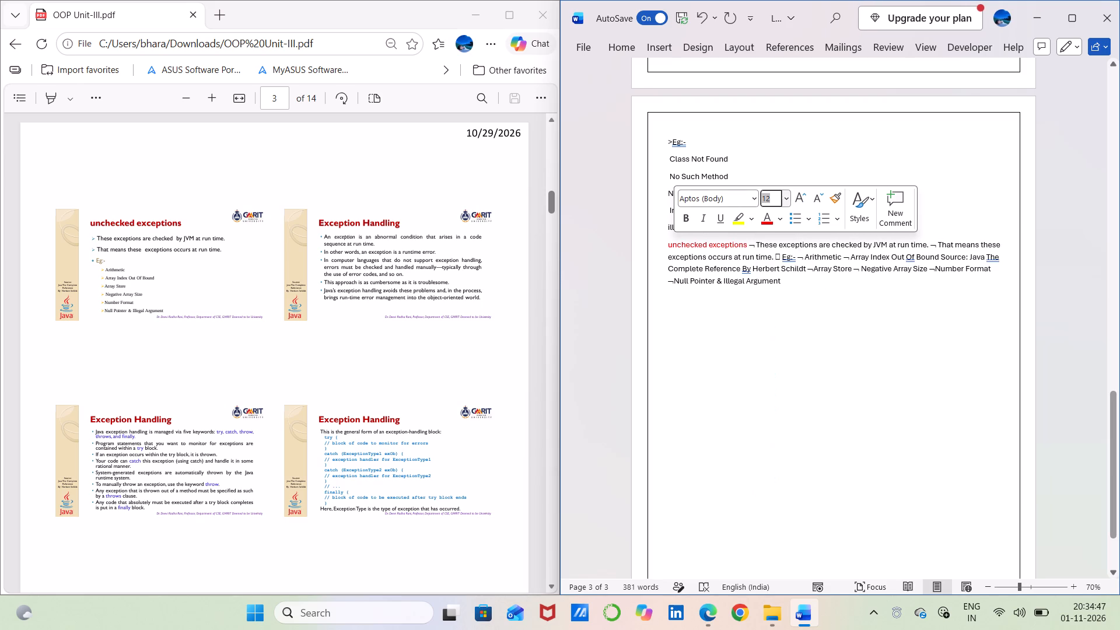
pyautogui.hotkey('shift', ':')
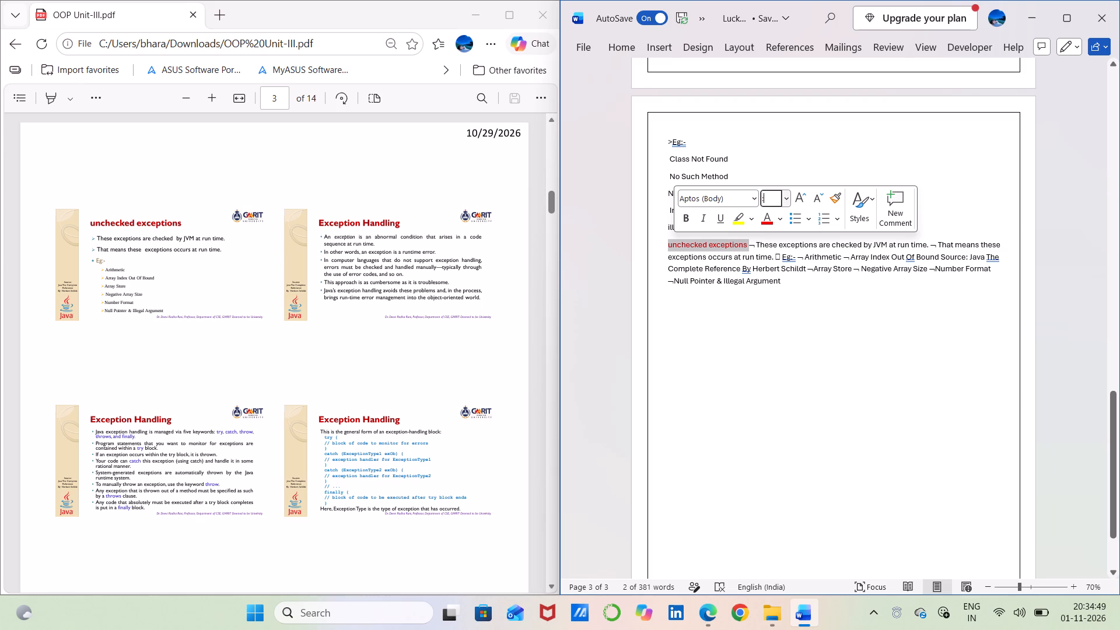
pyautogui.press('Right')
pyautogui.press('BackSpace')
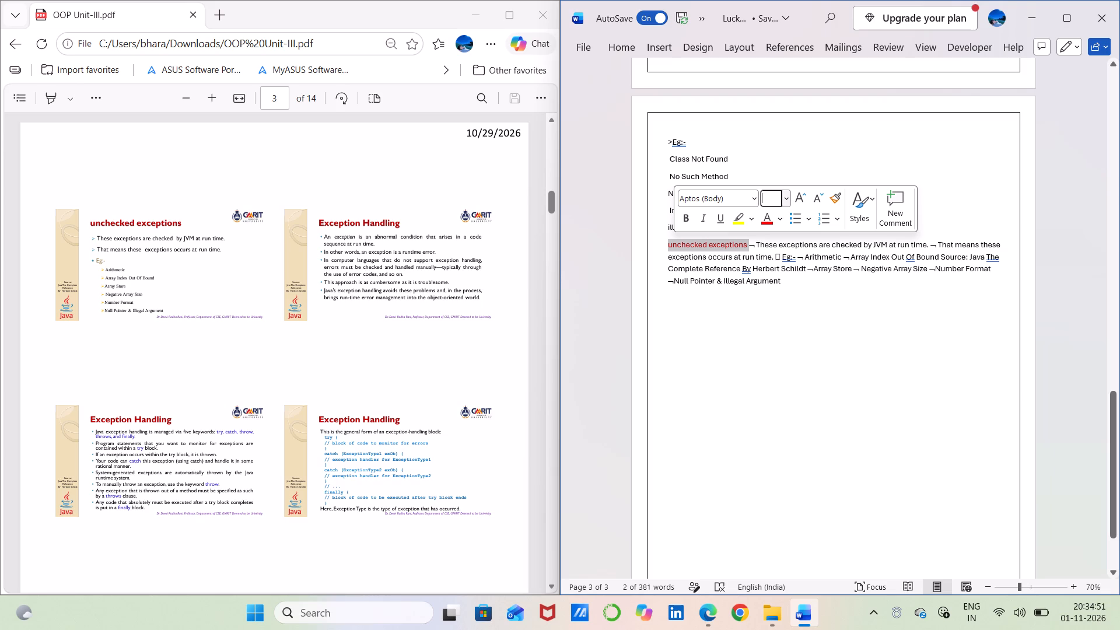
# Place the text cursor directly after the "unchecked exceptions" heading text.
pyautogui.click(747, 244)
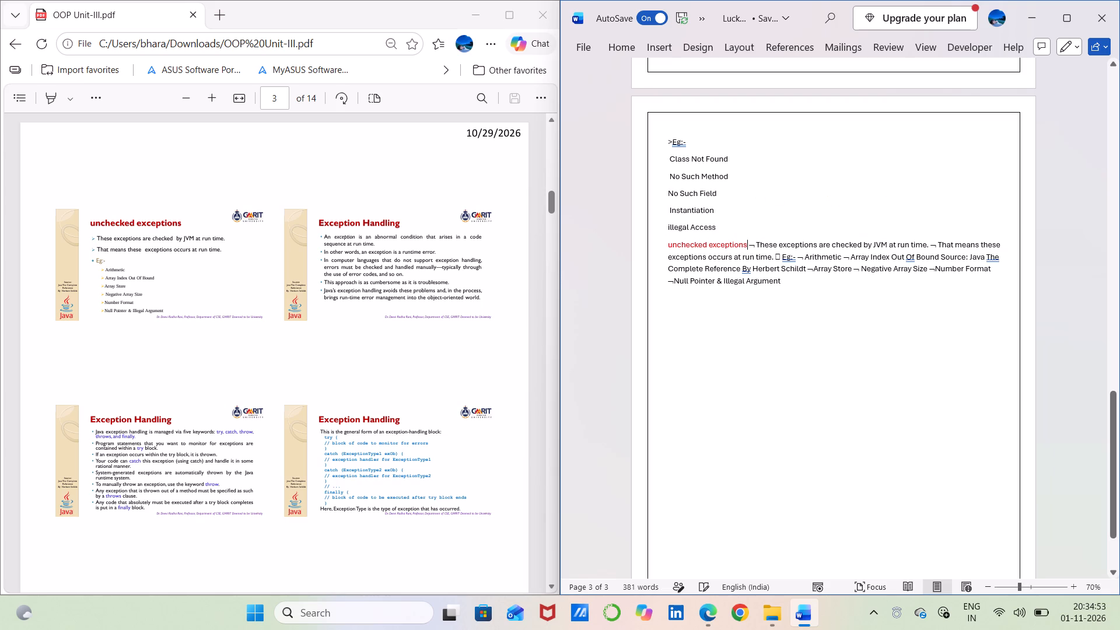
# Add a colon after the "unchecked exceptions" heading in the Word document and set the heading to size 14.
pyautogui.hotkey('shift', ':')
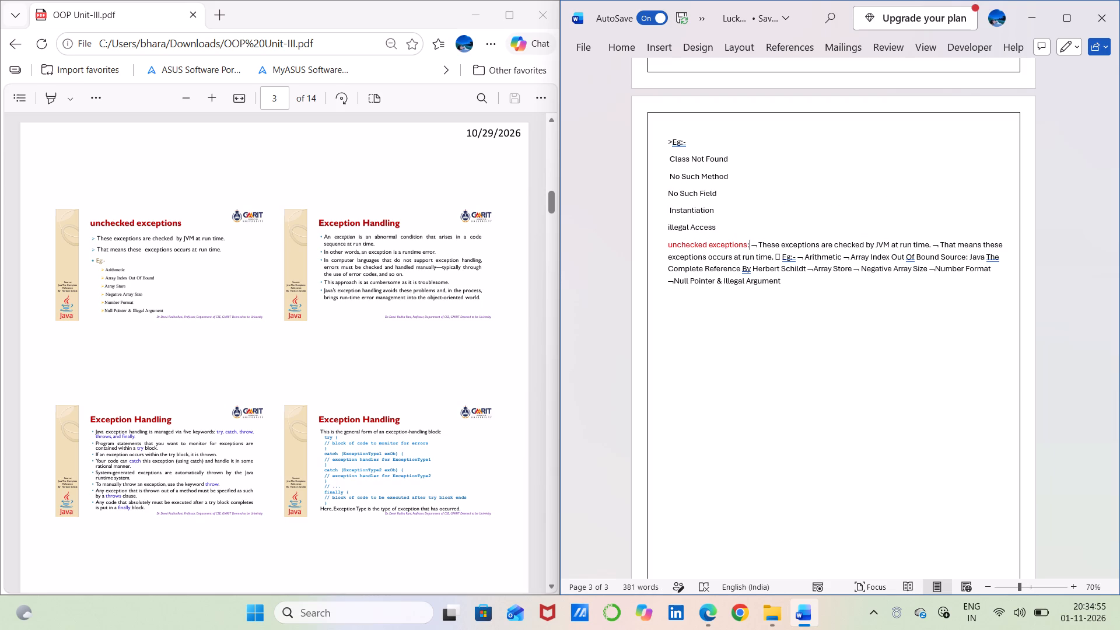
pyautogui.moveTo(748, 247); pyautogui.dragTo(679, 241)
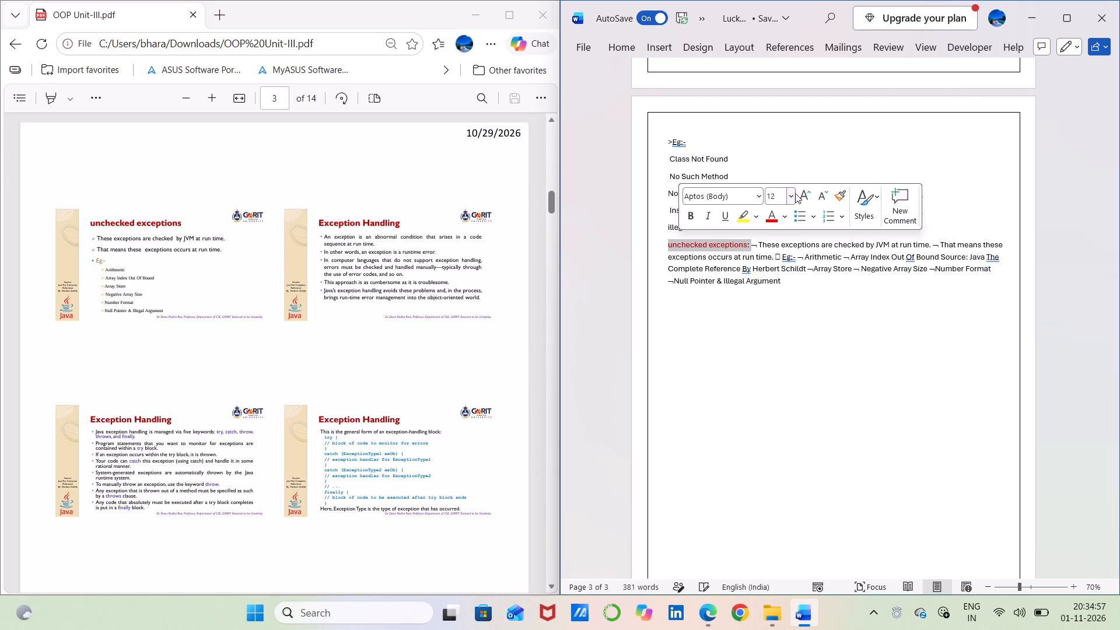
pyautogui.click(792, 198)
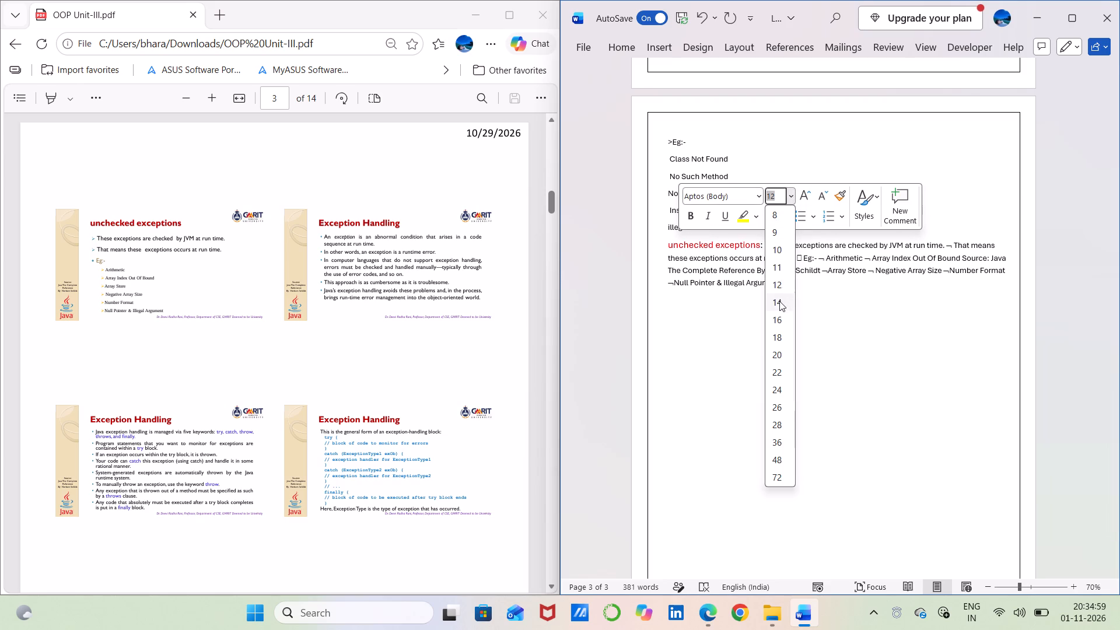
pyautogui.click(779, 302)
pyautogui.click(769, 253)
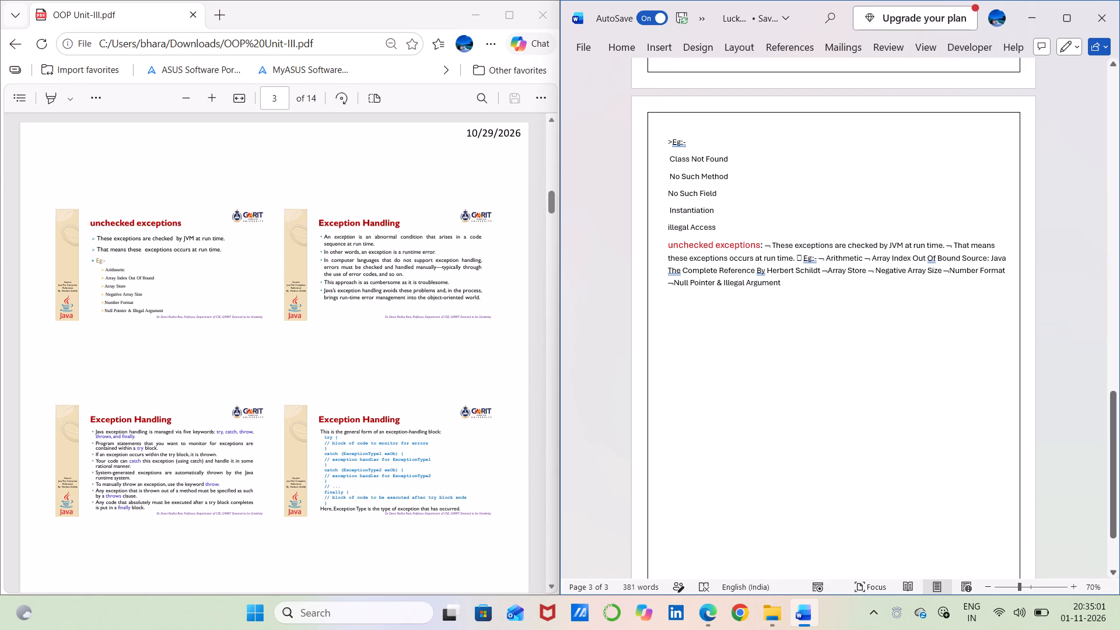
# Split the unchecked exceptions text into separate lines, starting the two statements with ">" and moving "Eg:-" to its own line without its symbol.
pyautogui.click(770, 248)
pyautogui.press('BackSpace')
pyautogui.hotkey('shift', '?')
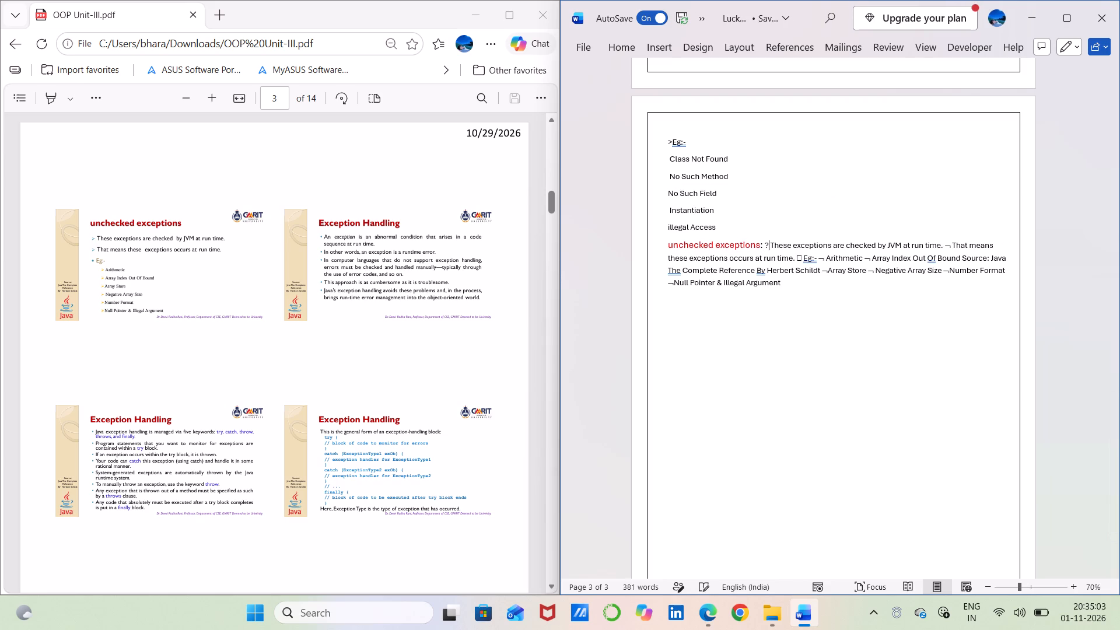
pyautogui.press('BackSpace')
pyautogui.press('Return')
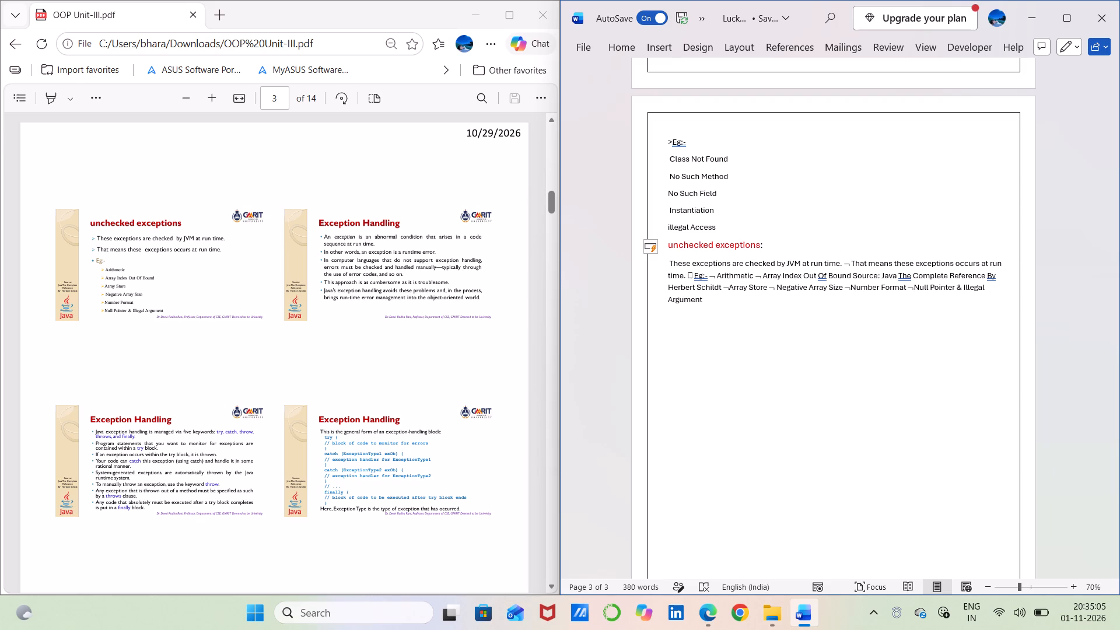
pyautogui.hotkey('shift', '>')
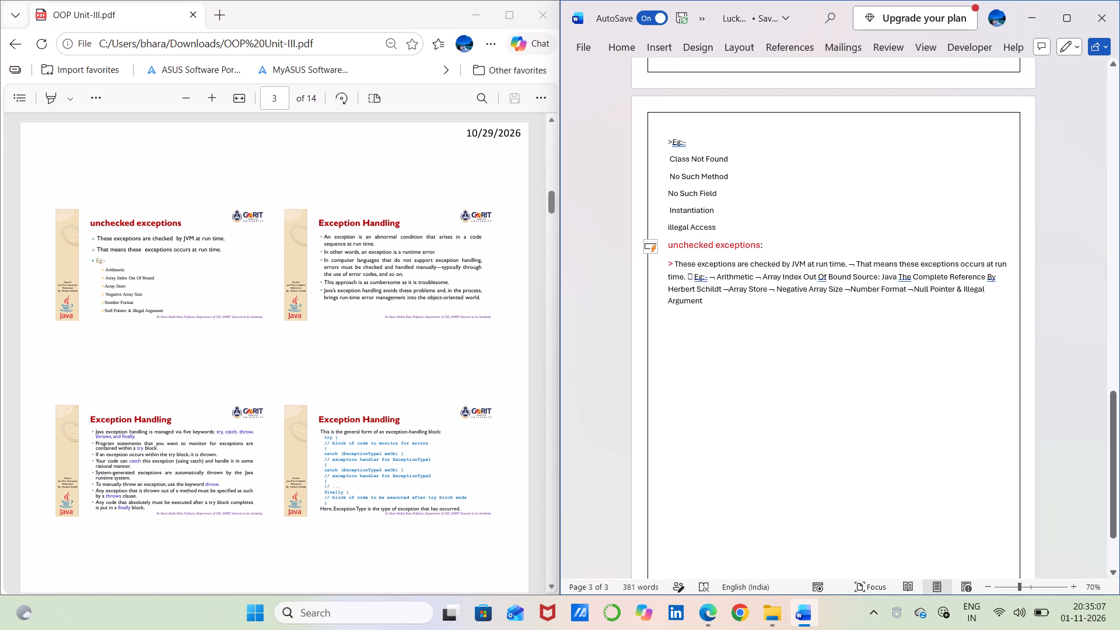
pyautogui.click(854, 264)
pyautogui.press('BackSpace')
pyautogui.press('Return')
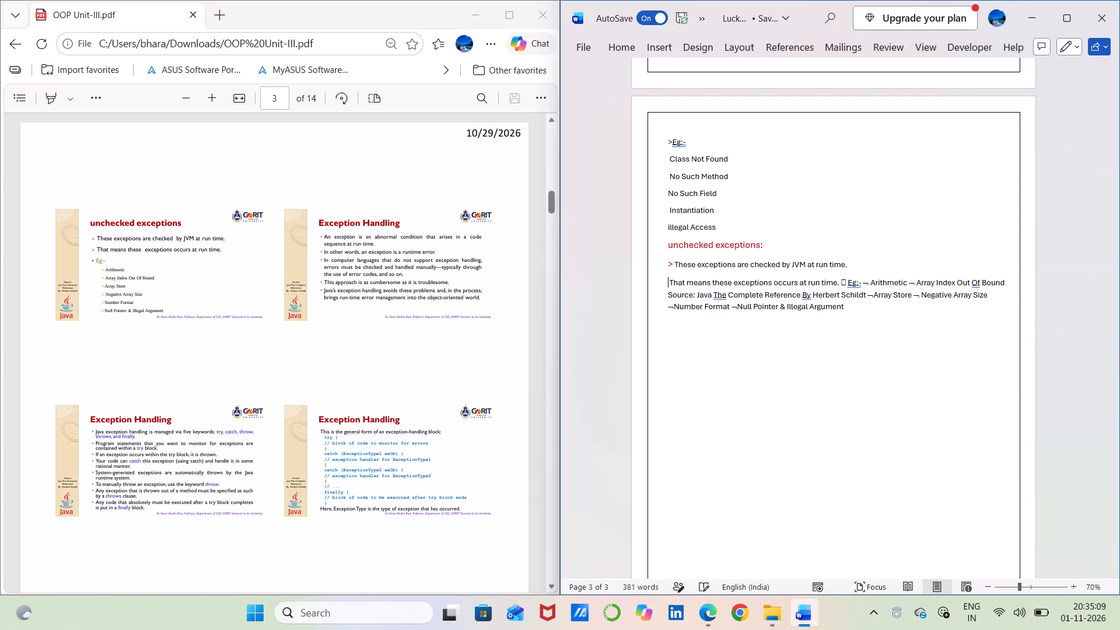
pyautogui.hotkey('shift', '>')
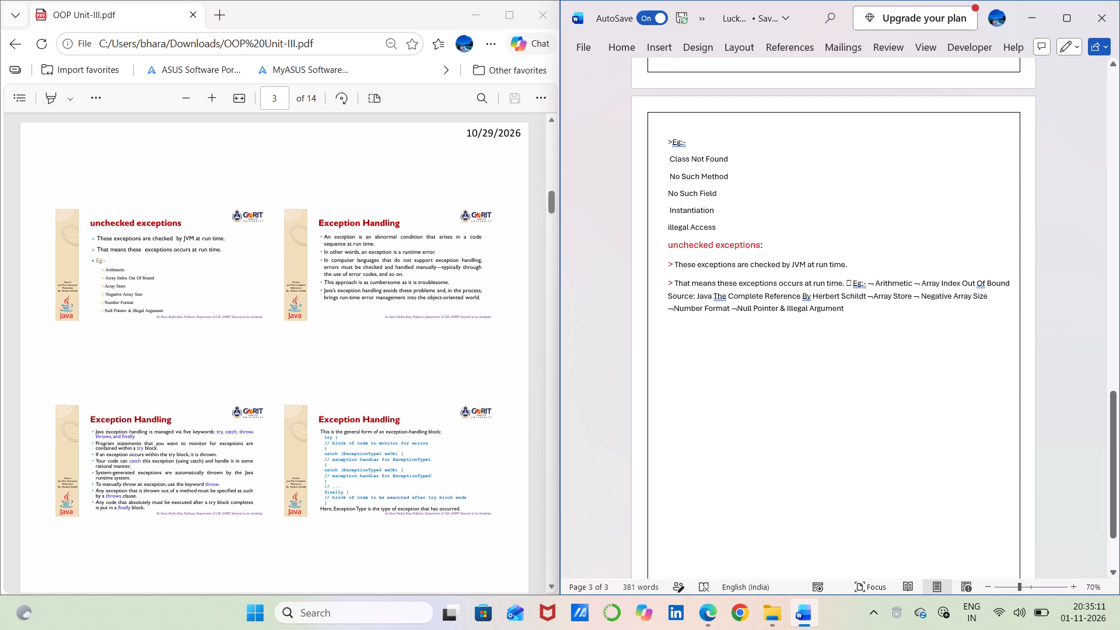
pyautogui.click(851, 281)
pyautogui.press('BackSpace')
pyautogui.press('Return')
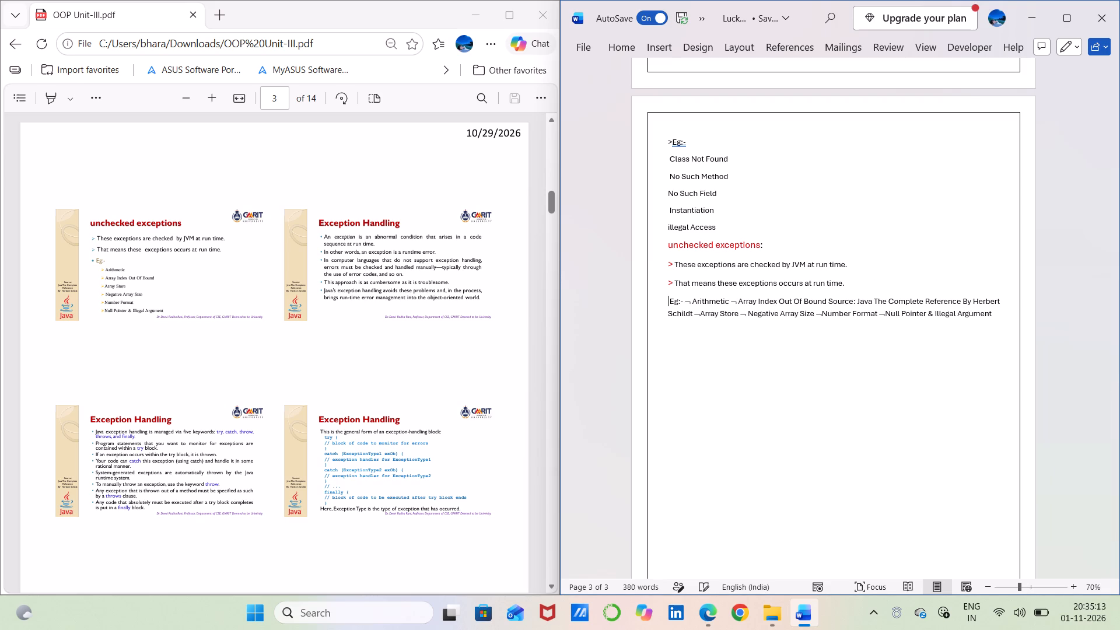
# Place Arithmetic and Array Index Out Of Bound on separate lines below "Eg:-", replacing their symbols with ">".
pyautogui.click(691, 303)
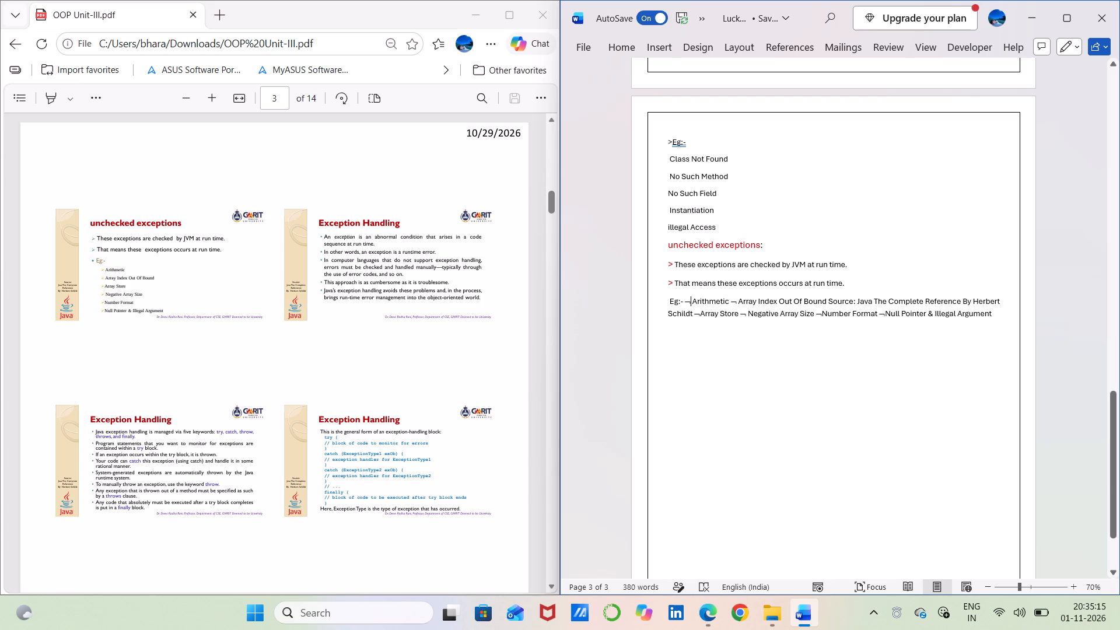
pyautogui.press('BackSpace')
pyautogui.press('Return')
pyautogui.hotkey('shift', '>')
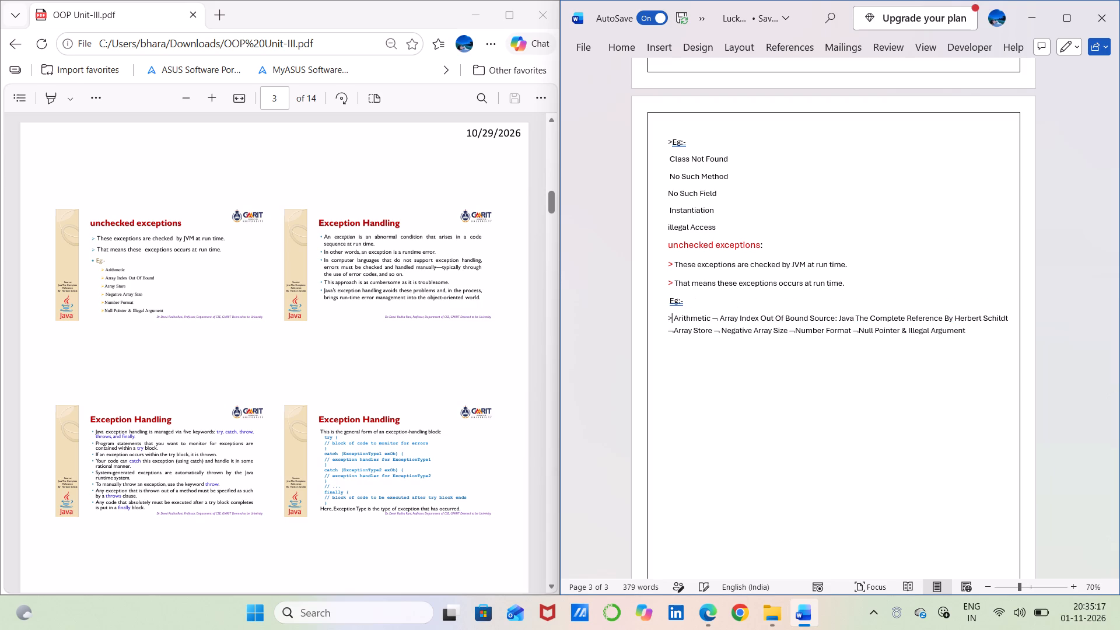
pyautogui.click(720, 318)
pyautogui.press('BackSpace')
pyautogui.press('BackSpace')
pyautogui.press('Return')
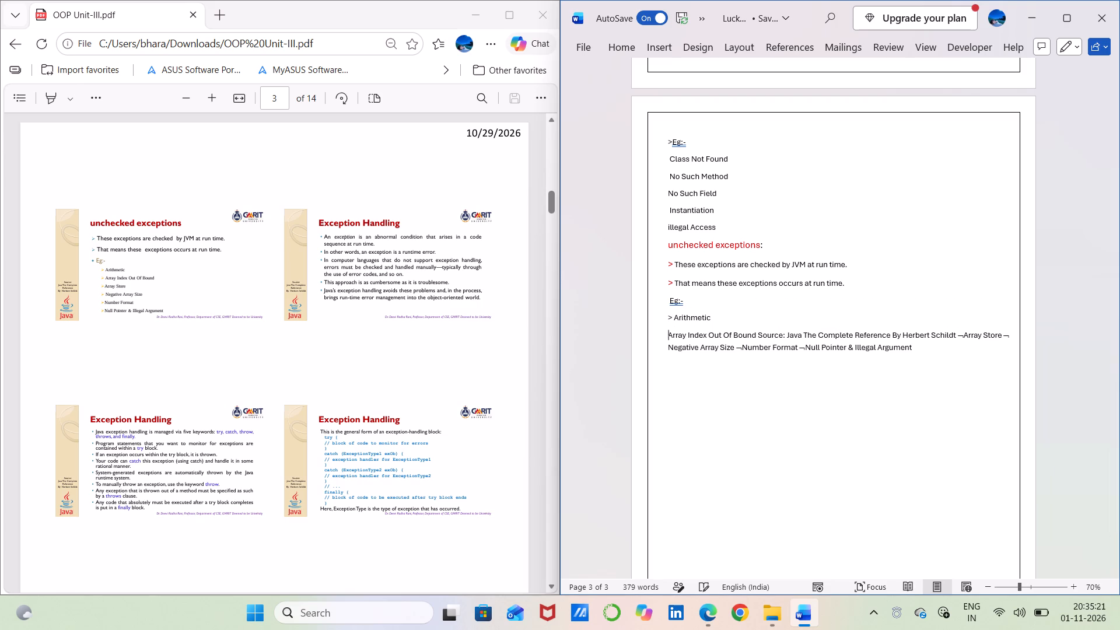
pyautogui.hotkey('shift', '>')
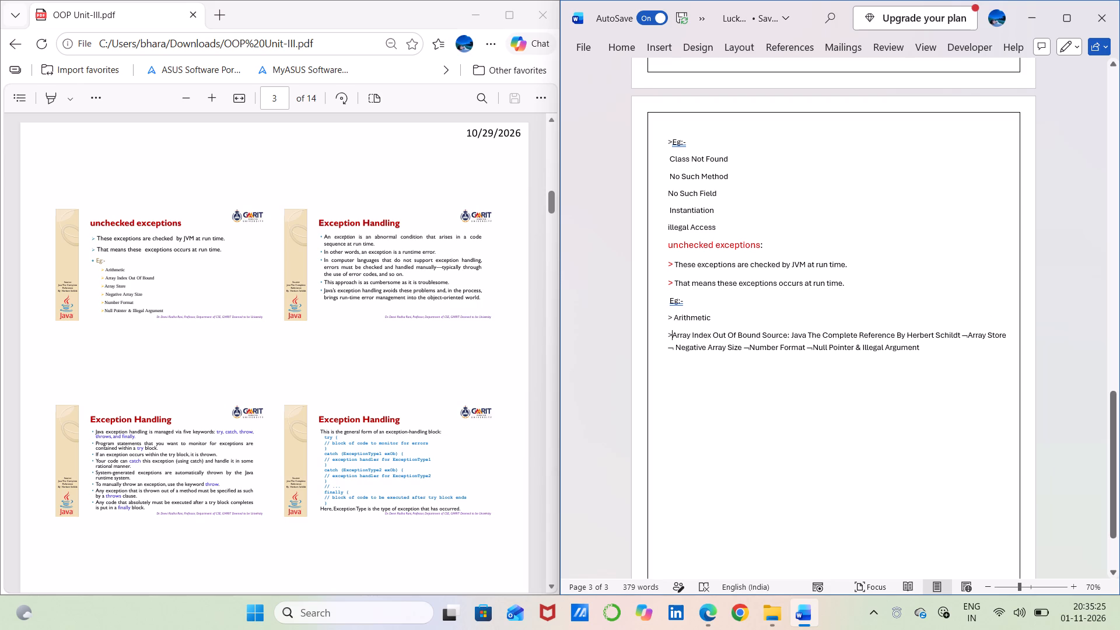
# Remove the book source citation after "Array Index Out Of Bound" and change the wording to "Array Index Out Of Bounds".
pyautogui.moveTo(761, 334); pyautogui.dragTo(935, 330)
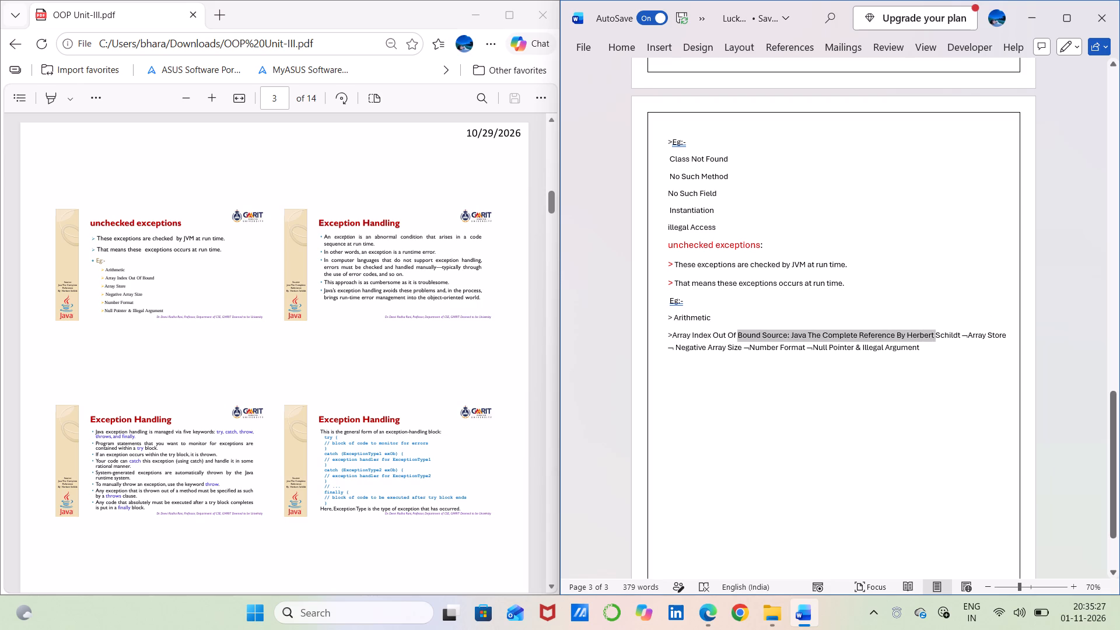
pyautogui.moveTo(935, 330); pyautogui.dragTo(953, 334)
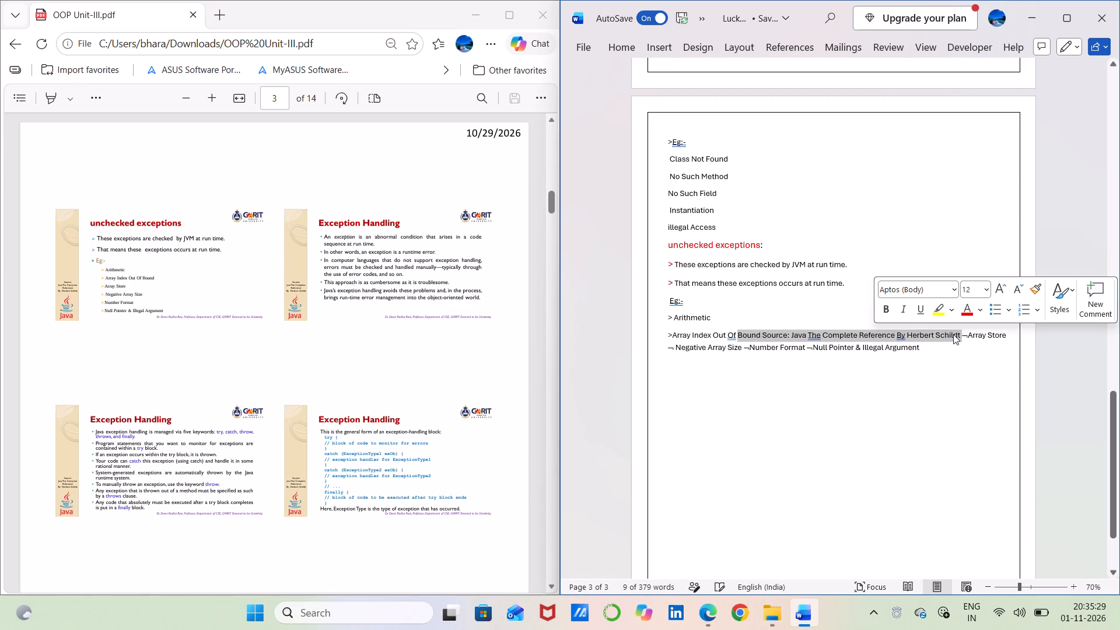
pyautogui.hotkey('ctrl', 'x')
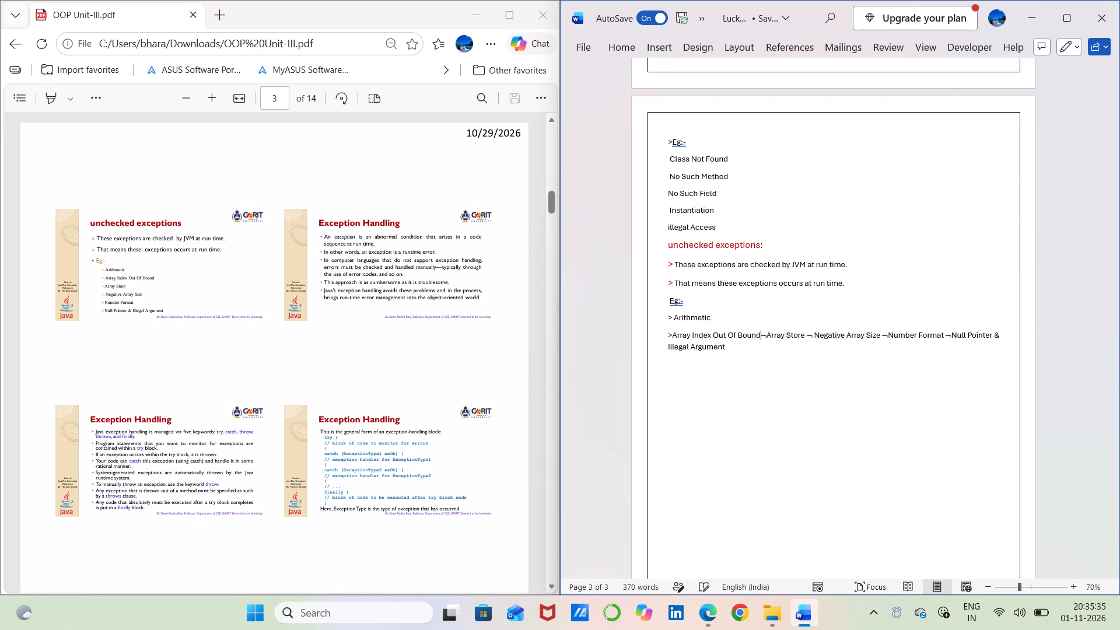
pyautogui.press('s')
# Move Array Store and Negative Array Size onto their own lines, each starting with ">" in place of its symbol.
pyautogui.press('Return')
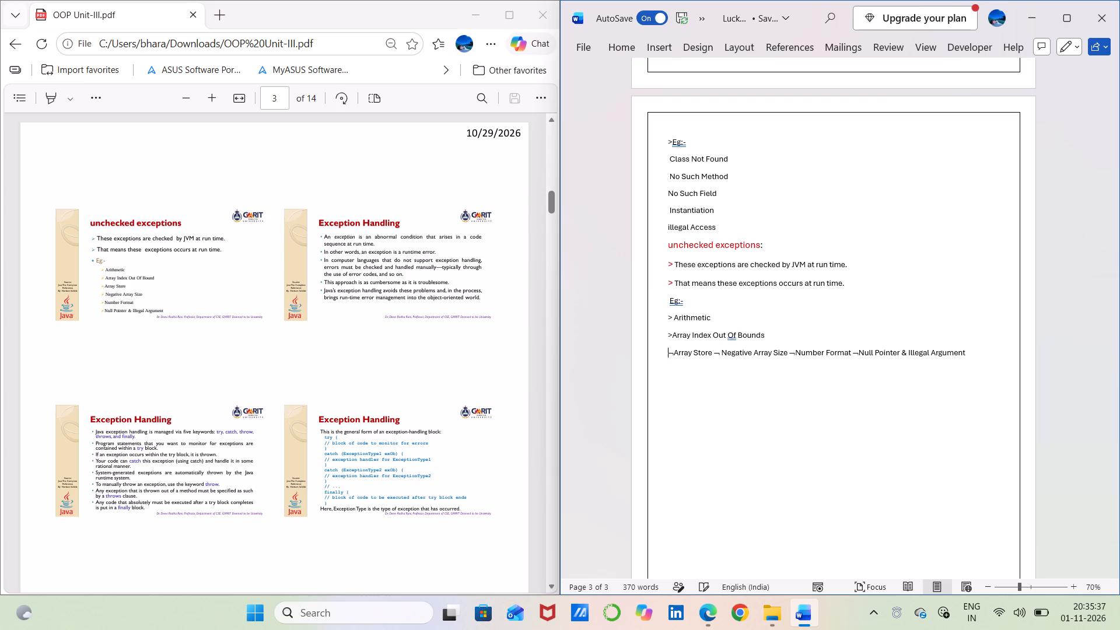
pyautogui.press('Right')
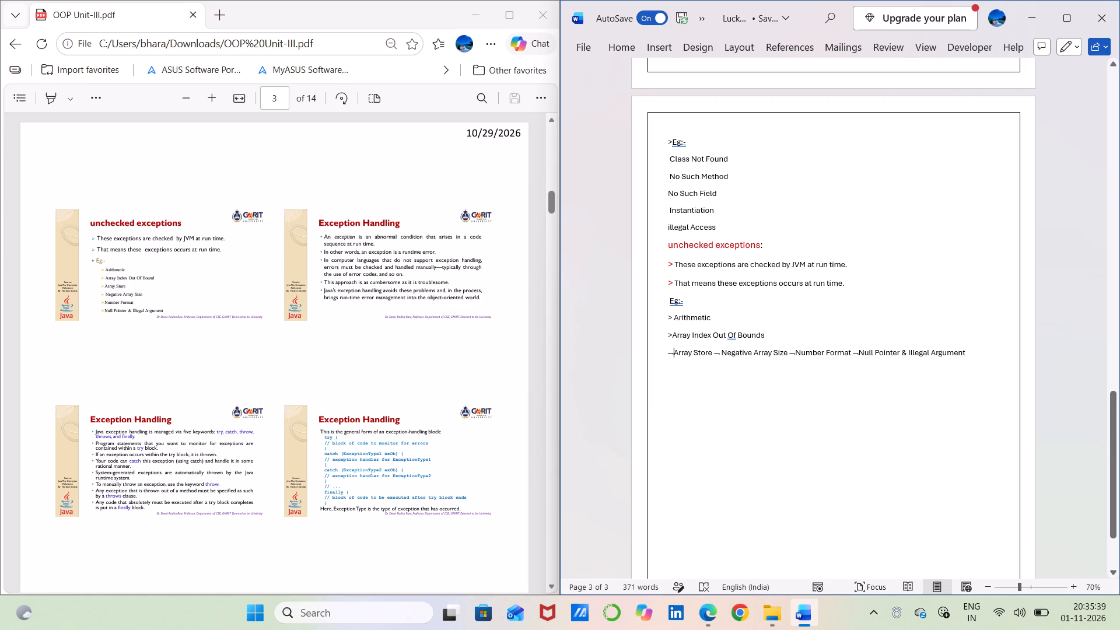
pyautogui.press('BackSpace')
pyautogui.hotkey('shift', '>')
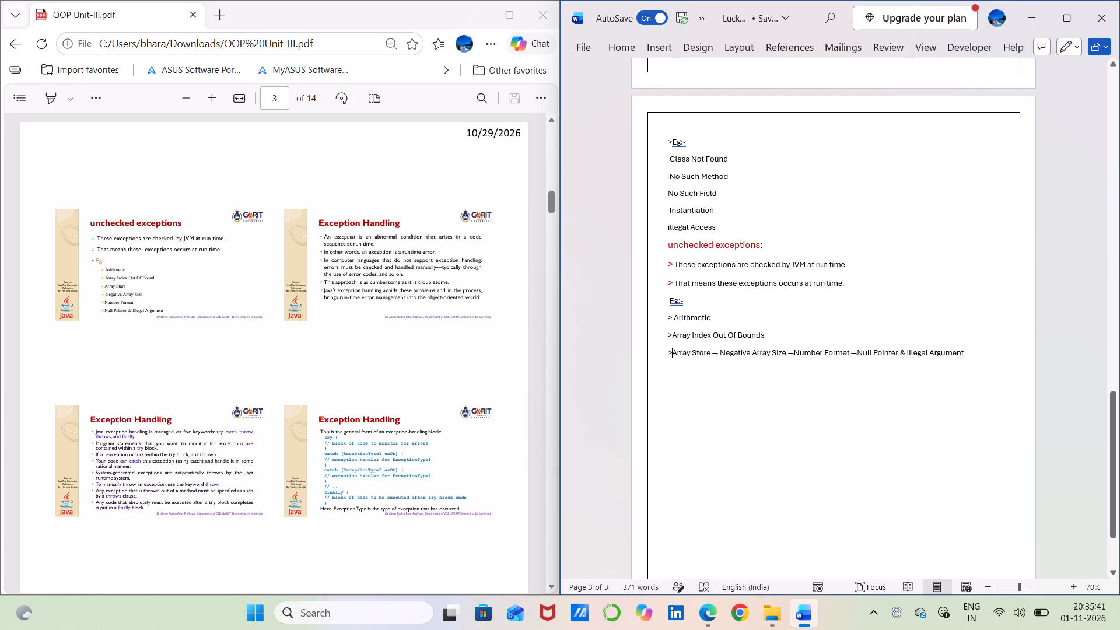
pyautogui.click(717, 351)
pyautogui.press('BackSpace')
pyautogui.press('Return')
pyautogui.hotkey('shift', '>')
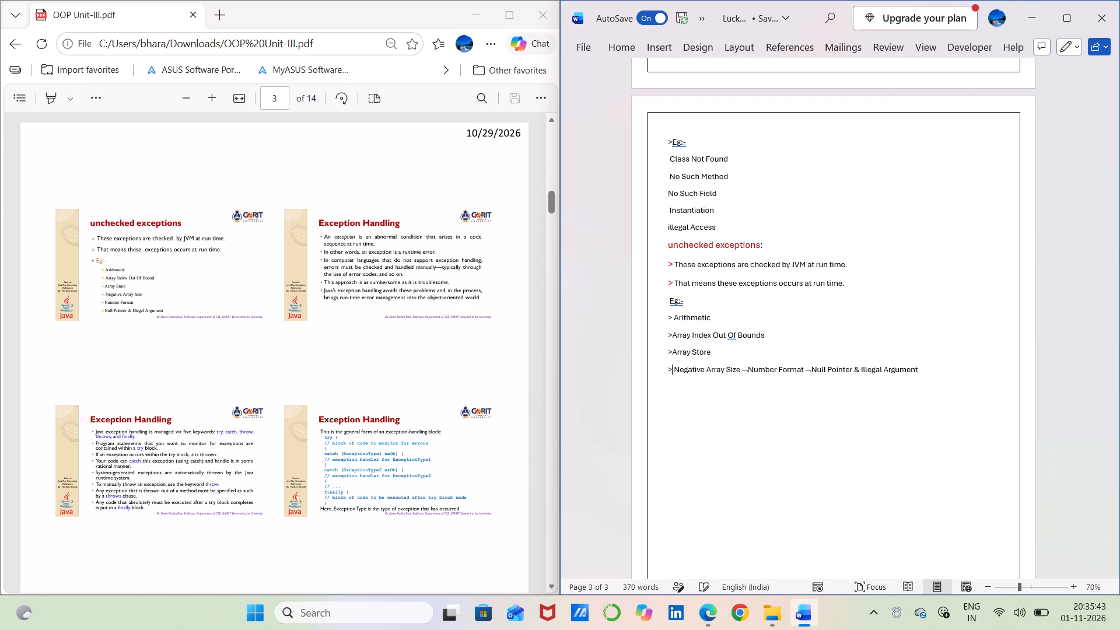
# Put Number Format and Null Pointer & Illegal Argument on separate lines starting with ">", and add a new line below them.
pyautogui.click(745, 372)
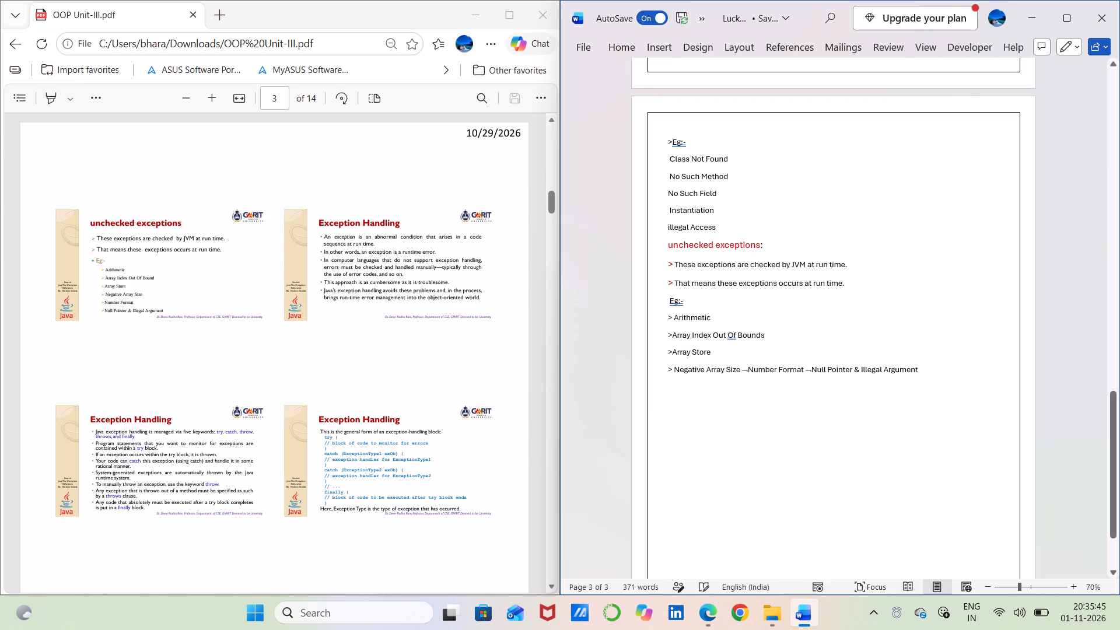
pyautogui.press('BackSpace')
pyautogui.press('Return')
pyautogui.hotkey('shift', '>')
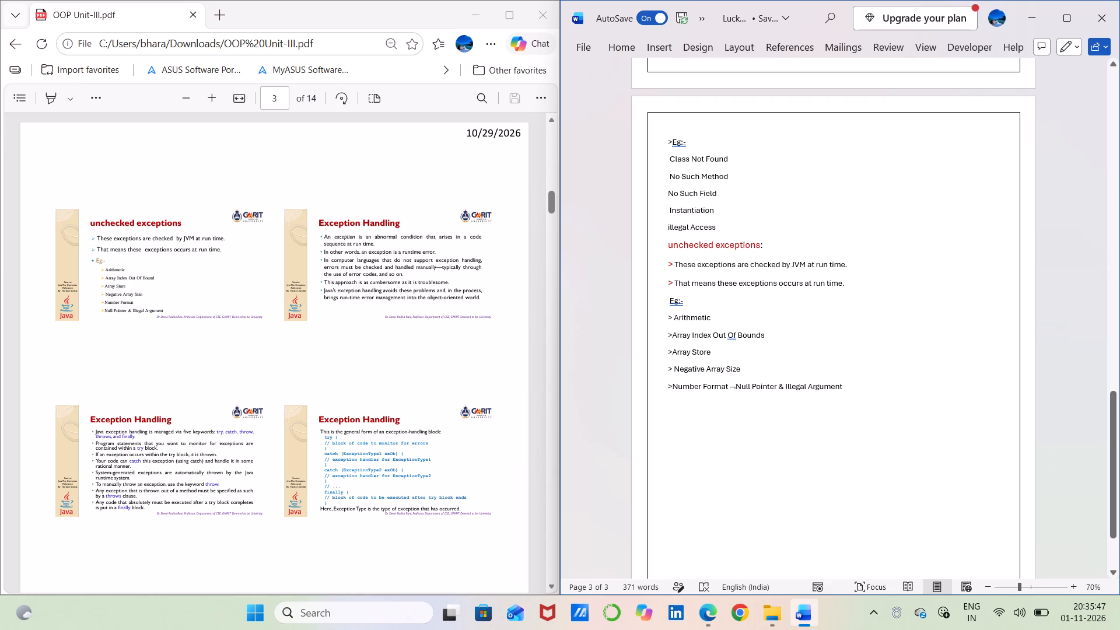
pyautogui.click(734, 387)
pyautogui.press('BackSpace')
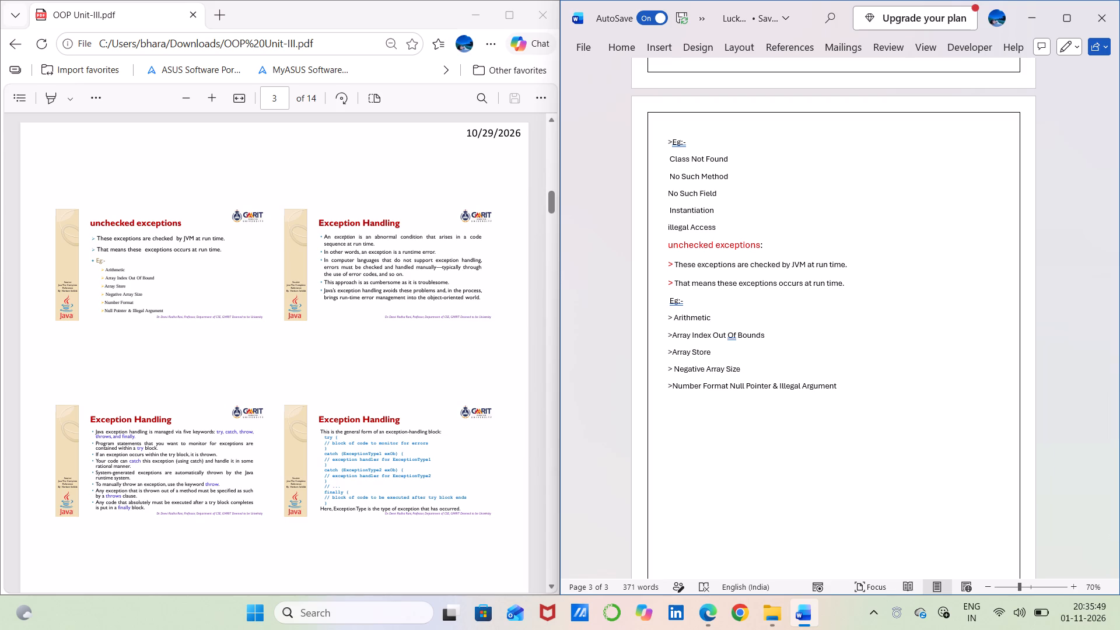
pyautogui.press('Return')
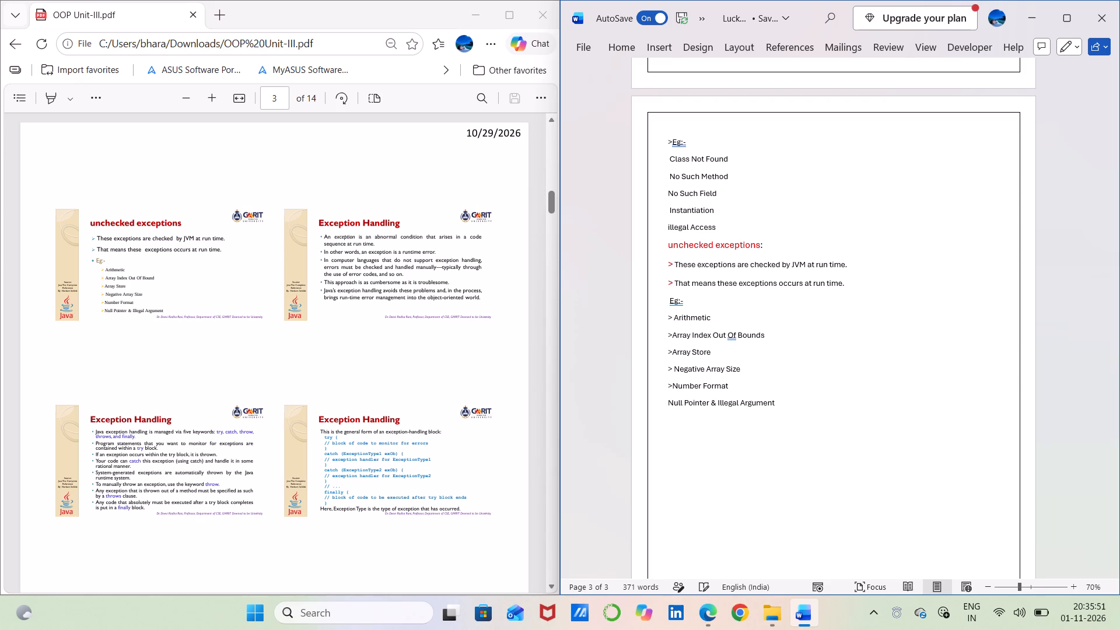
pyautogui.hotkey('shift', '>')
pyautogui.click(808, 405)
pyautogui.press('Return')
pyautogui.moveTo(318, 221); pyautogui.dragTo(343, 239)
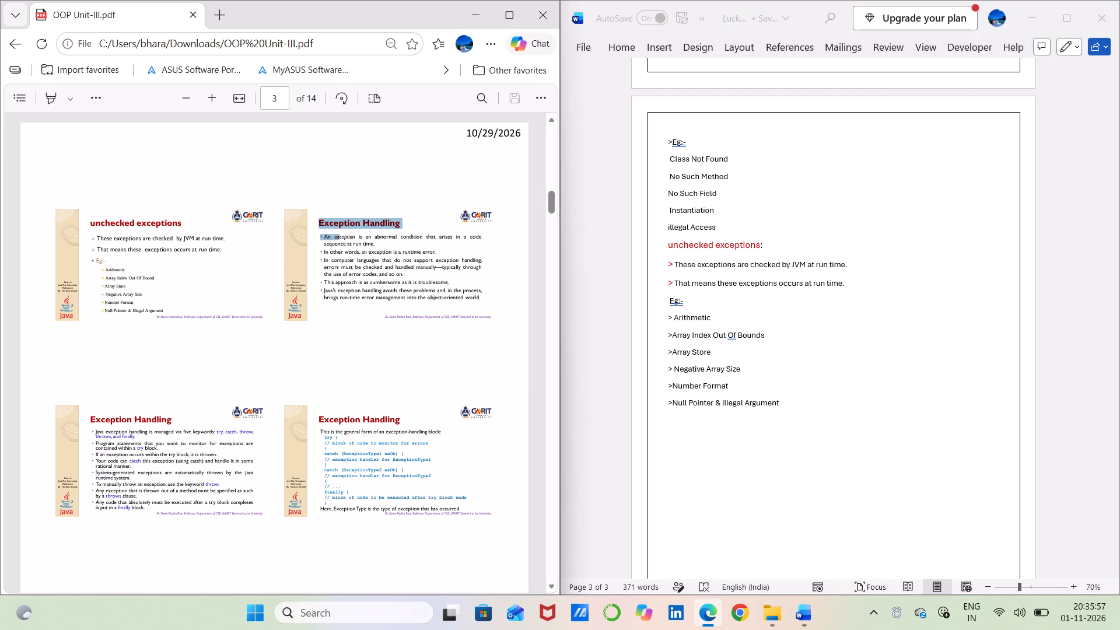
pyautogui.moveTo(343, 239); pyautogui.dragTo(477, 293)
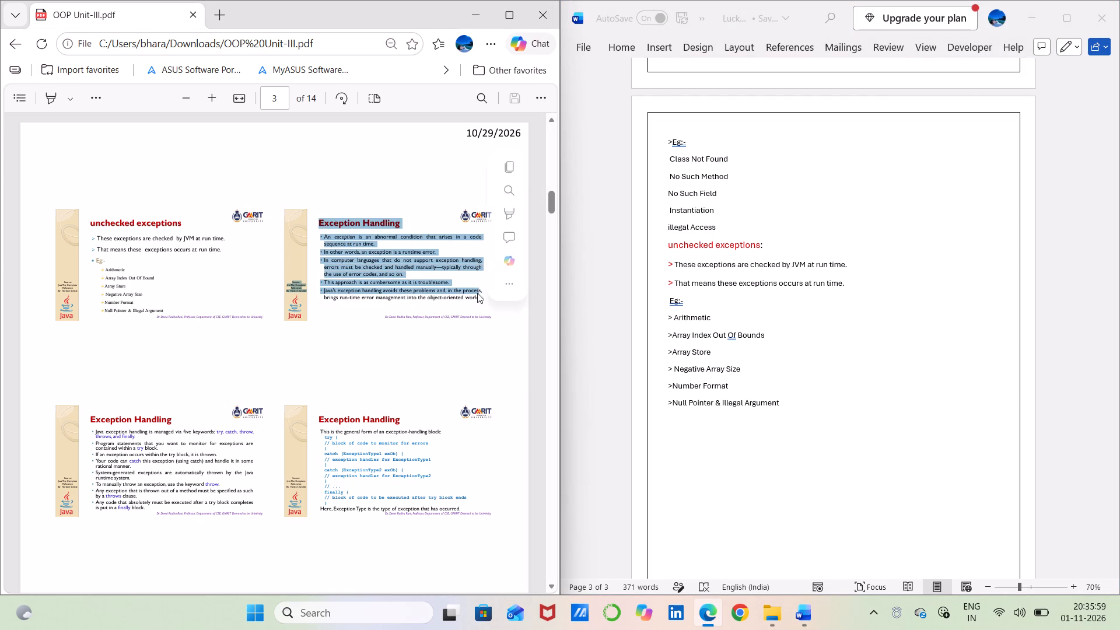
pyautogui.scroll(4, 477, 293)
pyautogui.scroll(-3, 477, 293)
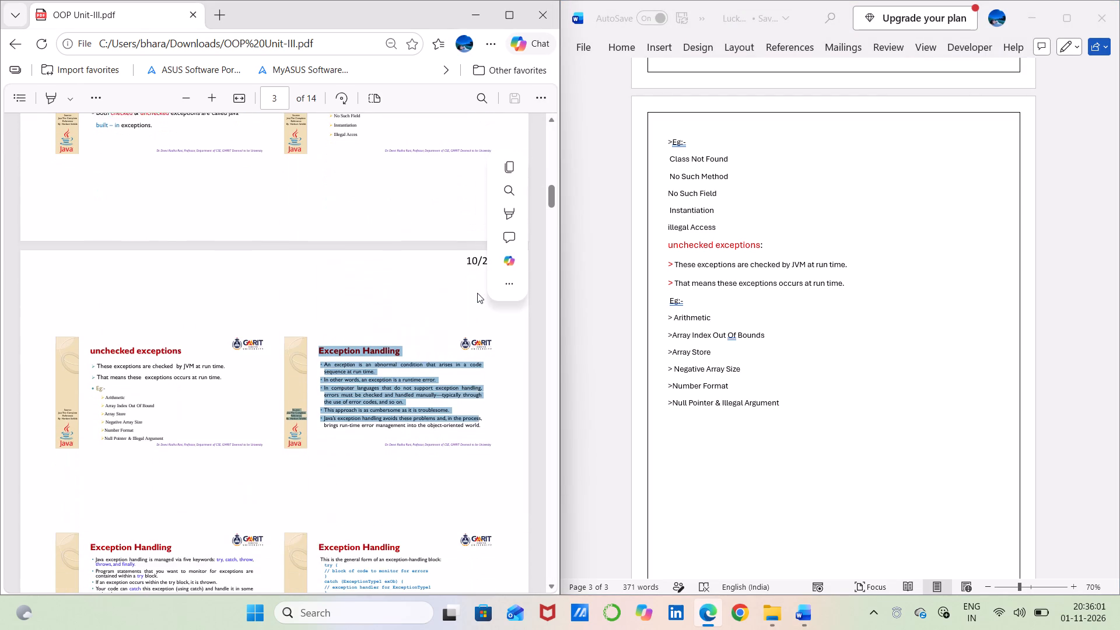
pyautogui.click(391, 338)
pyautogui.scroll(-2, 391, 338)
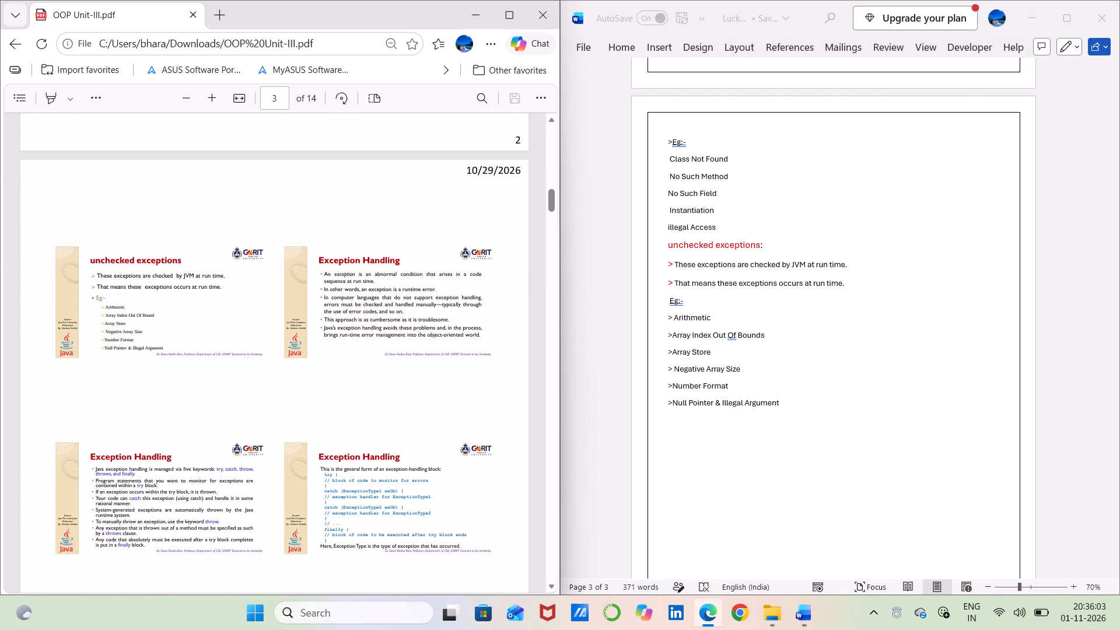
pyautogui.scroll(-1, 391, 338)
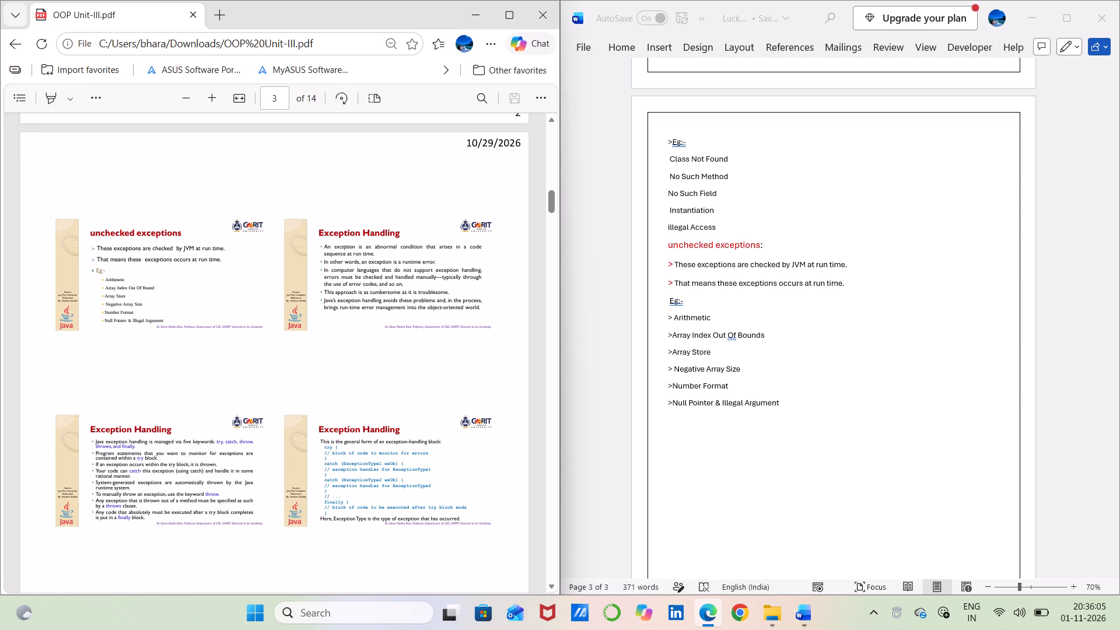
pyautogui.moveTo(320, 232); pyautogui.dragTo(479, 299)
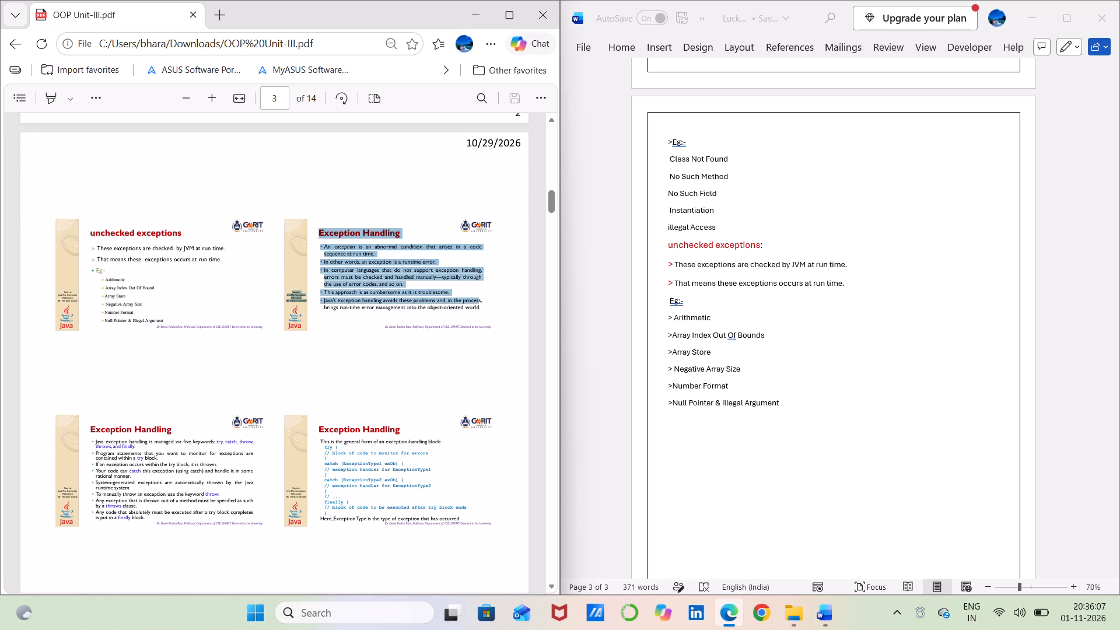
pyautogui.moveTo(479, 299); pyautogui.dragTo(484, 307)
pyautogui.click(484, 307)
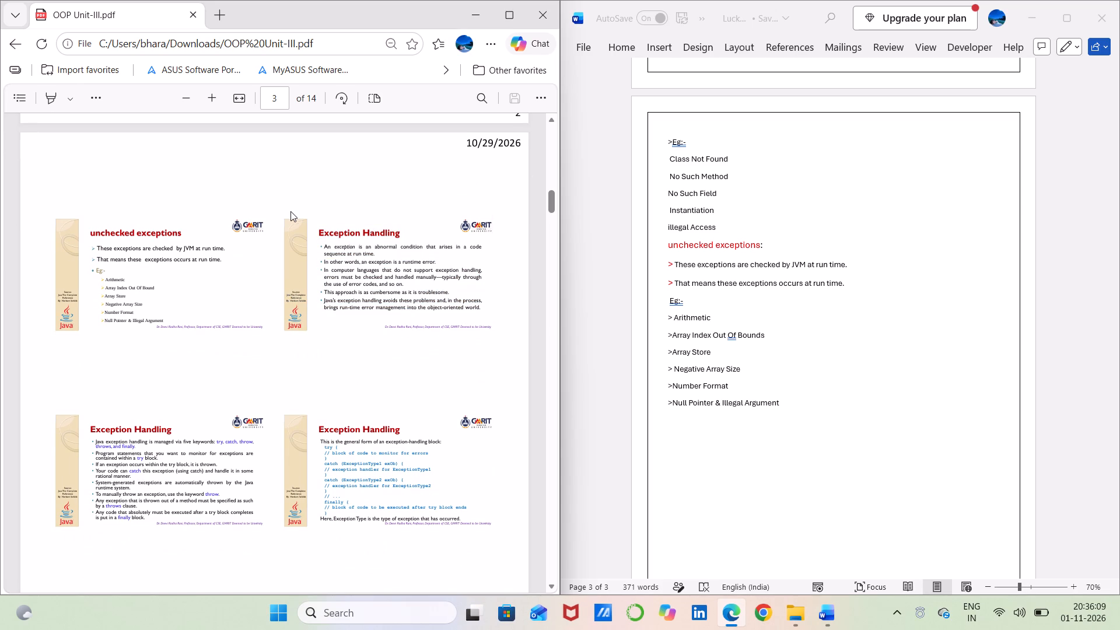
# Copy the heading and all bullets of the first "Exception Handling" slide from the PDF into Word below "Null Pointer & Illegal Argument".
pyautogui.moveTo(318, 235); pyautogui.dragTo(440, 328)
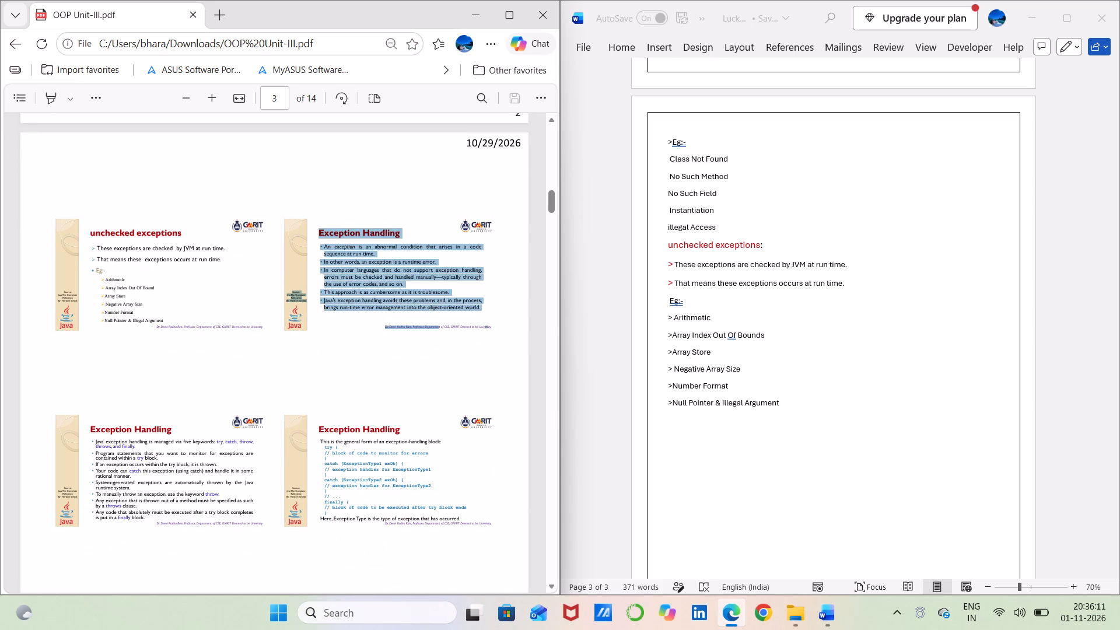
pyautogui.moveTo(440, 328); pyautogui.dragTo(485, 309)
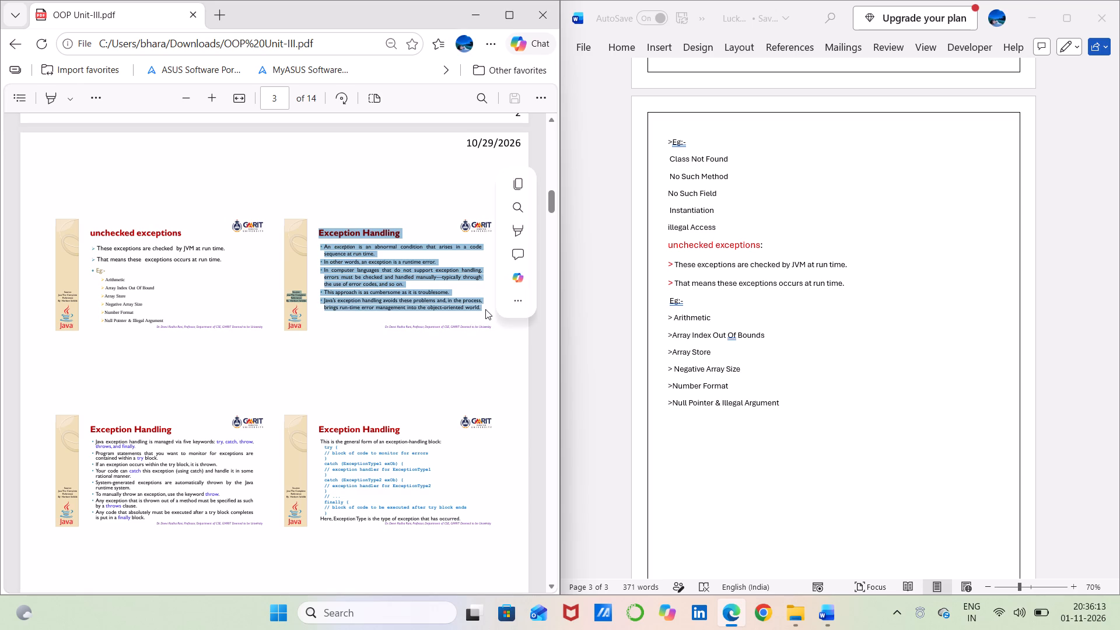
pyautogui.hotkey('ctrl', 'x')
pyautogui.hotkey('ctrl', 'c')
pyautogui.hotkey('ctrl', 'c')
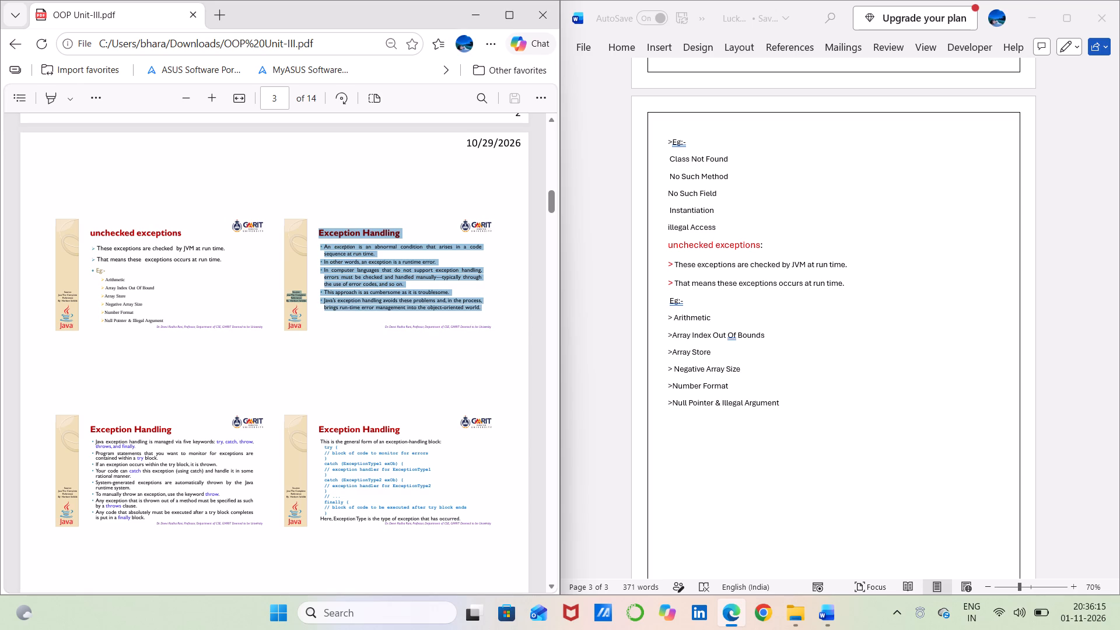
pyautogui.click(700, 430)
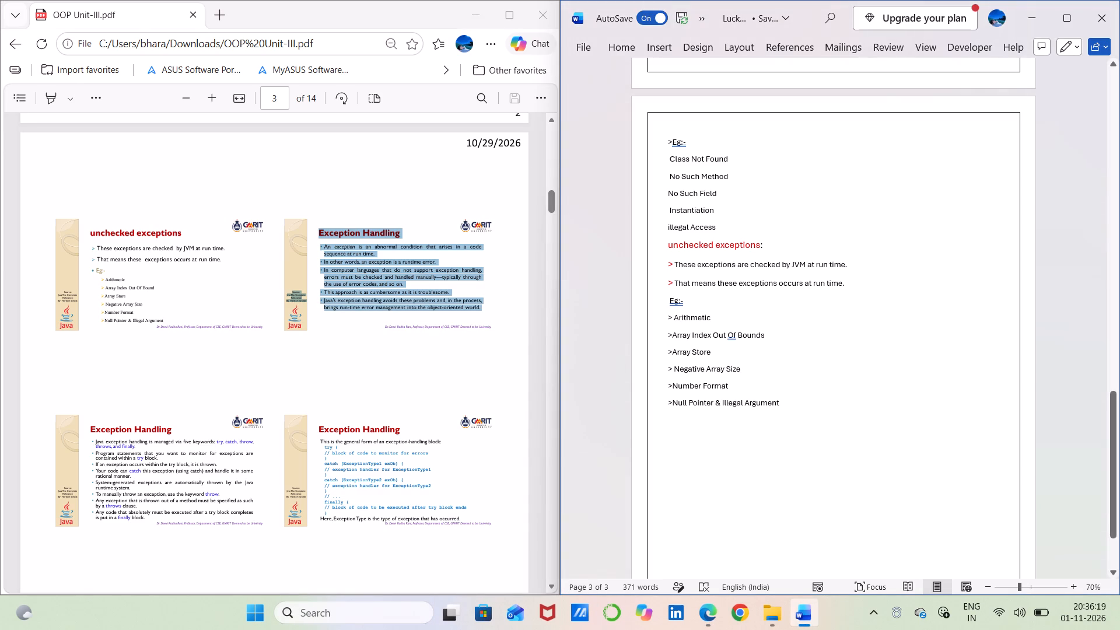
pyautogui.hotkey('ctrl', 'v')
# Format the pasted "Exception Handling" heading in red at size 14 and put it on its own line above the bullets.
pyautogui.click(741, 419)
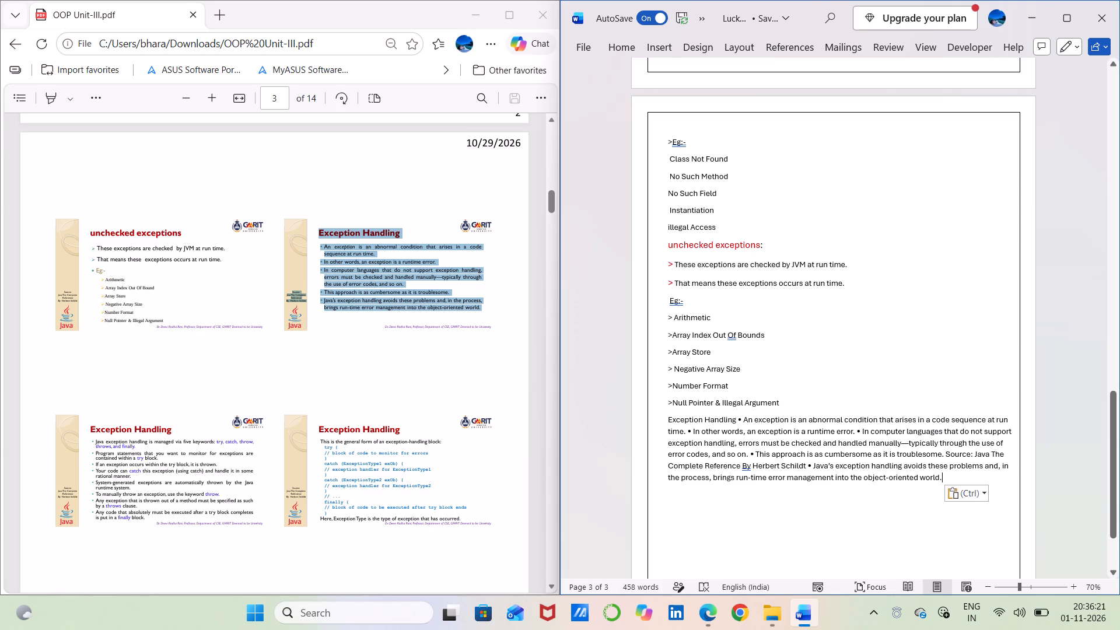
pyautogui.moveTo(738, 422); pyautogui.dragTo(678, 417)
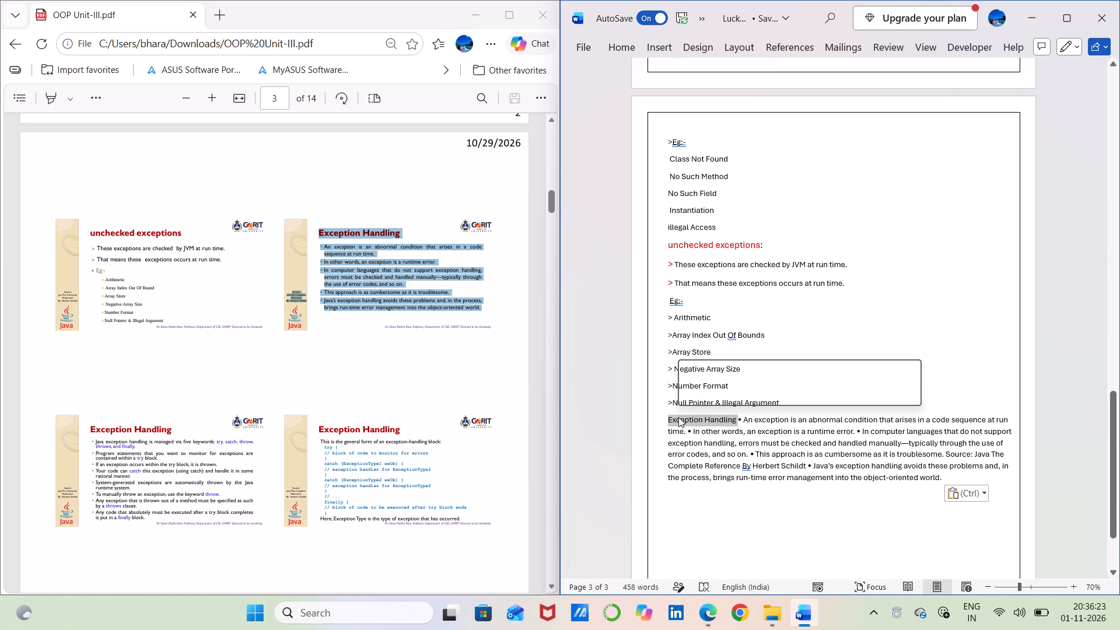
pyautogui.click(771, 393)
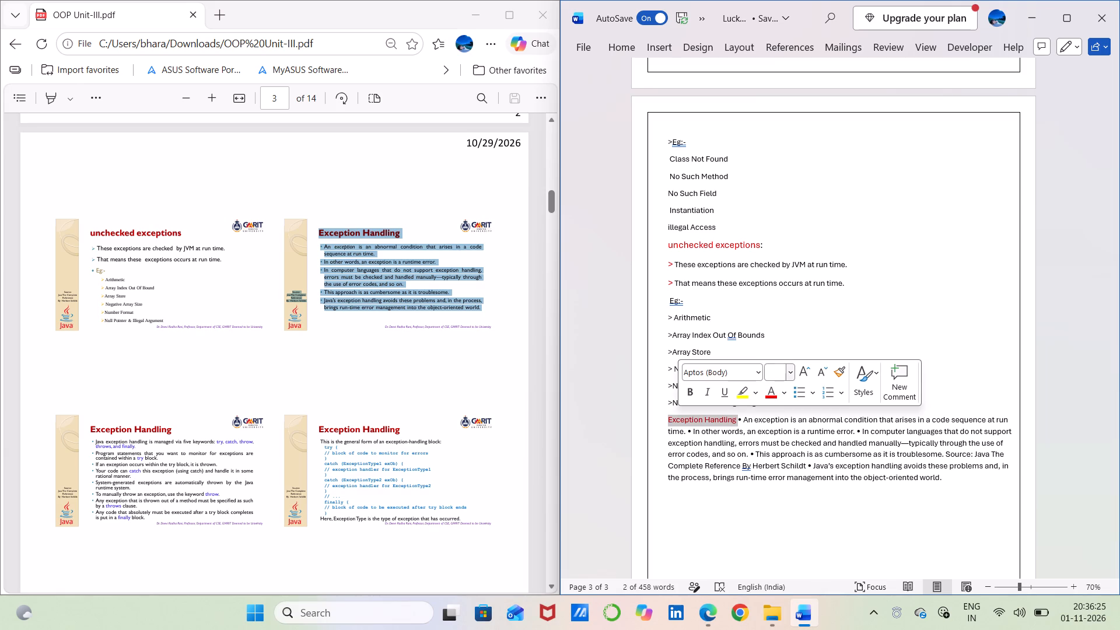
pyautogui.click(788, 375)
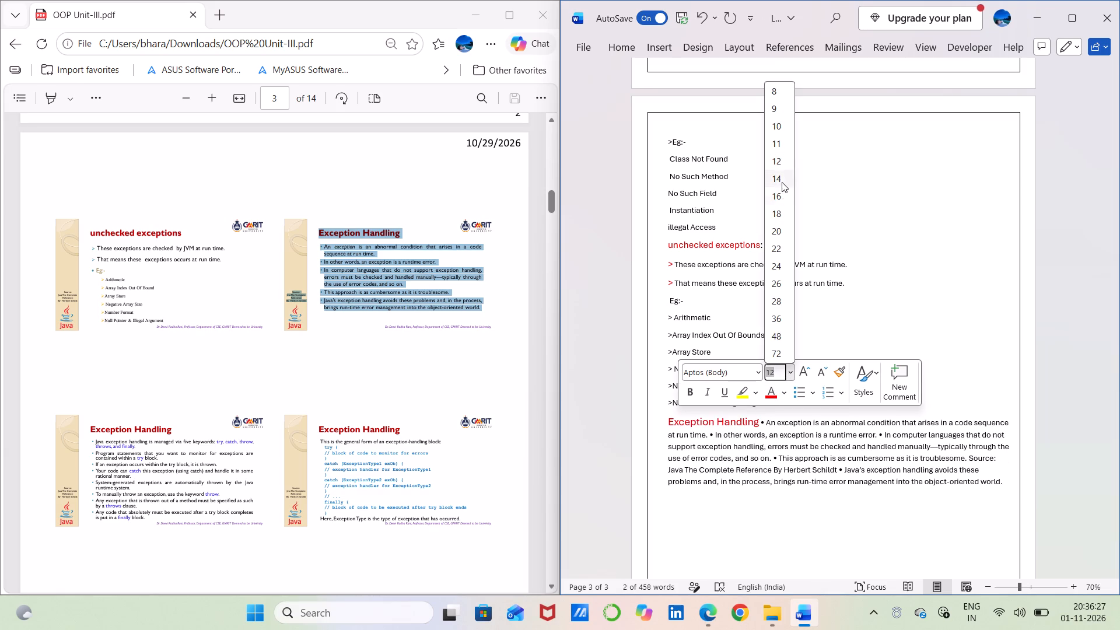
pyautogui.click(778, 176)
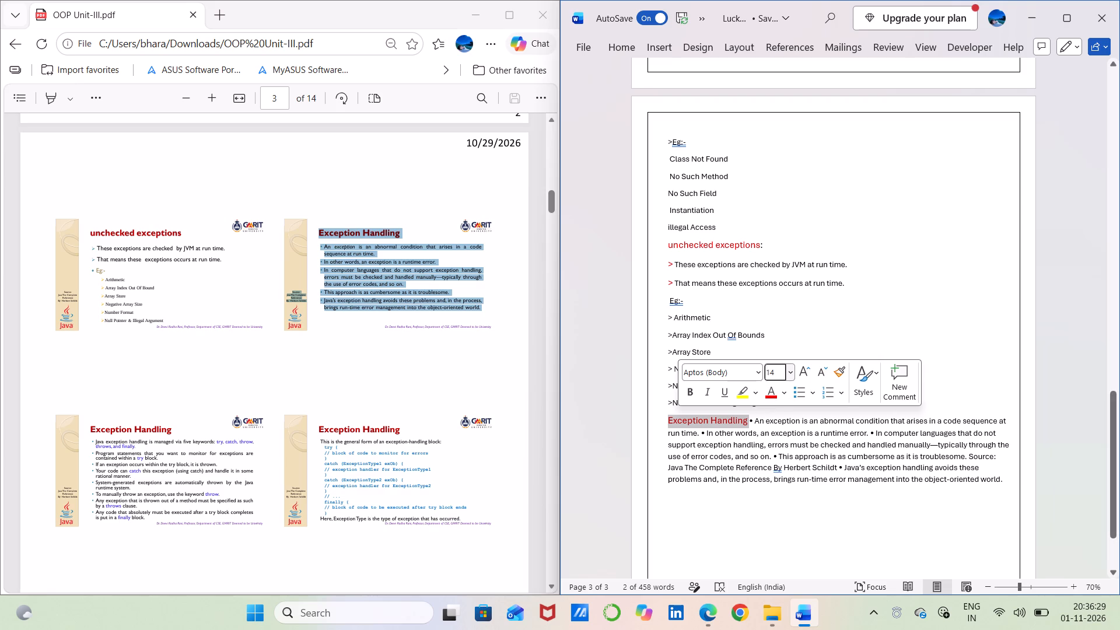
pyautogui.click(750, 419)
pyautogui.press('Return')
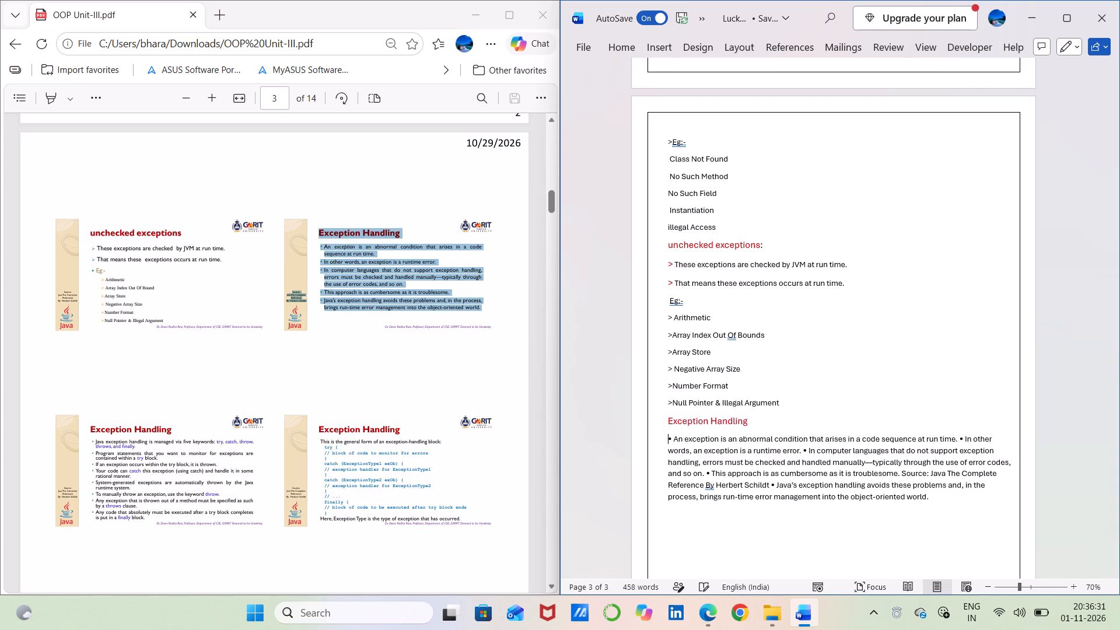
# Put each pasted bullet under the "Exception Handling" heading on its own line, through "Java's exception handling avoids these problems".
pyautogui.click(960, 442)
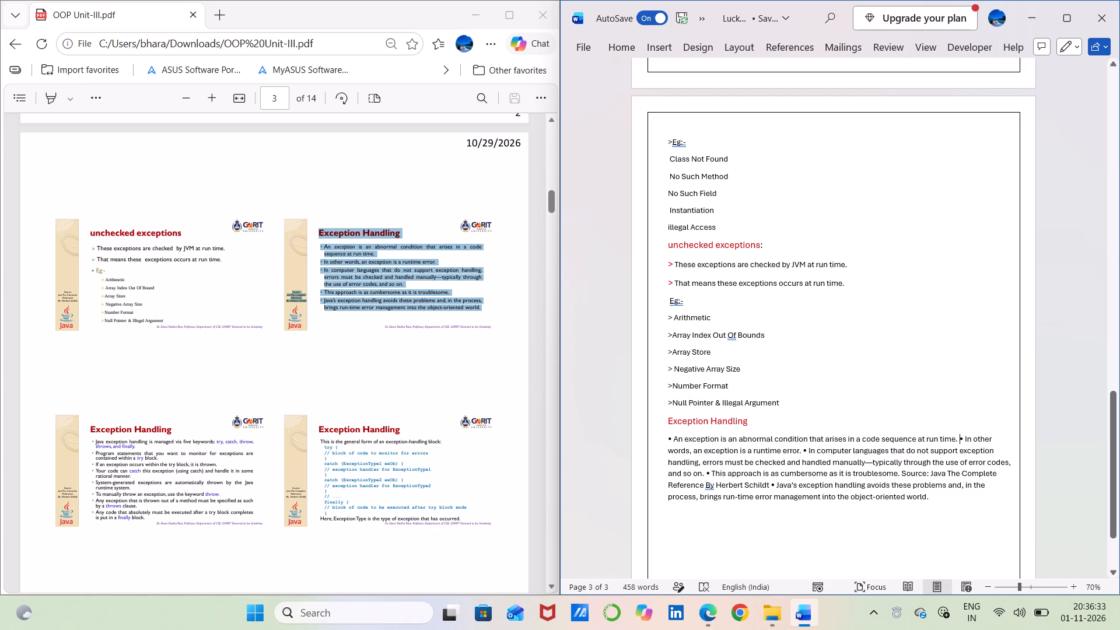
pyautogui.press('Return')
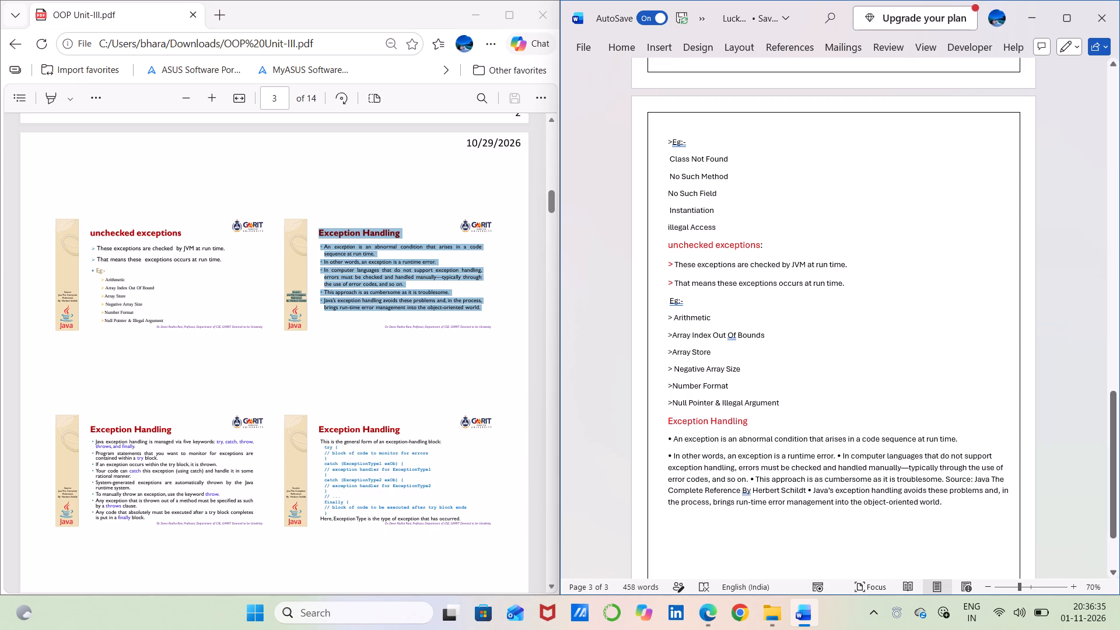
pyautogui.click(835, 454)
pyautogui.press('Return')
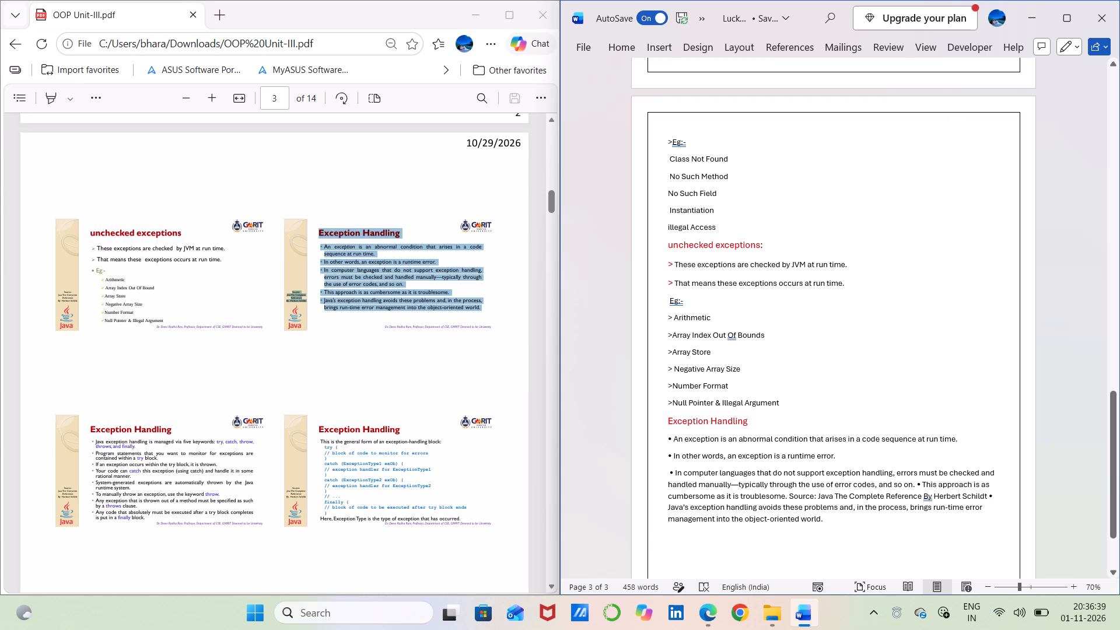
pyautogui.click(916, 488)
pyautogui.press('Return')
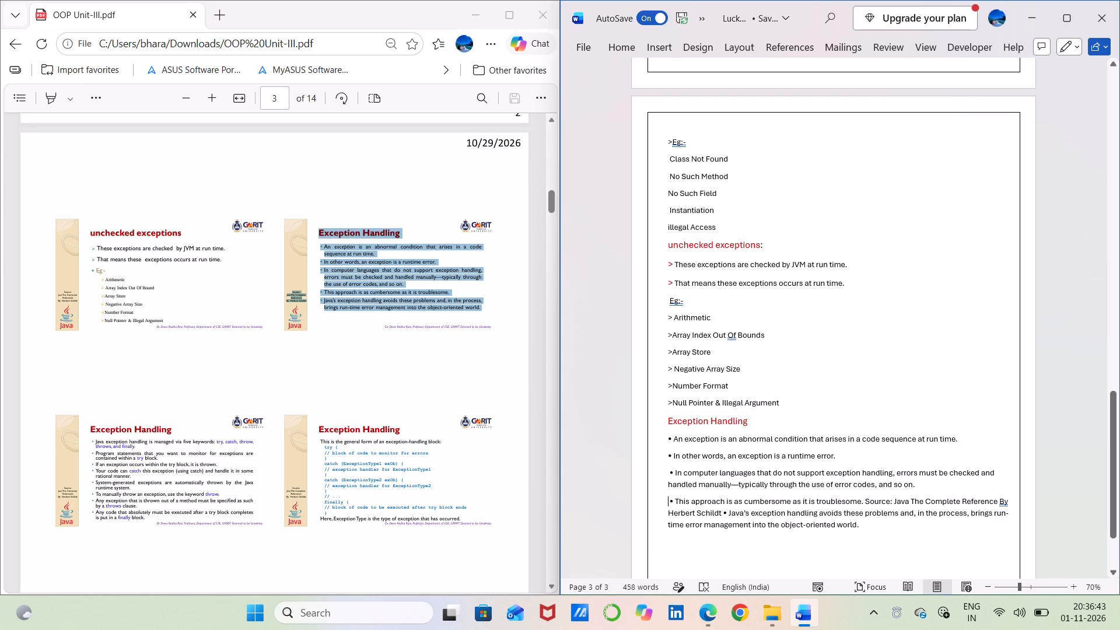
pyautogui.click(720, 513)
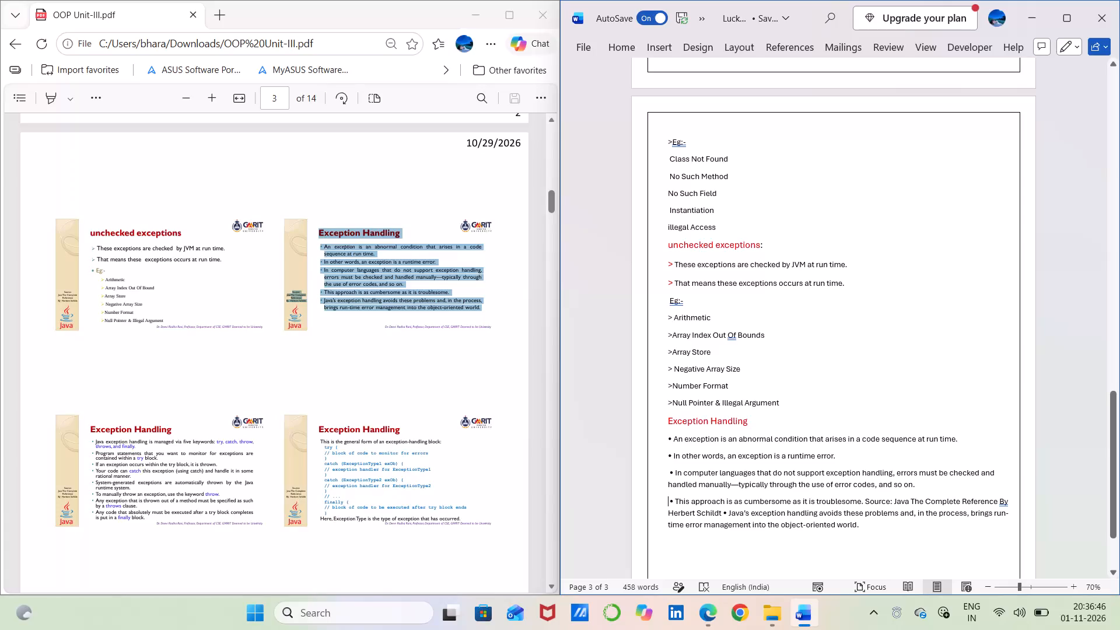
pyautogui.press('Right')
pyautogui.press('Return')
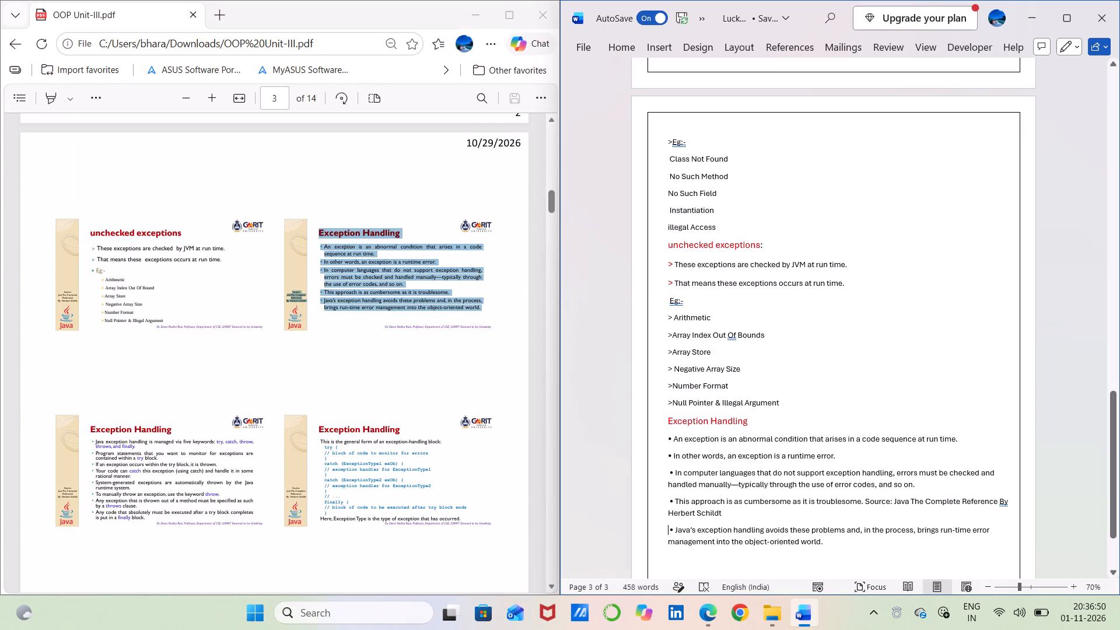
# Remove the book source citation after "This approach is as cumbersome as it is troublesome.".
pyautogui.moveTo(864, 503); pyautogui.dragTo(926, 513)
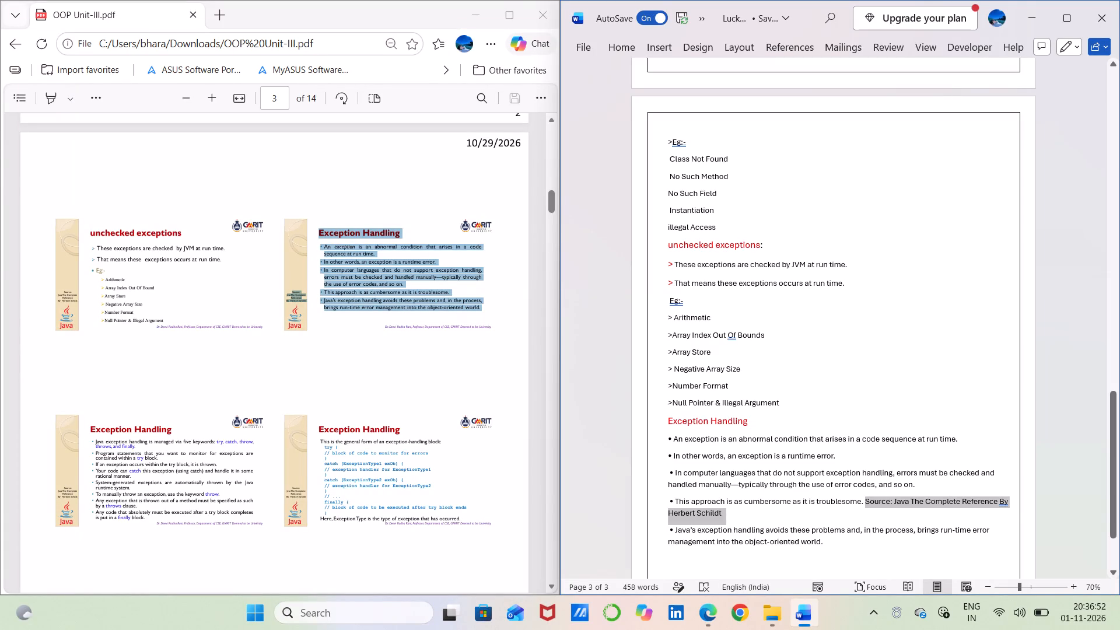
pyautogui.moveTo(926, 513); pyautogui.dragTo(933, 513)
pyautogui.hotkey('ctrl', 'x')
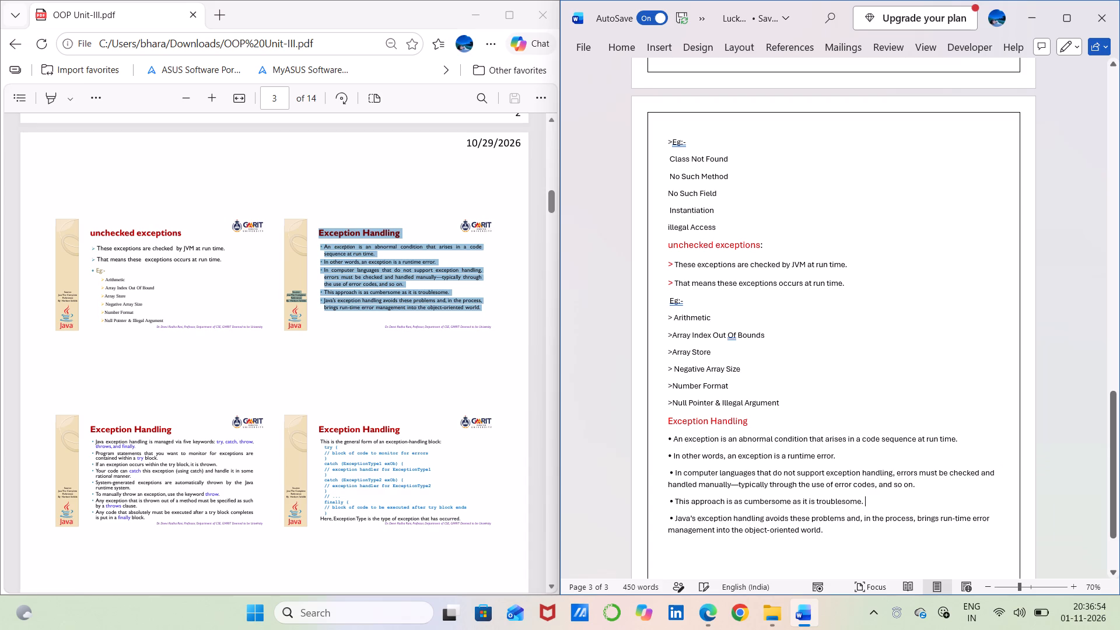
# Copy all bullets of the second "Exception Handling" slide, about the five keywords, from the PDF onto a new line at the end of the Word notes.
pyautogui.click(840, 529)
pyautogui.scroll(-3, 840, 529)
pyautogui.press('Return')
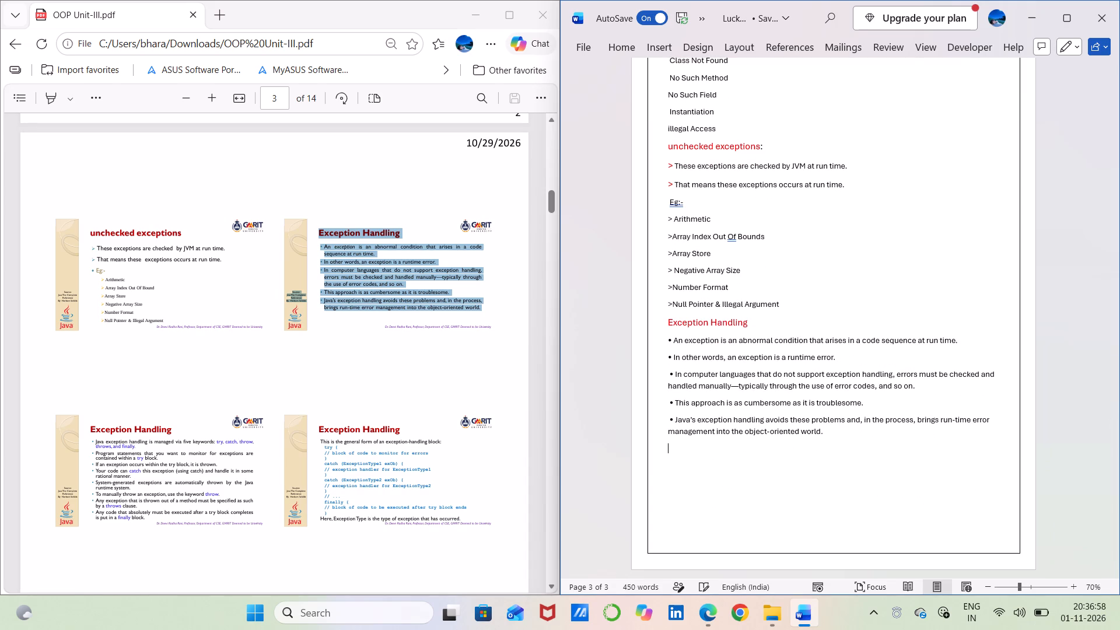
pyautogui.scroll(-1, 146, 495)
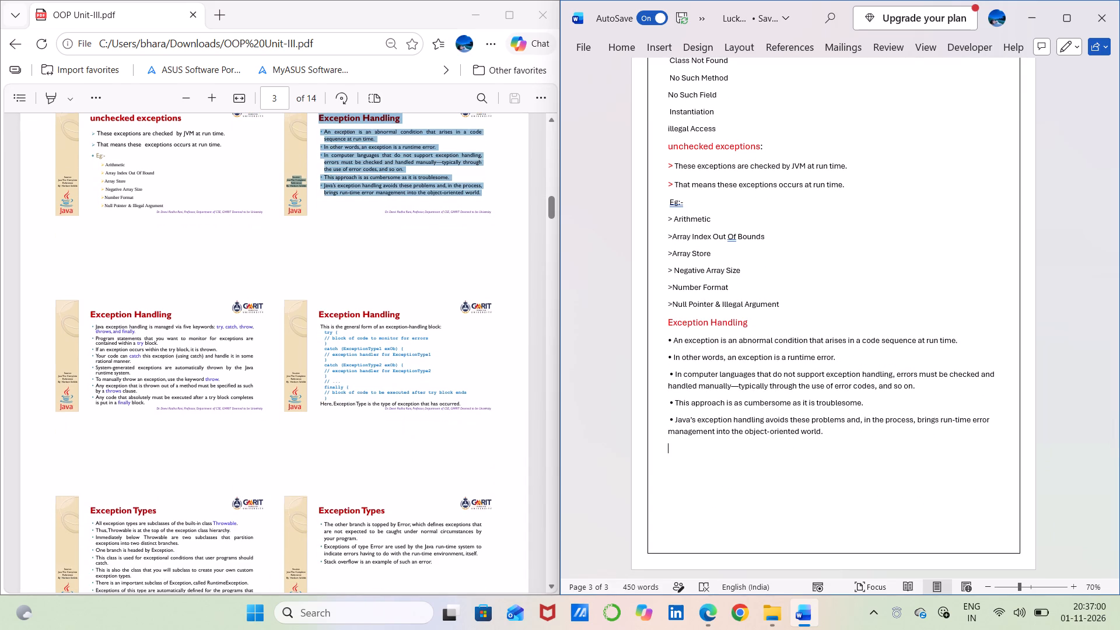
pyautogui.scroll(-1, 146, 495)
pyautogui.moveTo(91, 327); pyautogui.dragTo(147, 400)
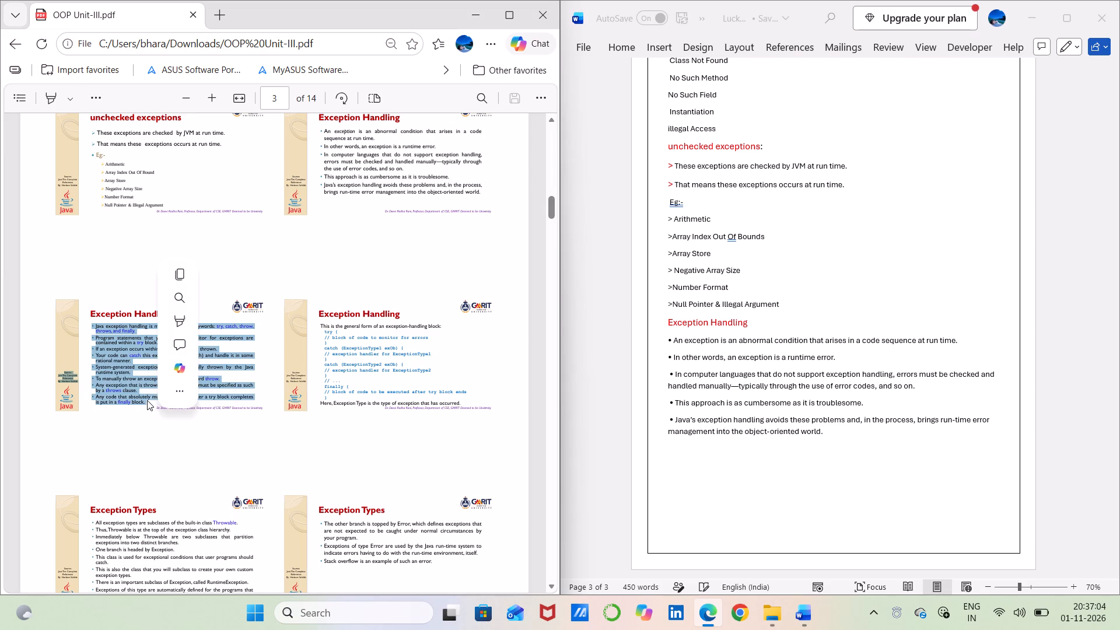
pyautogui.hotkey('ctrl', 'c')
pyautogui.click(710, 452)
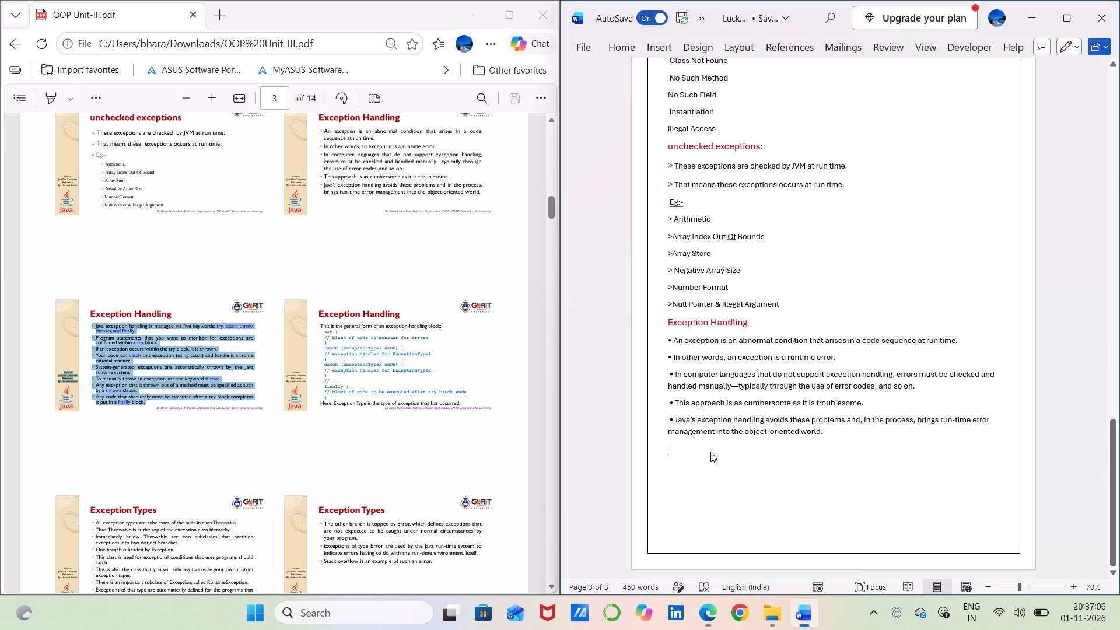
pyautogui.hotkey('ctrl', 'v')
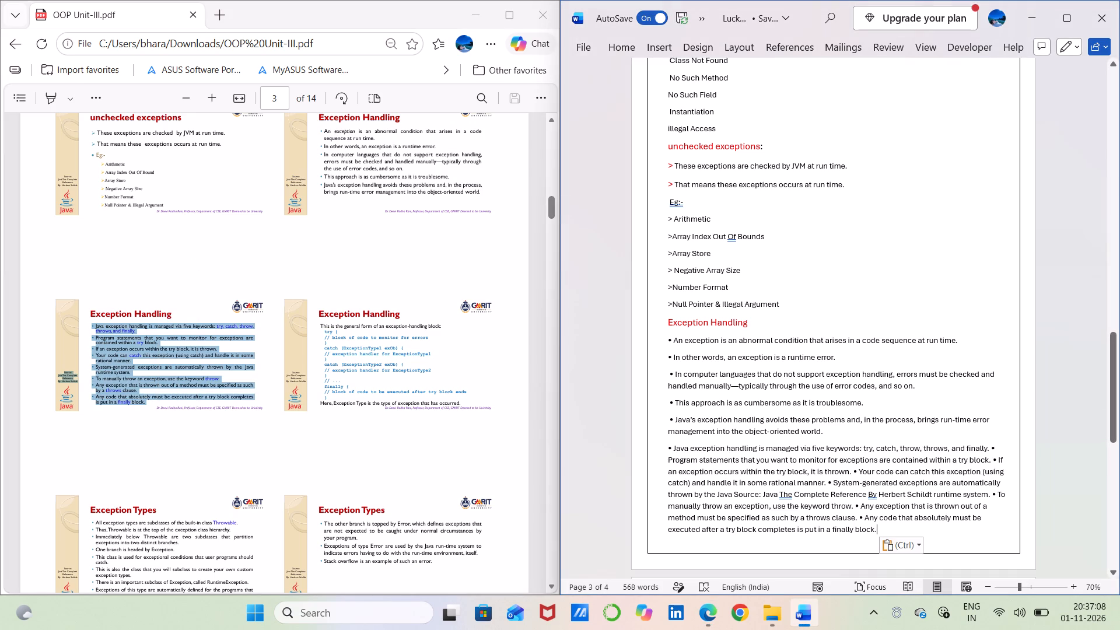
# Start new lines for the bullets beginning "Program statements", "Your code can catch" and "System-generated exceptions".
pyautogui.click(989, 449)
pyautogui.press('Return')
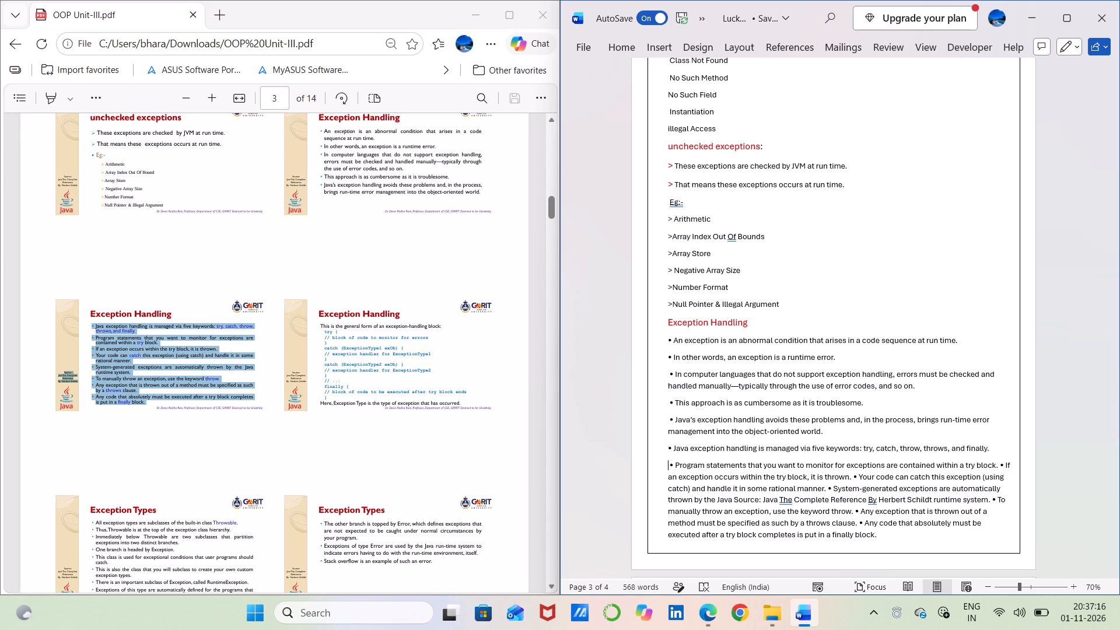
pyautogui.click(852, 477)
pyautogui.press('Return')
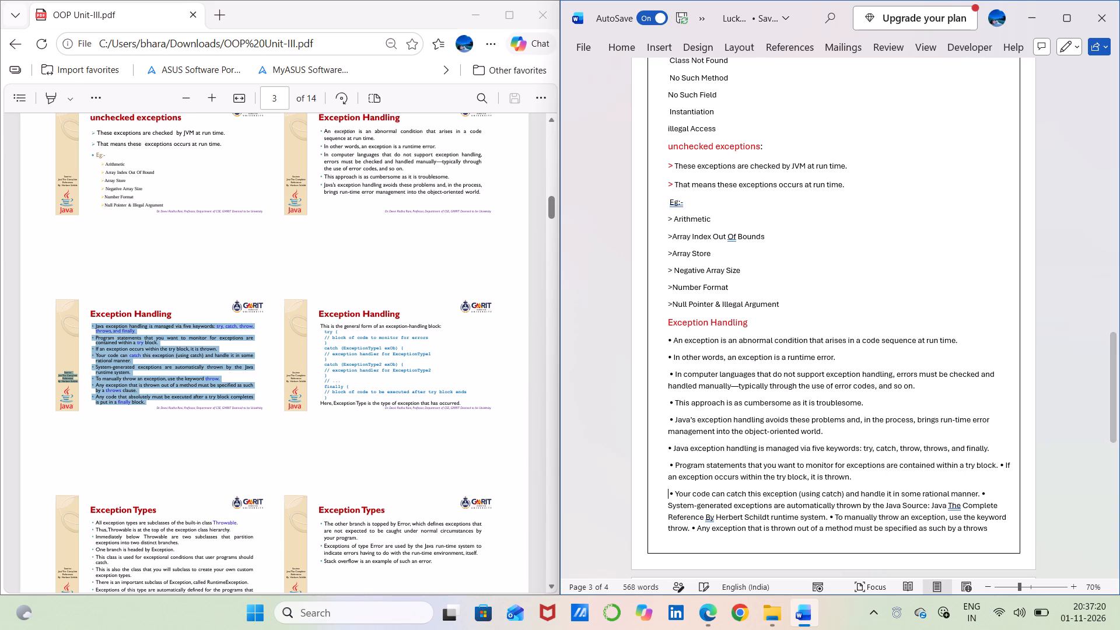
pyautogui.click(982, 491)
pyautogui.press('Return')
# Delete "Java Source: Java" before "The Complete Reference" in the "System-generated exceptions" bullet.
pyautogui.scroll(-1, 982, 491)
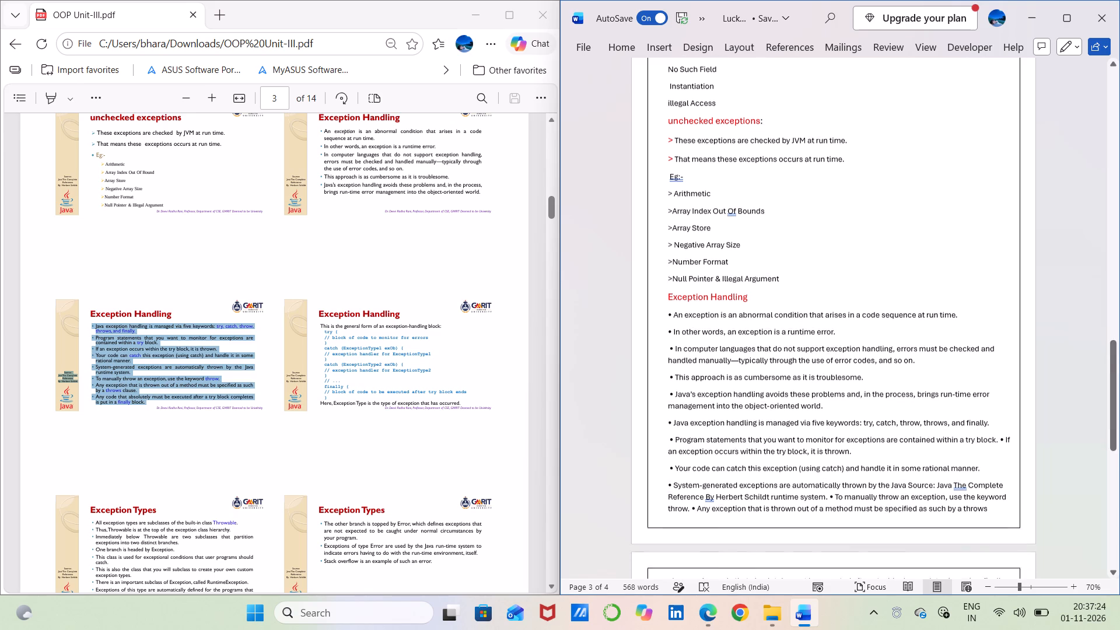
pyautogui.scroll(-1, 982, 491)
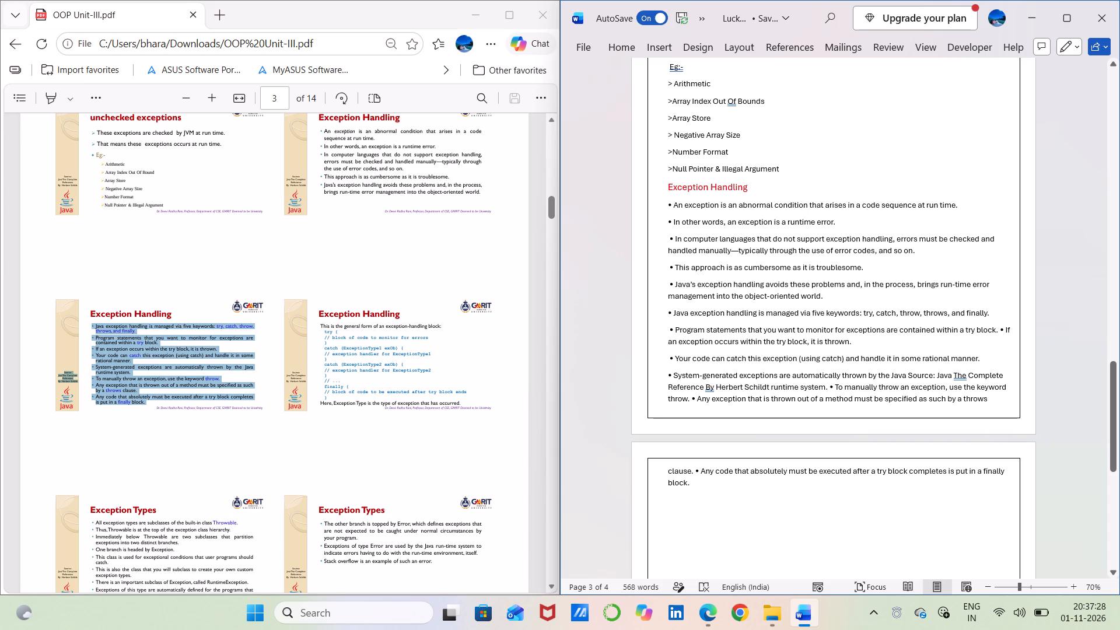
pyautogui.click(890, 374)
pyautogui.moveTo(907, 376); pyautogui.dragTo(911, 376)
pyautogui.moveTo(911, 376); pyautogui.dragTo(961, 383)
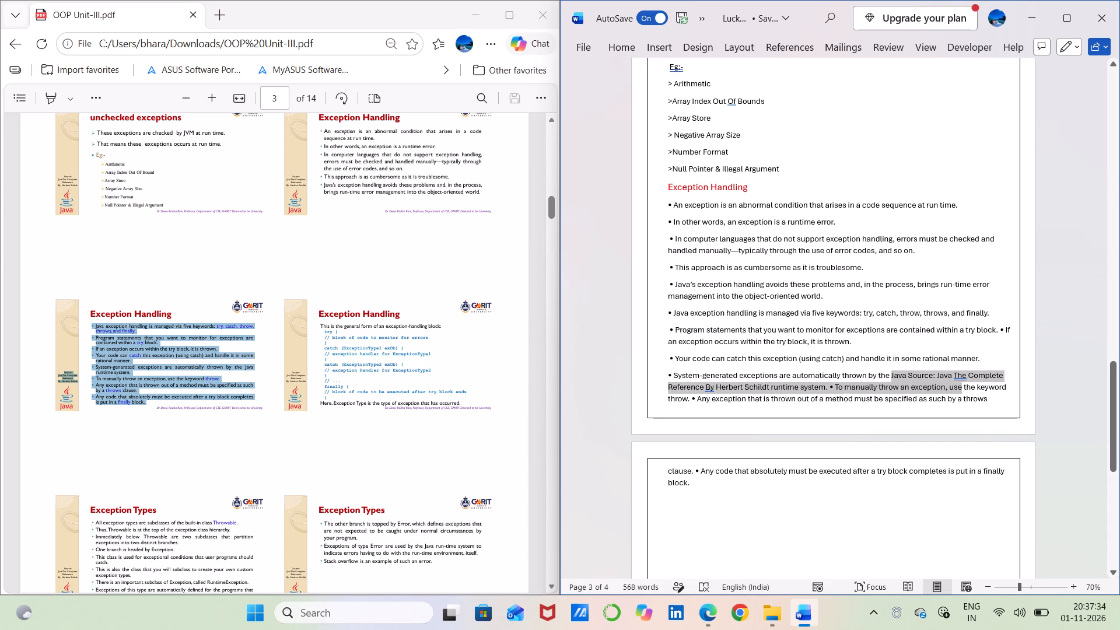
pyautogui.moveTo(961, 383); pyautogui.dragTo(955, 384)
pyautogui.click(954, 387)
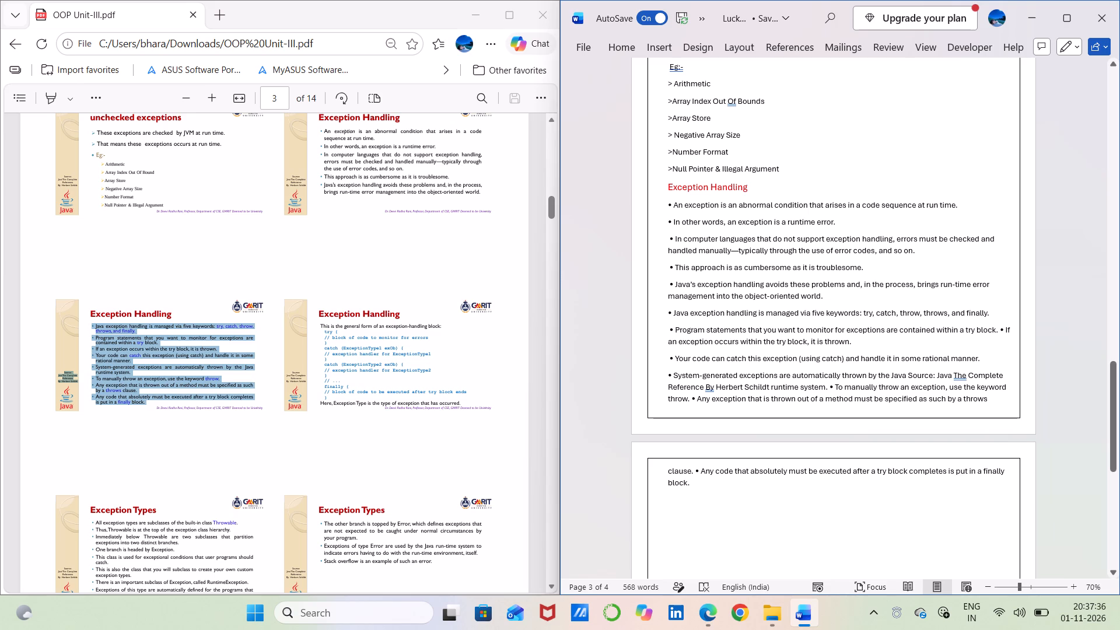
pyautogui.click(953, 378)
pyautogui.press('BackSpace')
pyautogui.press('BackSpace')
pyautogui.press('BackSpace')
pyautogui.press('BackSpace')
pyautogui.press('BackSpace')
pyautogui.press('BackSpace')
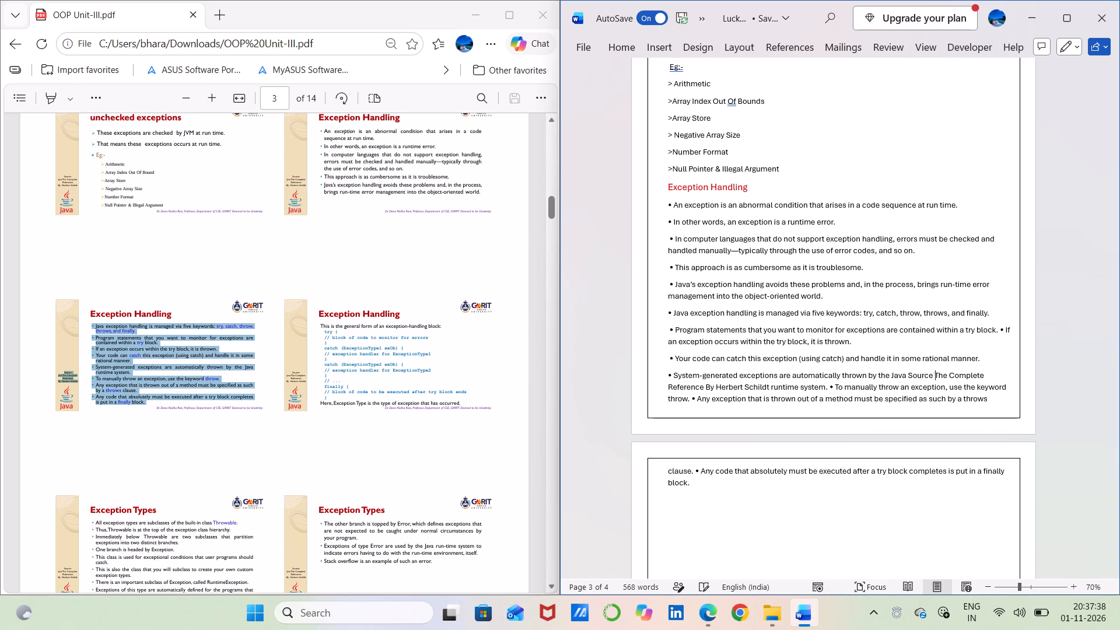
pyautogui.press('BackSpace')
pyautogui.press('BackSpace')
pyautogui.press('BackSpace')
pyautogui.press('BackSpace')
pyautogui.press('BackSpace')
pyautogui.press('BackSpace')
pyautogui.press('BackSpace')
pyautogui.press('BackSpace')
pyautogui.press('BackSpace')
pyautogui.press('BackSpace')
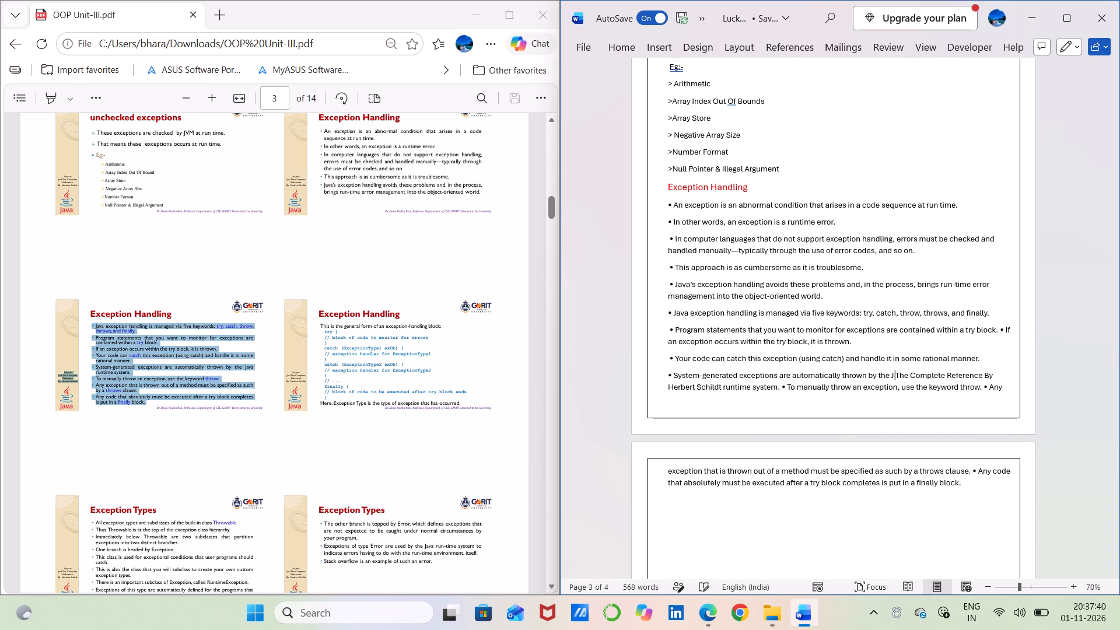
pyautogui.press('BackSpace')
pyautogui.press('BackSpace')
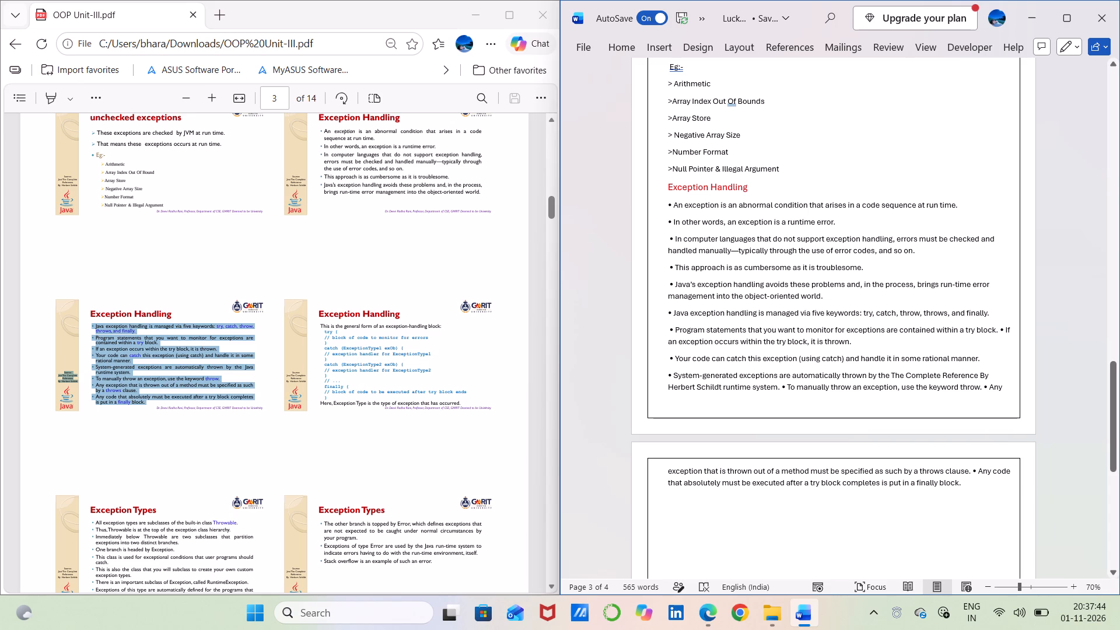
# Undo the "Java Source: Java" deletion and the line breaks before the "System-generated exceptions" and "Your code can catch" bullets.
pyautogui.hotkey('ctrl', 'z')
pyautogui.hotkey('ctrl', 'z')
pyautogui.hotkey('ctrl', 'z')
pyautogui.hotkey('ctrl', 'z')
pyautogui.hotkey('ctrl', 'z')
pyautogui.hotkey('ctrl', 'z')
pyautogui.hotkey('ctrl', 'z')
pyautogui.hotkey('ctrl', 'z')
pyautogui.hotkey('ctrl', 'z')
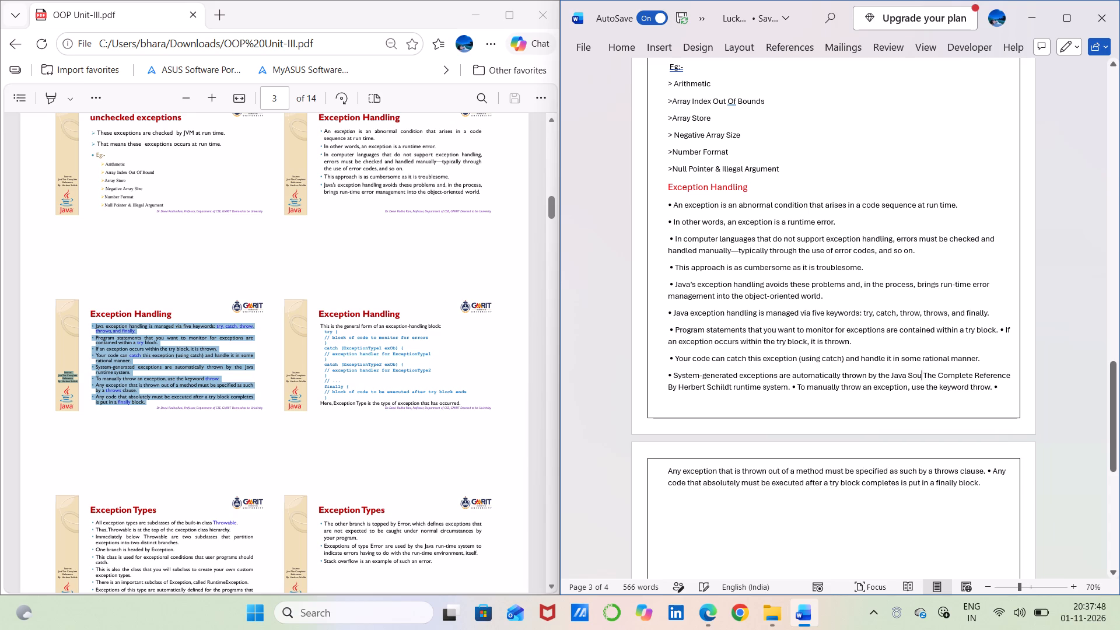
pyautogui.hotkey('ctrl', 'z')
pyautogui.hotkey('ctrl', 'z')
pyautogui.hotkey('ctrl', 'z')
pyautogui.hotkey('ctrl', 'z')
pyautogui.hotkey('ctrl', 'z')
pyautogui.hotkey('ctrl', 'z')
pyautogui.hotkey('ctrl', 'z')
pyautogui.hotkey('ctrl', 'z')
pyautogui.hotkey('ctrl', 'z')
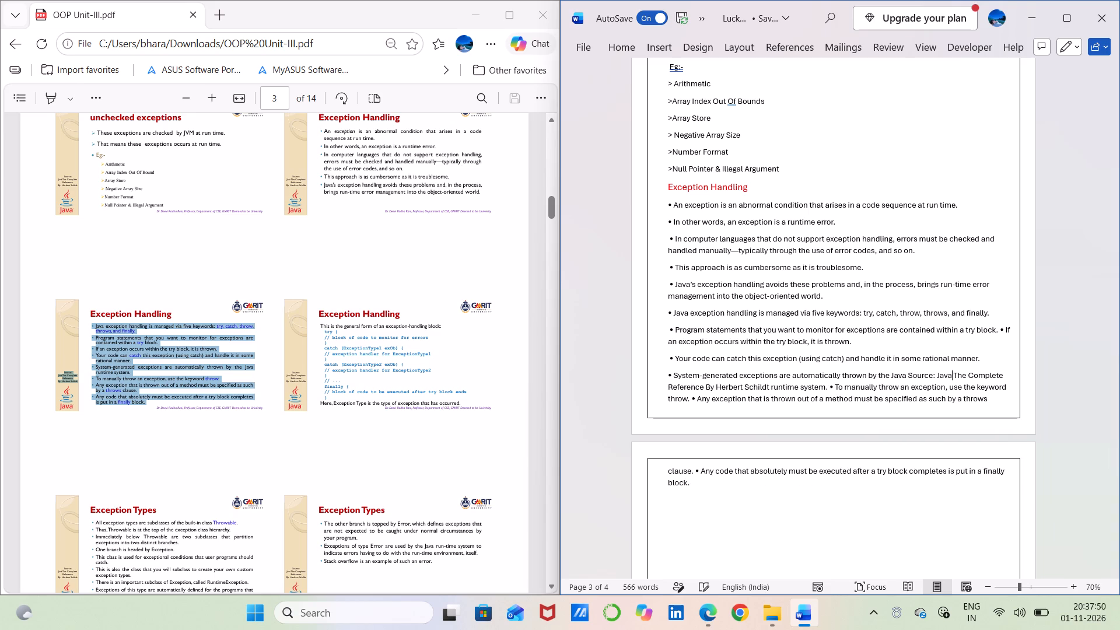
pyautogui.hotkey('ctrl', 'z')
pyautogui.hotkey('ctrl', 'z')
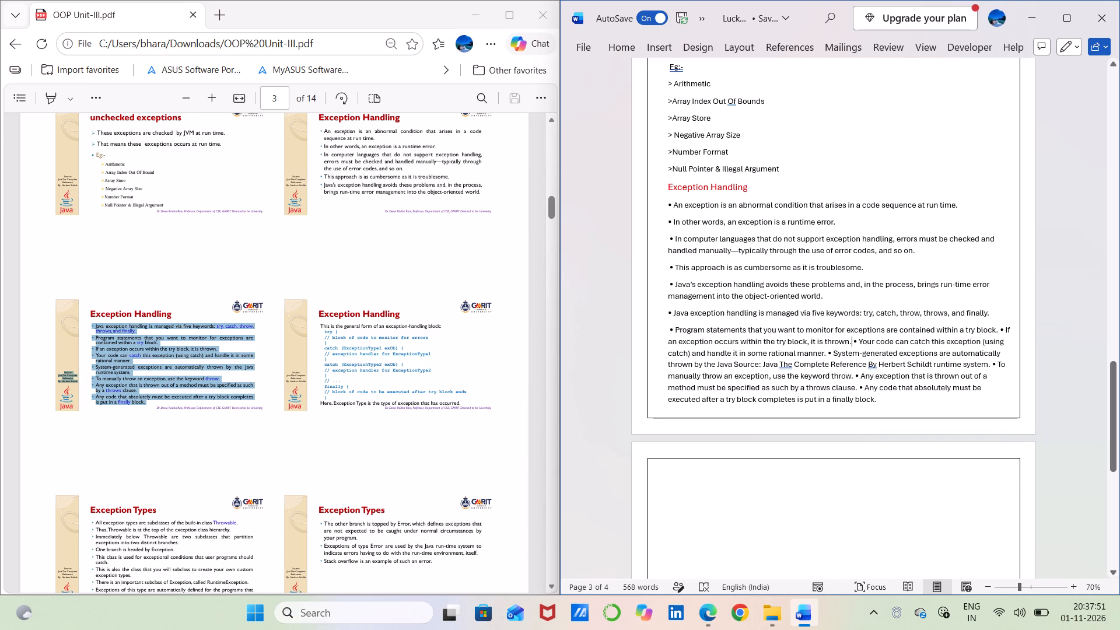
# Start new lines for the bullets beginning "Your code can catch", "System-generated exceptions" and "To manually throw an exception".
pyautogui.press('Return')
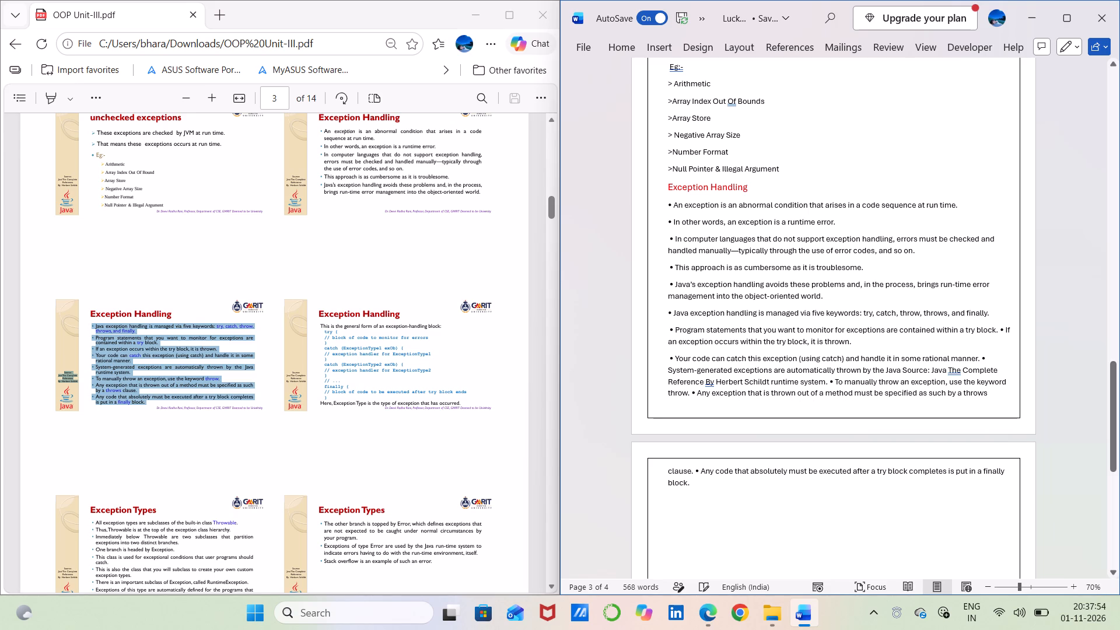
pyautogui.click(980, 359)
pyautogui.press('Return')
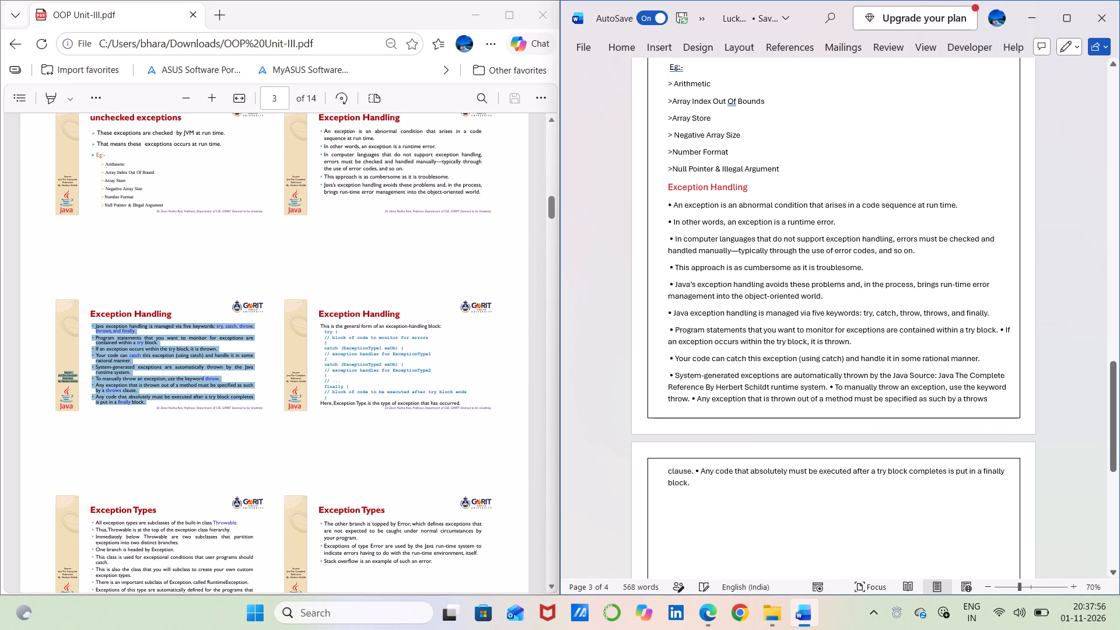
pyautogui.click(829, 386)
pyautogui.press('Return')
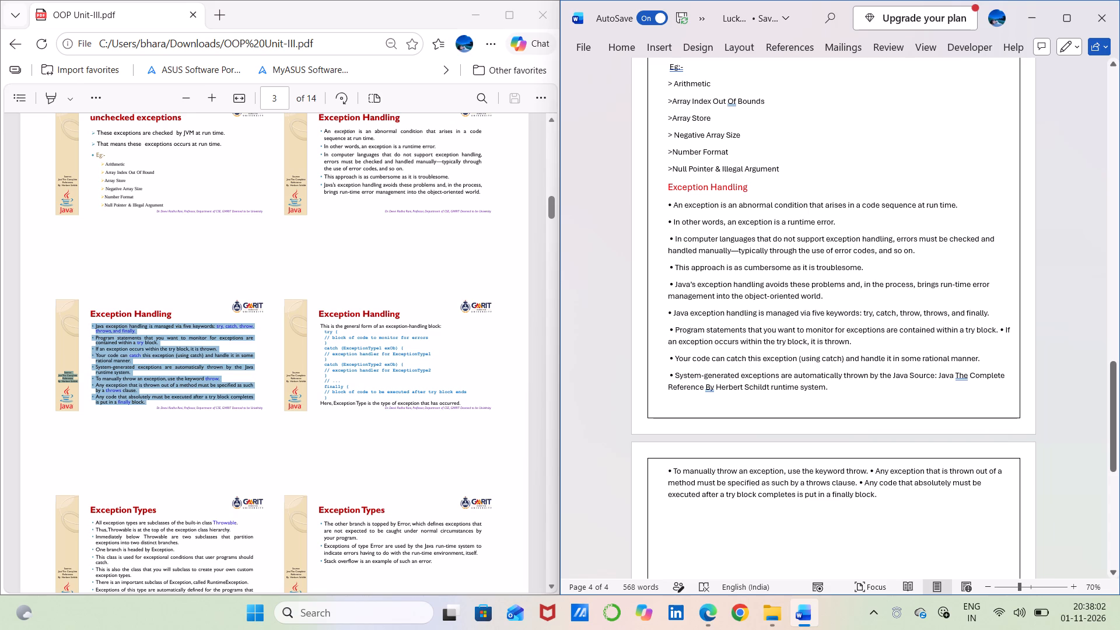
# Cut "Source: Java The Complete" and the remaining "Java Reference By Herbert Schildt" from the "System-generated exceptions" bullet.
pyautogui.moveTo(909, 375); pyautogui.dragTo(1007, 373)
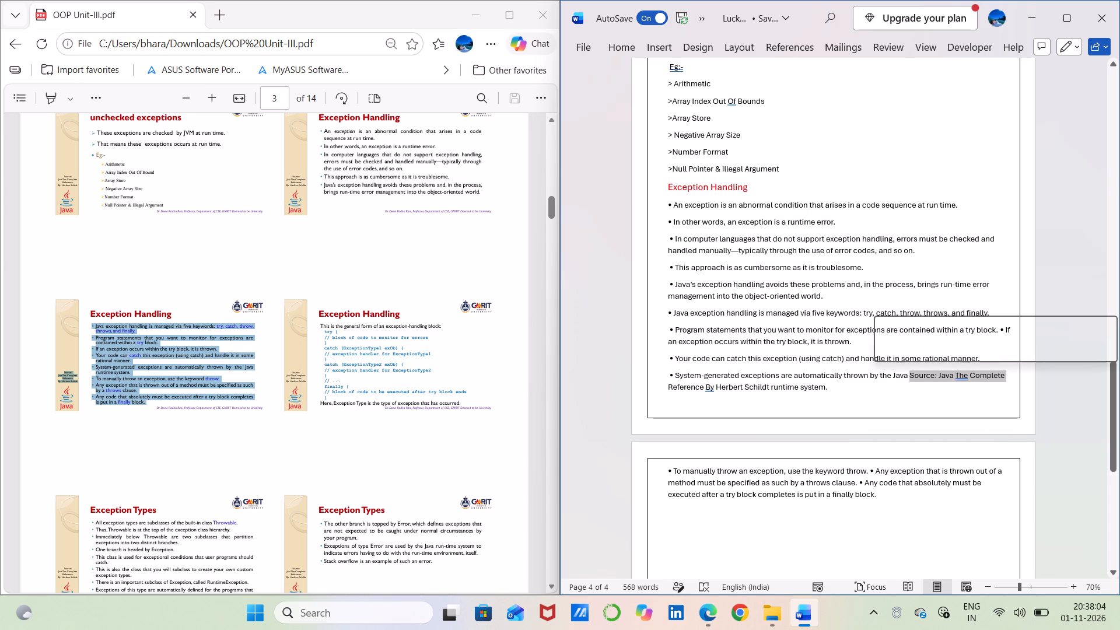
pyautogui.keyDown('ctrl'); pyautogui.click(1007, 373); pyautogui.keyUp('ctrl')
pyautogui.hotkey('ctrl', 'x')
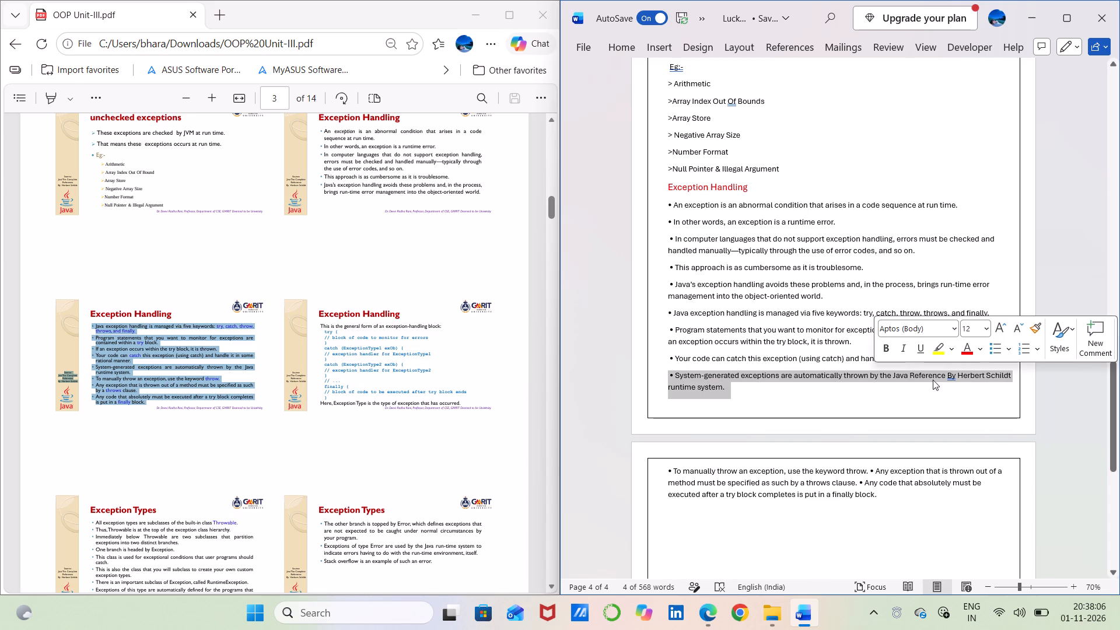
pyautogui.click(928, 387)
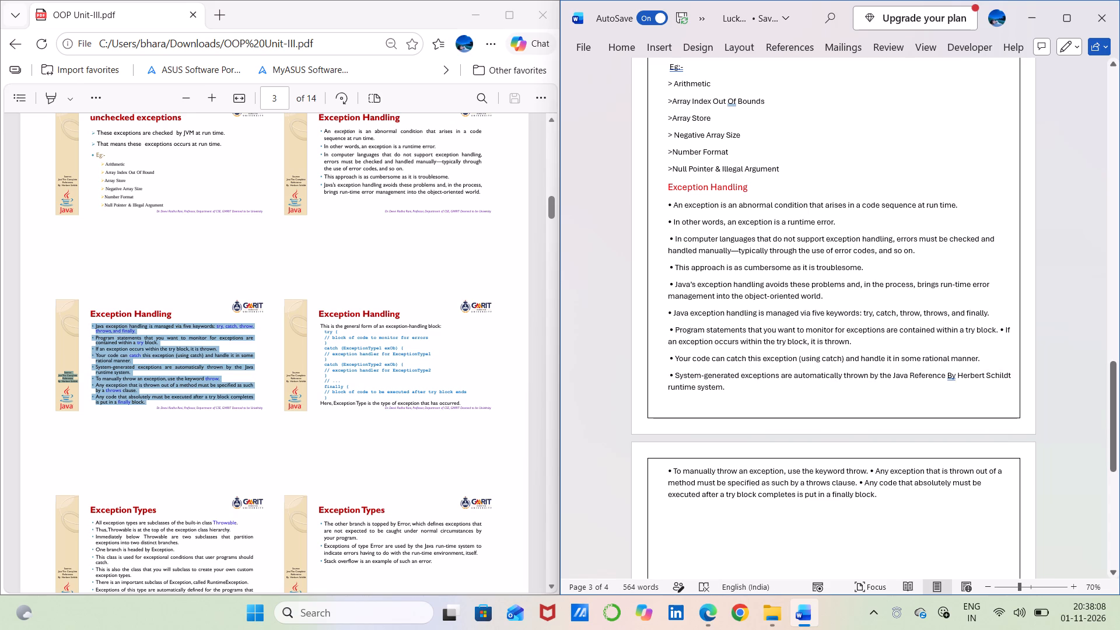
pyautogui.moveTo(908, 376); pyautogui.dragTo(1006, 376)
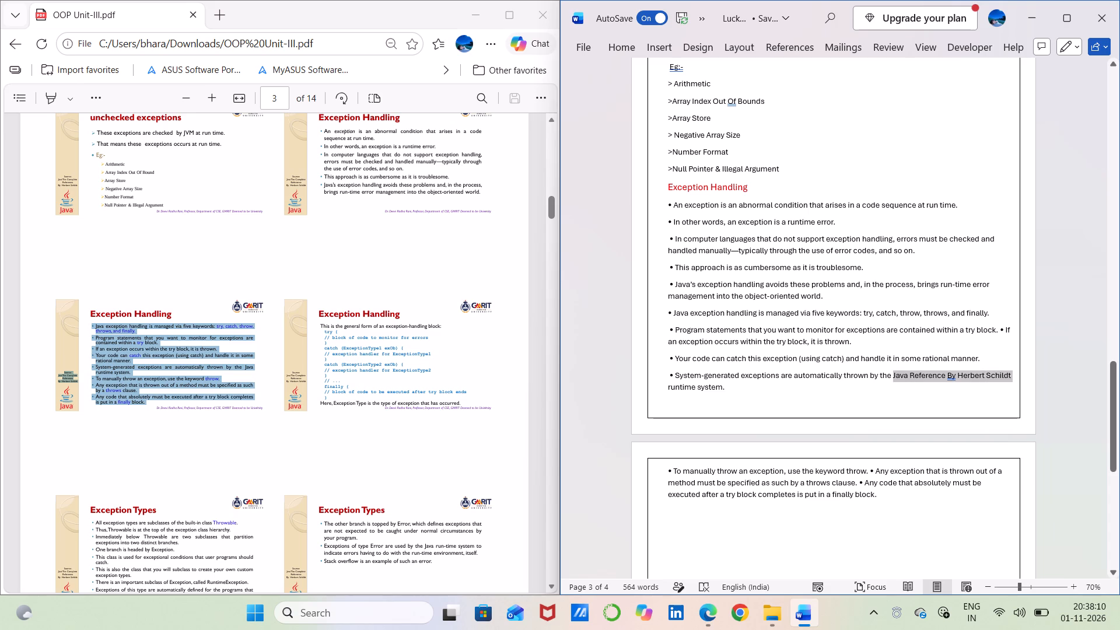
pyautogui.moveTo(1006, 376); pyautogui.dragTo(1007, 376)
pyautogui.hotkey('ctrl', 'x')
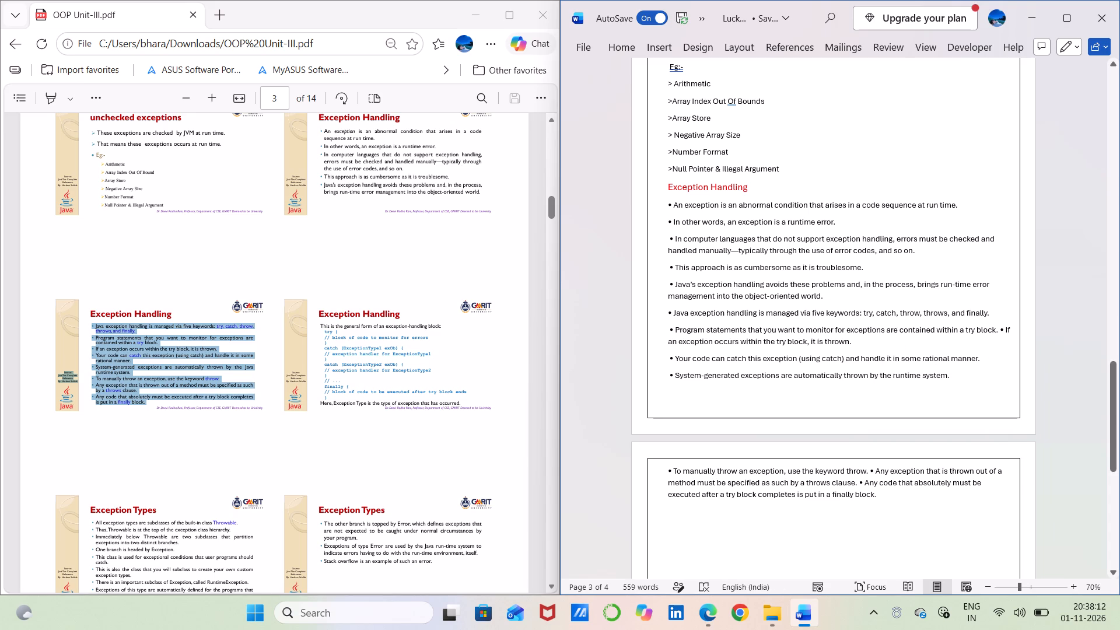
pyautogui.click(960, 400)
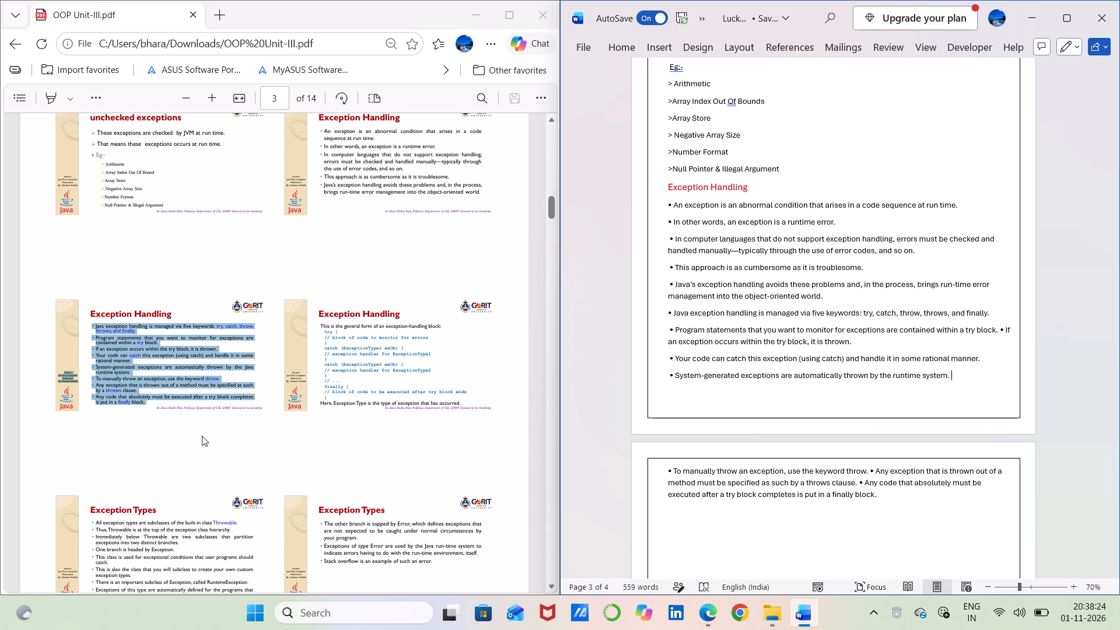
# Insert "java" before "runtime system" in the "System-generated exceptions" bullet.
pyautogui.click(890, 372)
pyautogui.press('space')
pyautogui.write('java')
# Start new lines for the bullets beginning "Any exception that is thrown" and "Any code that absolutely must be executed".
pyautogui.click(871, 470)
pyautogui.press('Return')
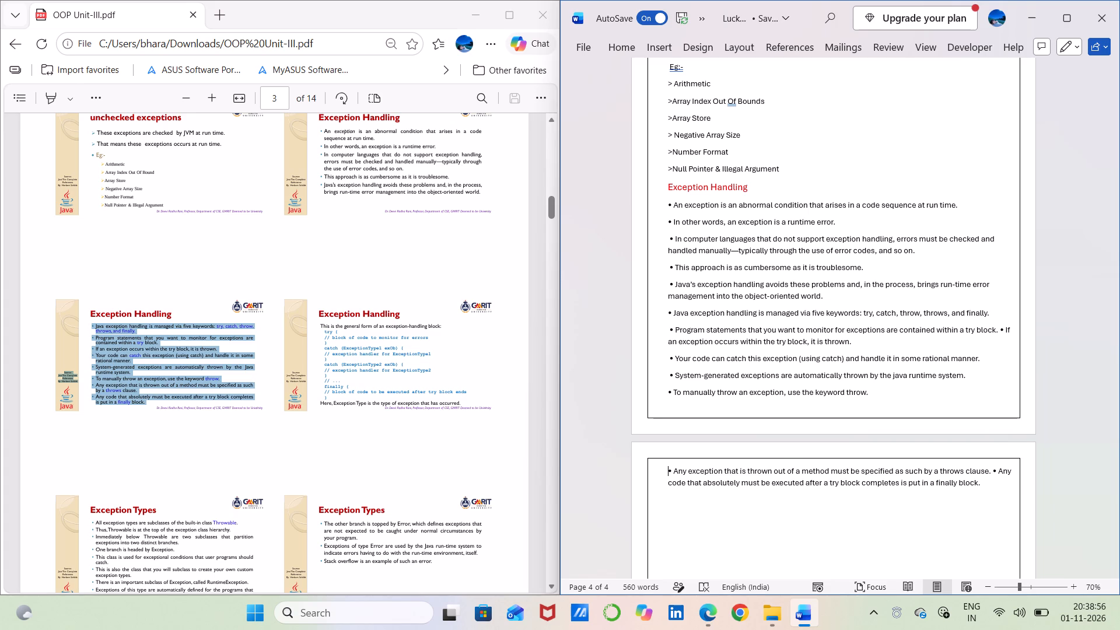
pyautogui.click(990, 471)
pyautogui.press('Return')
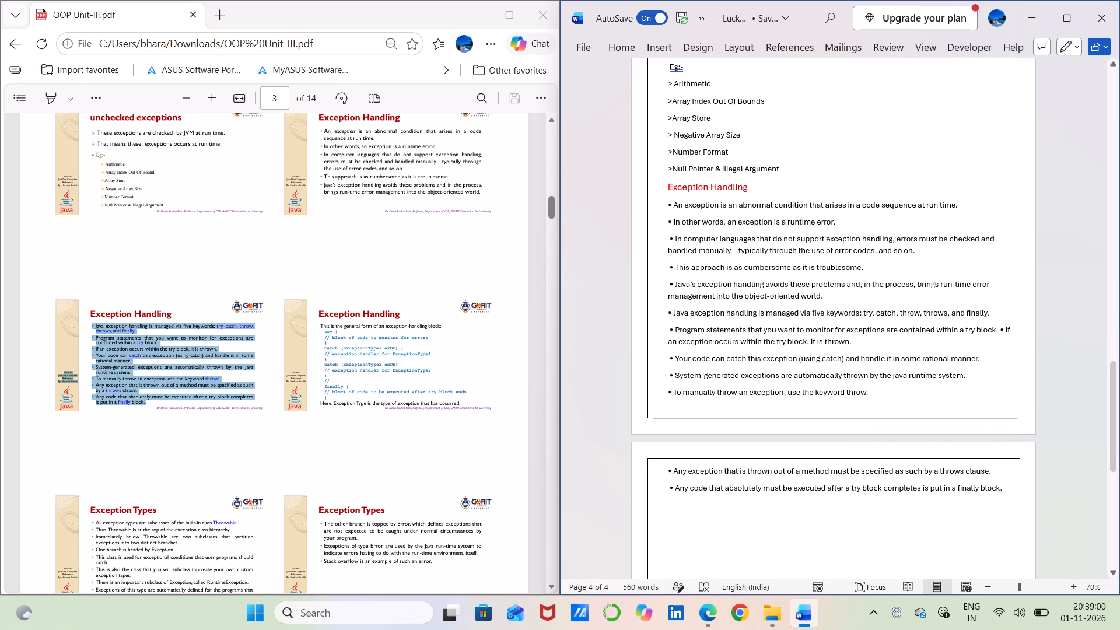
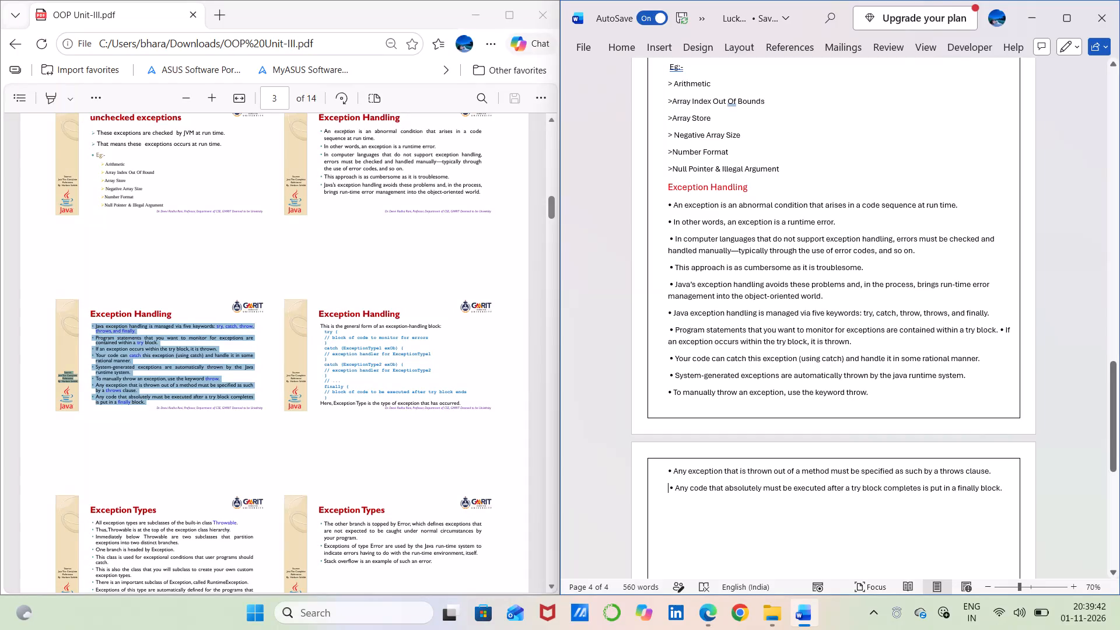
# Add a new empty line after the bullet ending "is put in a finally block" in the Word document.
pyautogui.click(1007, 489)
pyautogui.press('Return')
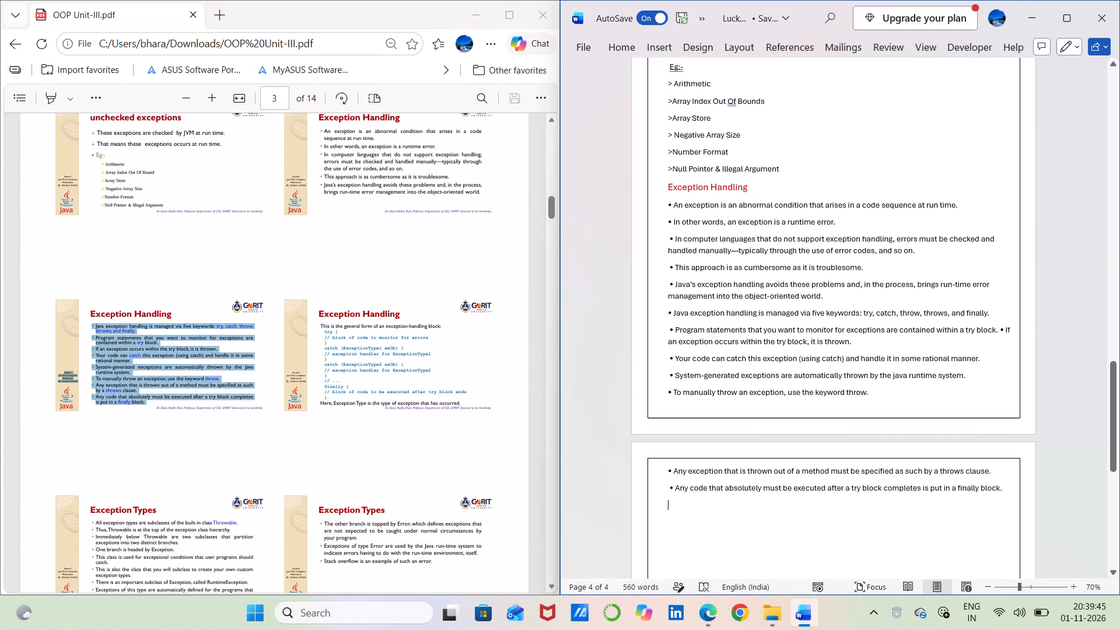
# Switch to the PDF and capture a rectangular screenshot of the Exception Handling slide showing the general form of an exception-handling block.
pyautogui.click(357, 367)
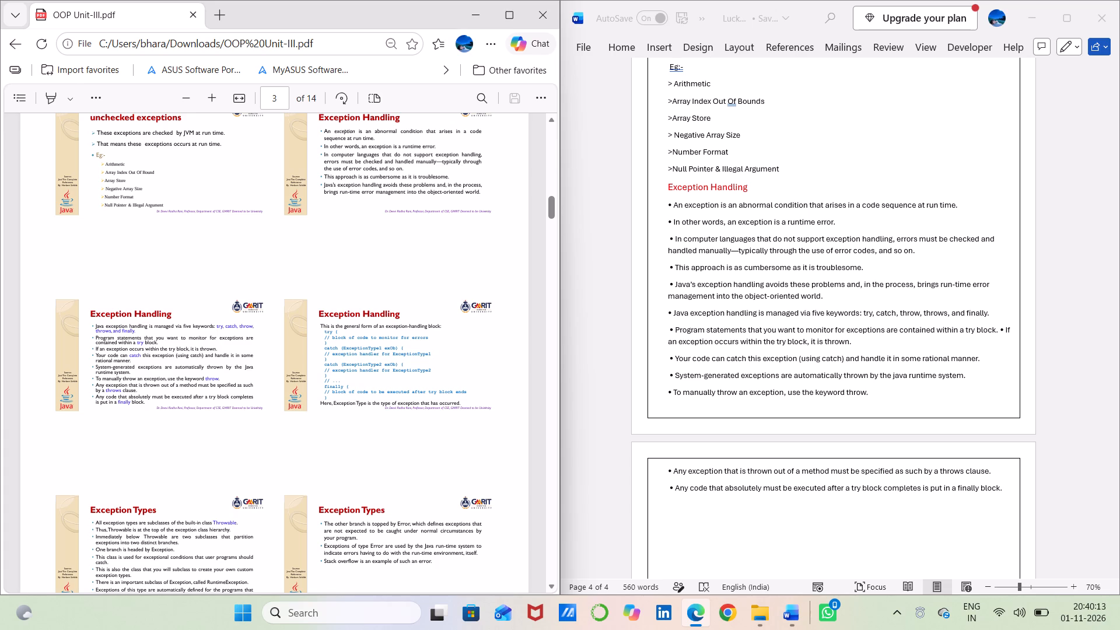
pyautogui.press('Print')
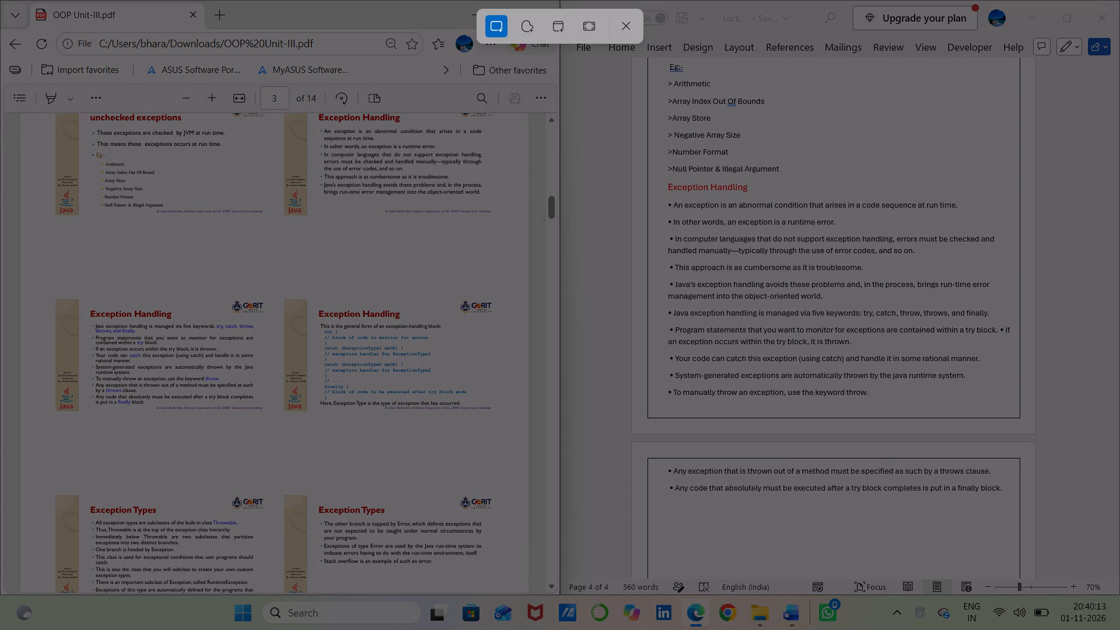
pyautogui.moveTo(317, 306); pyautogui.dragTo(492, 439)
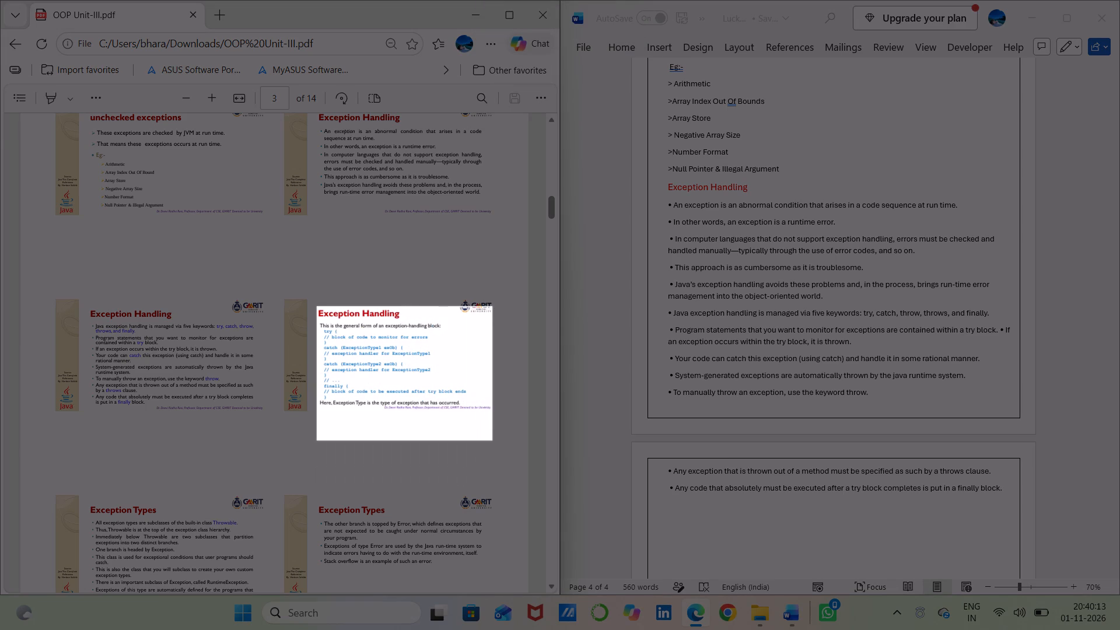
pyautogui.moveTo(492, 439); pyautogui.dragTo(499, 416)
pyautogui.click(499, 416)
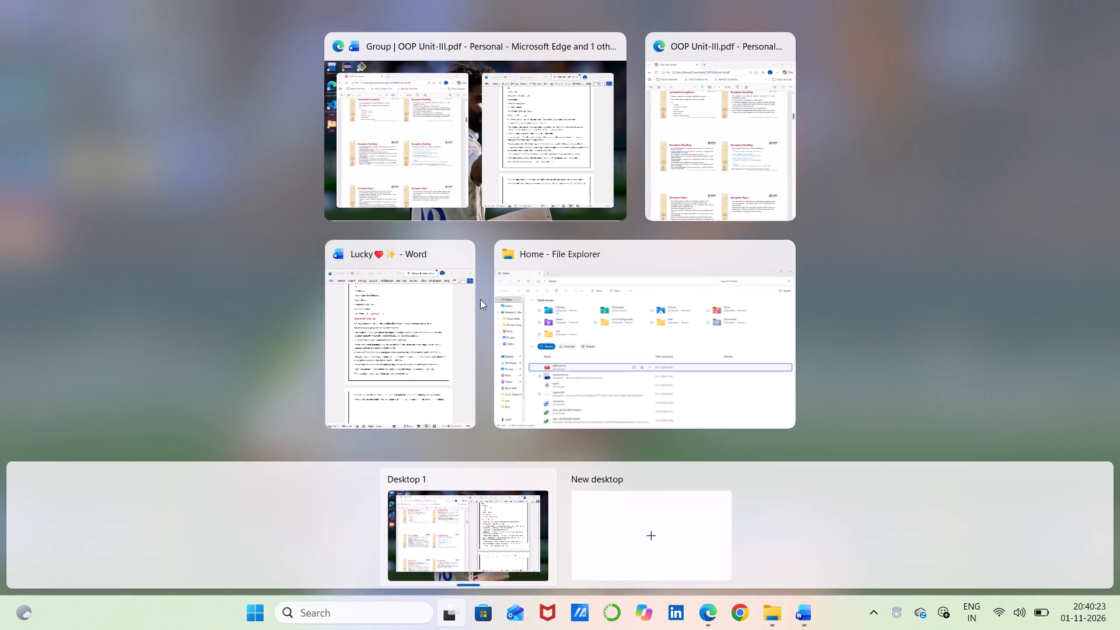
# Paste the copied slide image showing the general form of an exception-handling block below the "Any code that absolutely must be executed" bullet.
pyautogui.click(457, 134)
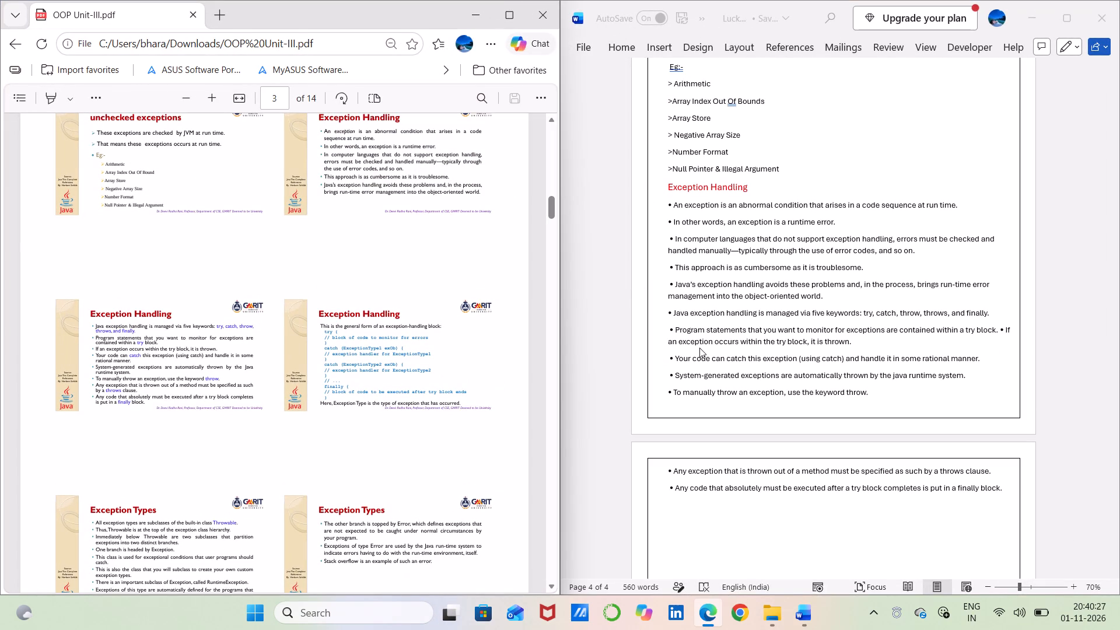
pyautogui.click(1007, 492)
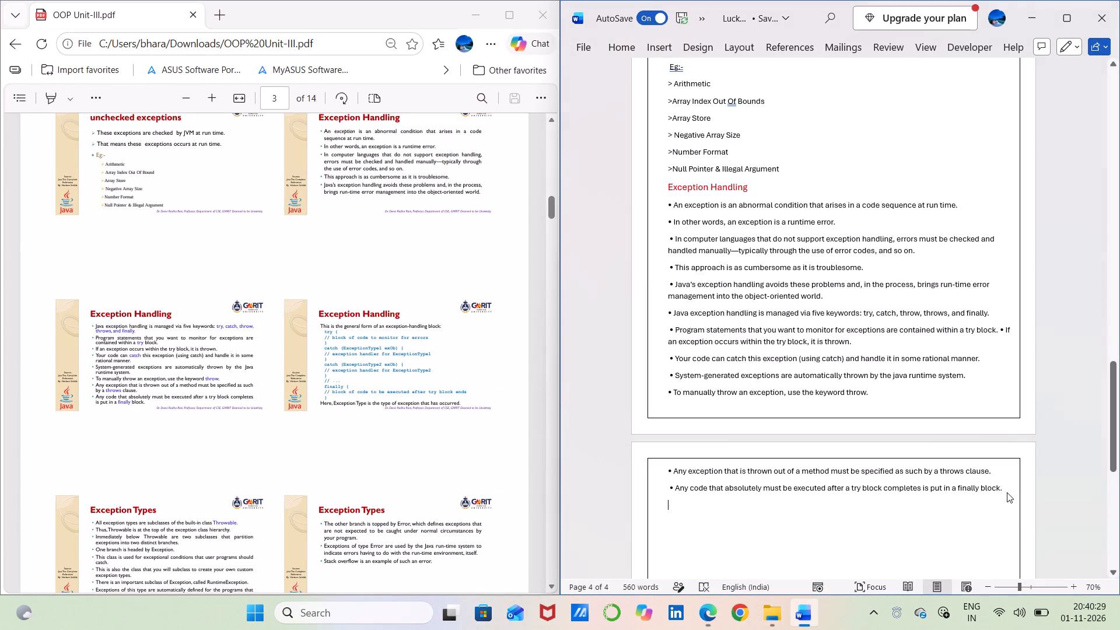
pyautogui.scroll(-1, 909, 512)
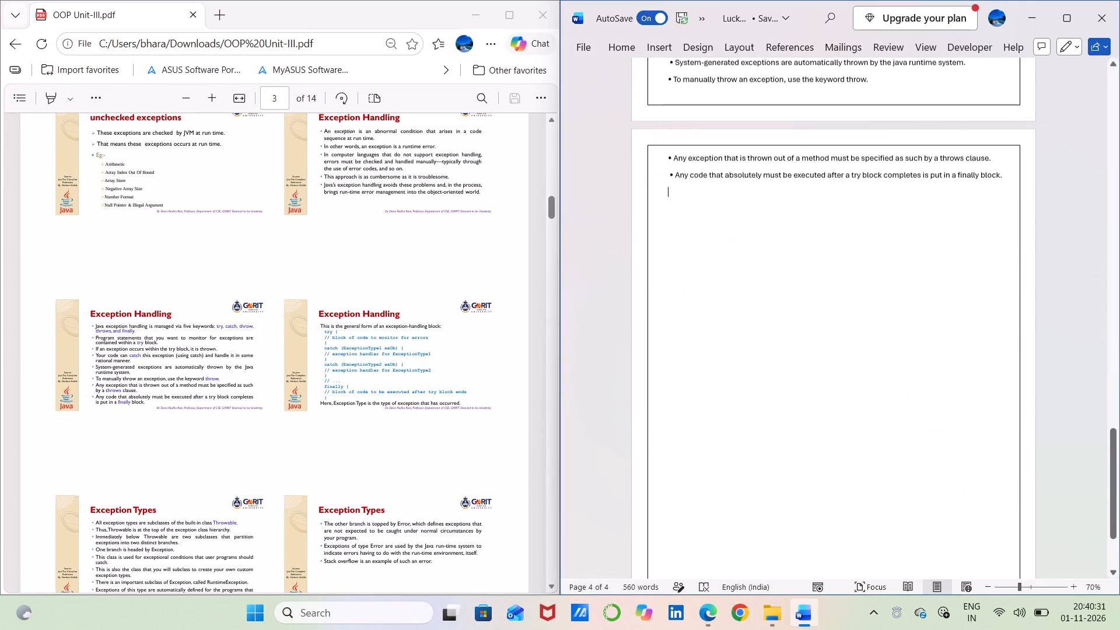
pyautogui.click(705, 212)
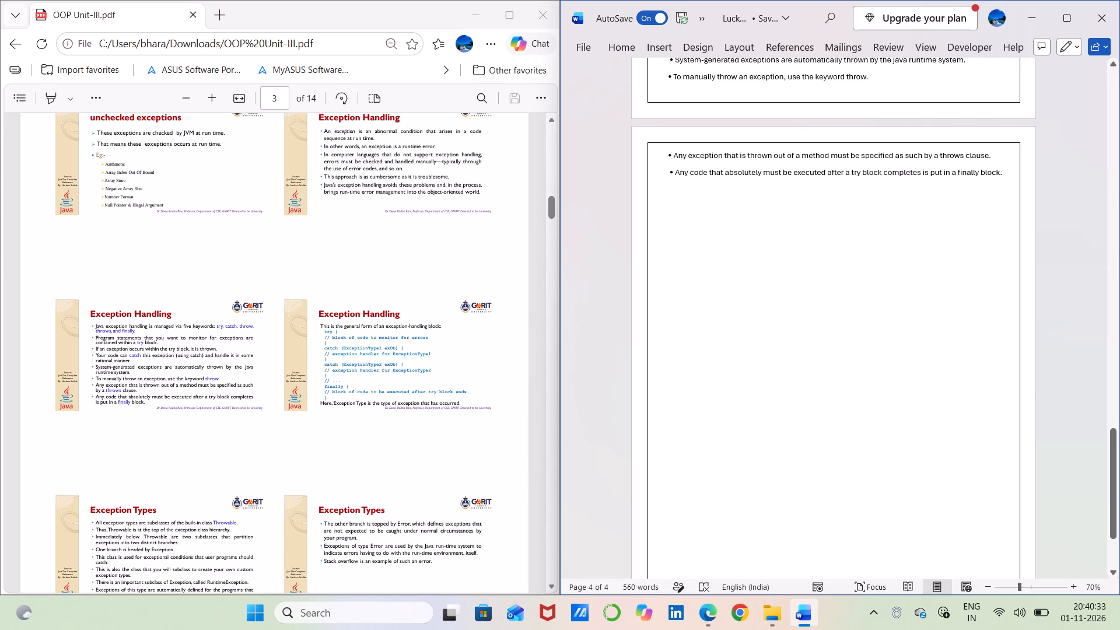
pyautogui.press('BackSpace')
pyautogui.hotkey('ctrl', 'v')
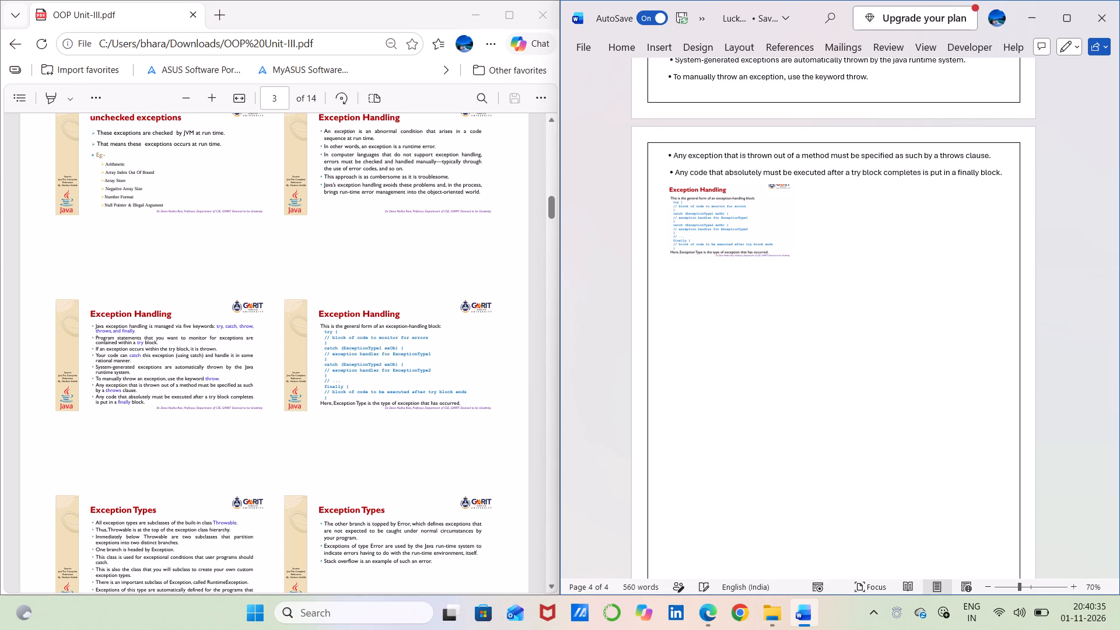
# Enlarge the pasted Exception Handling image to about half the width of the bordered page.
pyautogui.click(727, 222)
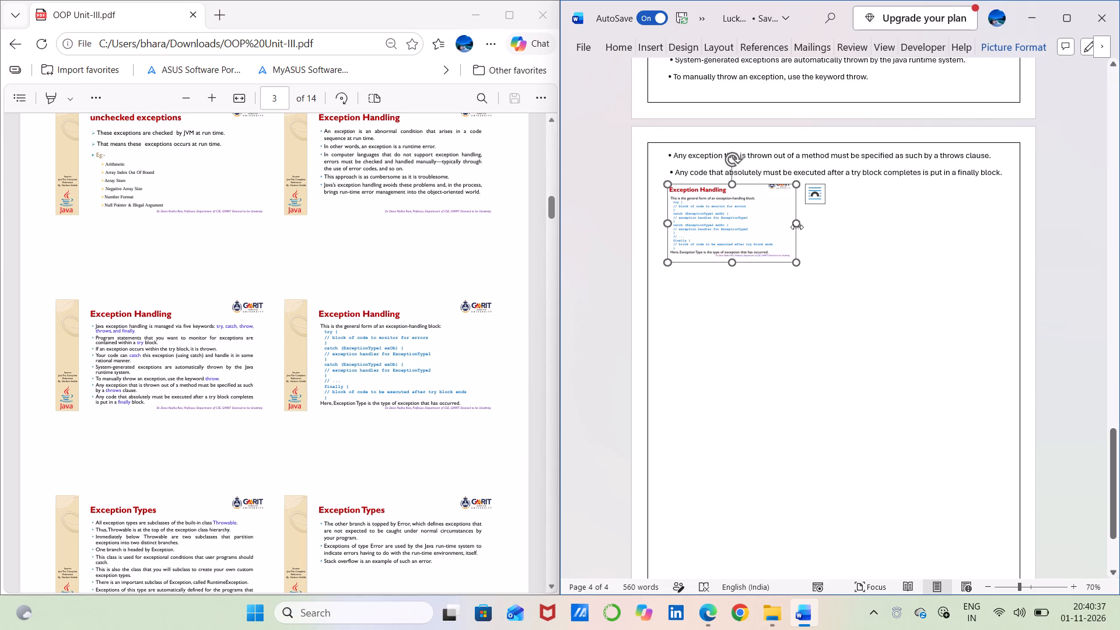
pyautogui.moveTo(795, 262); pyautogui.dragTo(825, 286)
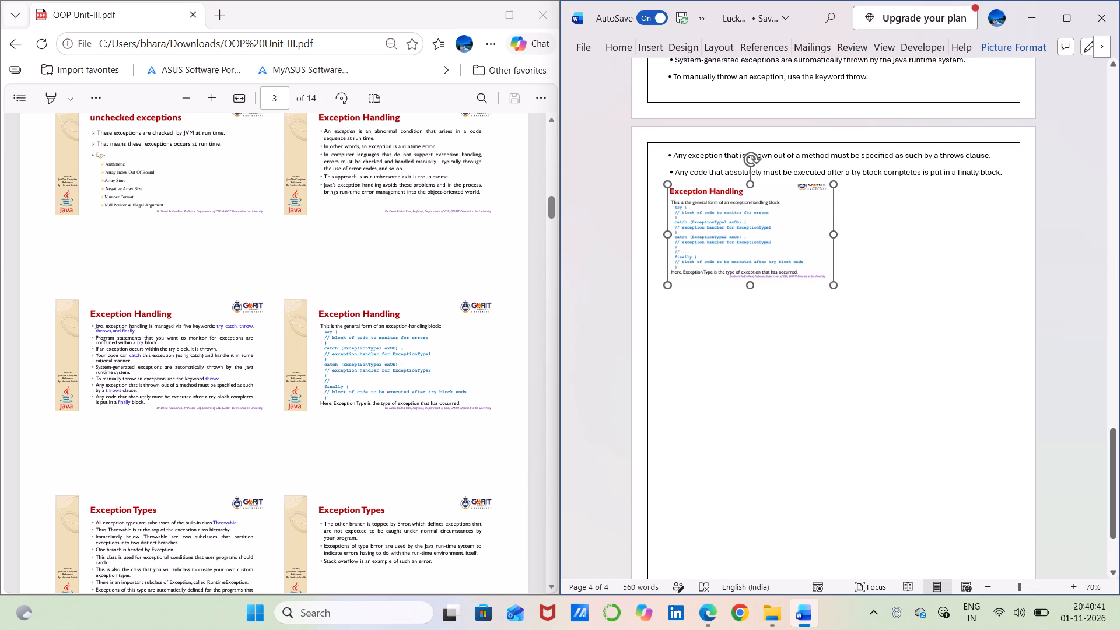
pyautogui.moveTo(825, 286); pyautogui.dragTo(831, 286)
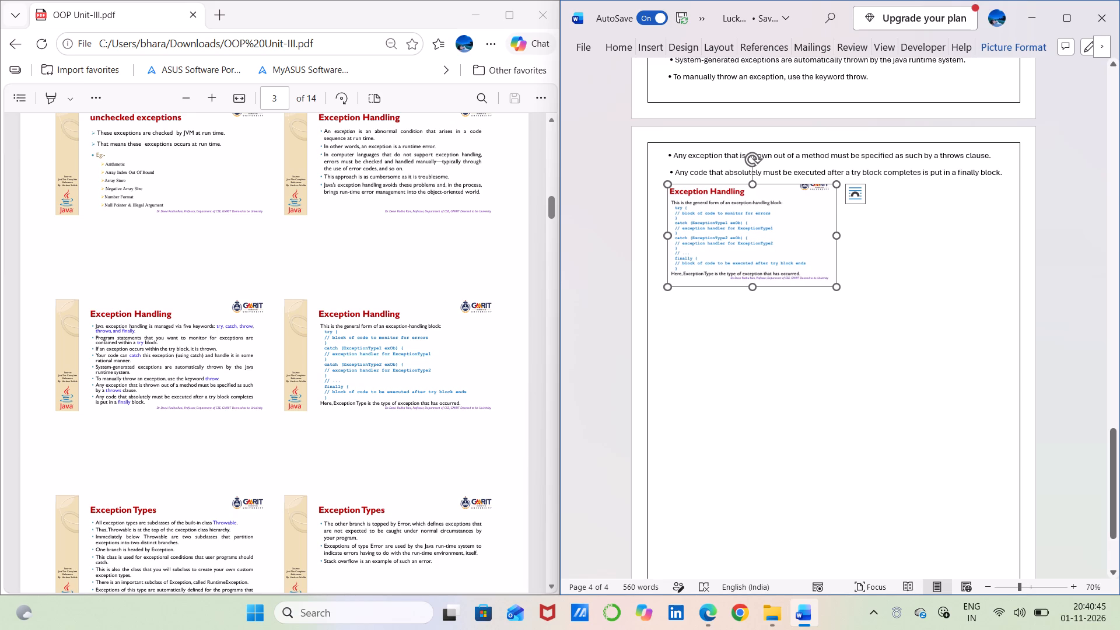
pyautogui.moveTo(836, 236); pyautogui.dragTo(846, 239)
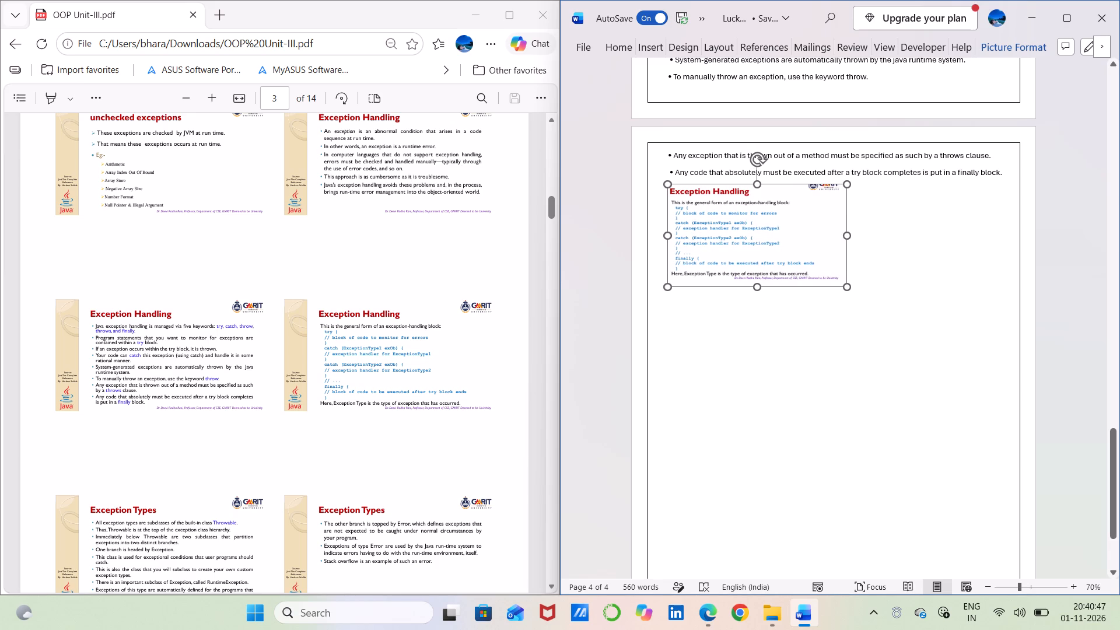
pyautogui.moveTo(846, 290); pyautogui.dragTo(849, 297)
# Copy the heading and all bullets of the first Exception Types slide in the PDF and paste them on a new line below the image.
pyautogui.click(805, 334)
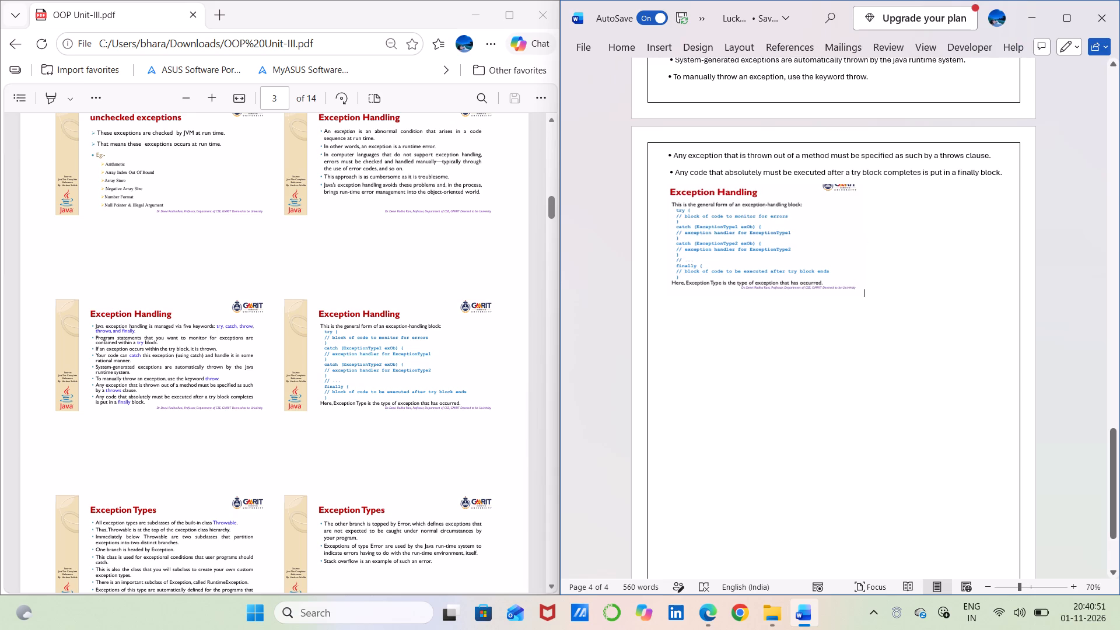
pyautogui.press('Return')
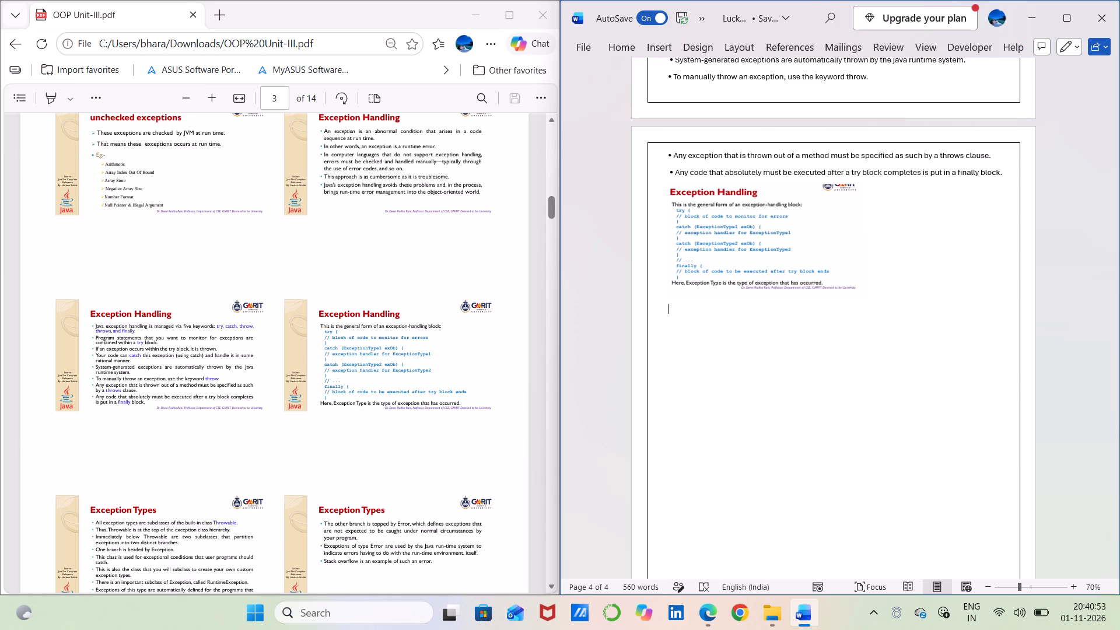
pyautogui.scroll(-4, 335, 384)
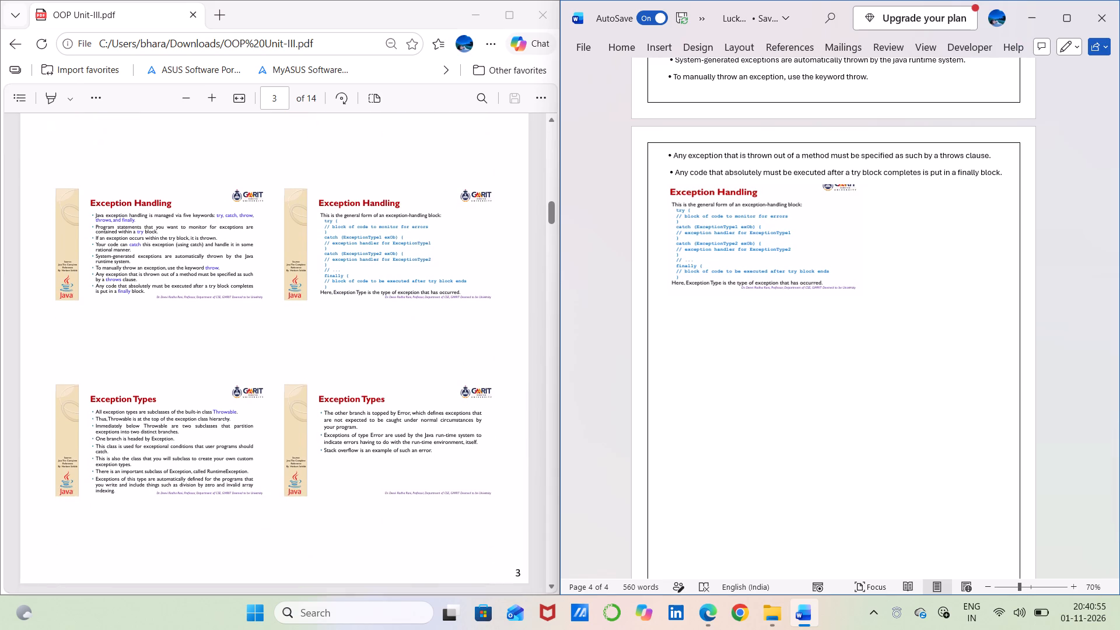
pyautogui.scroll(-3, 335, 384)
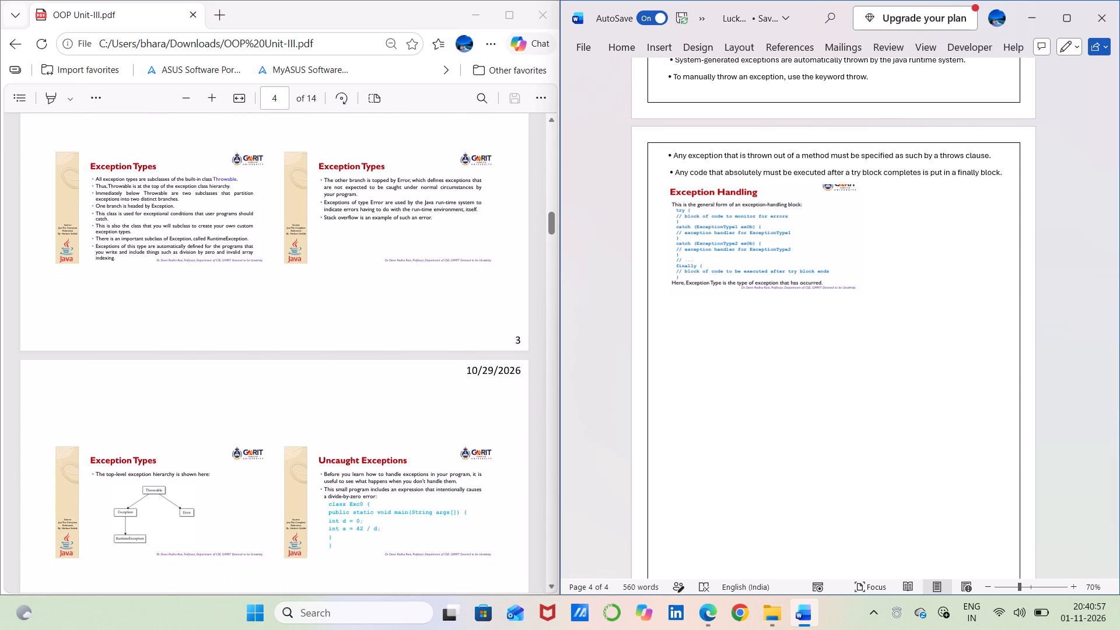
pyautogui.scroll(-1, 335, 384)
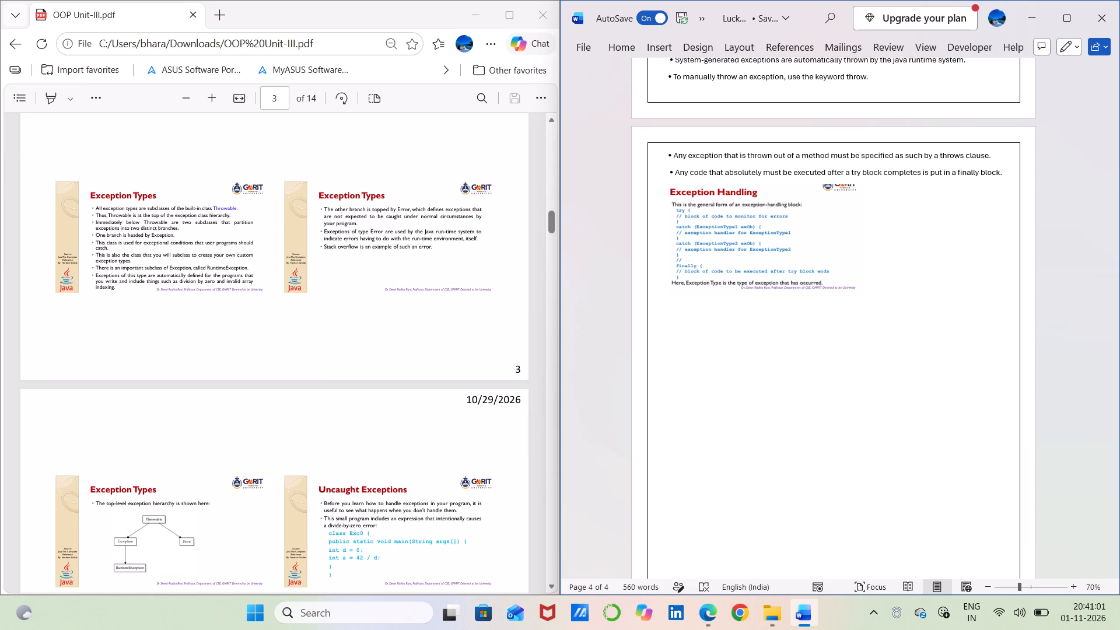
pyautogui.moveTo(90, 194); pyautogui.dragTo(152, 263)
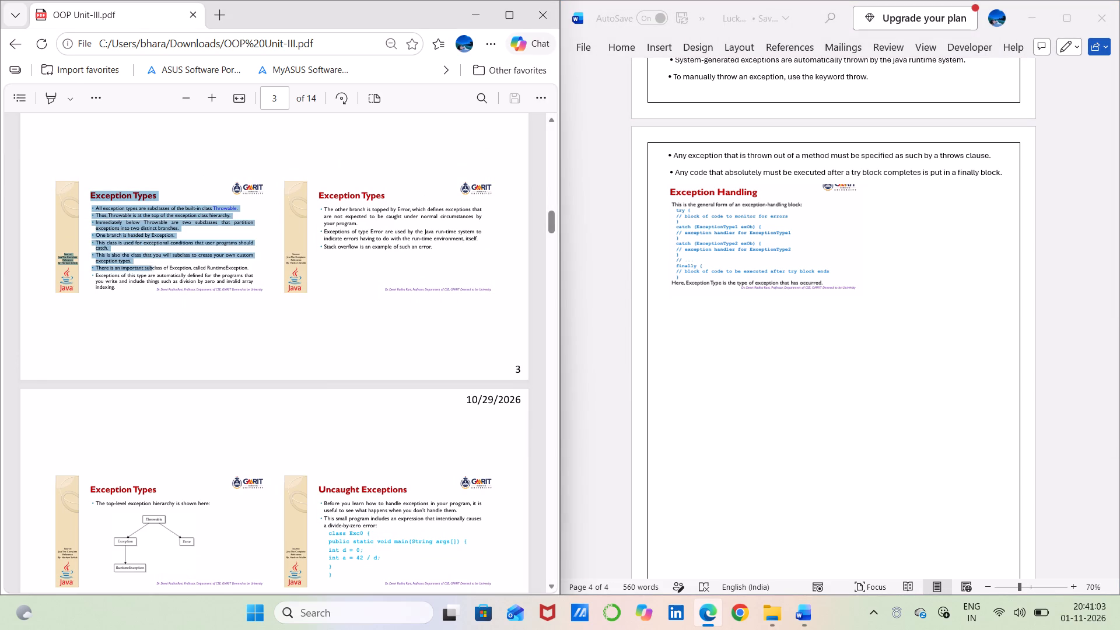
pyautogui.moveTo(152, 263); pyautogui.dragTo(169, 283)
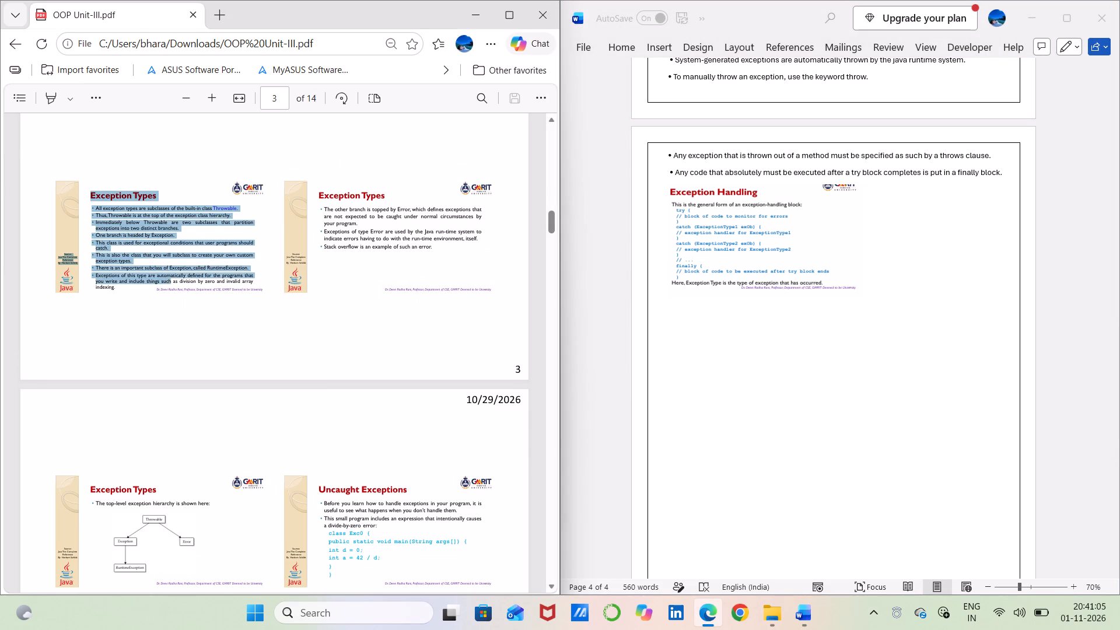
pyautogui.moveTo(169, 283); pyautogui.dragTo(138, 292)
pyautogui.moveTo(138, 292); pyautogui.dragTo(136, 292)
pyautogui.hotkey('ctrl', 'c')
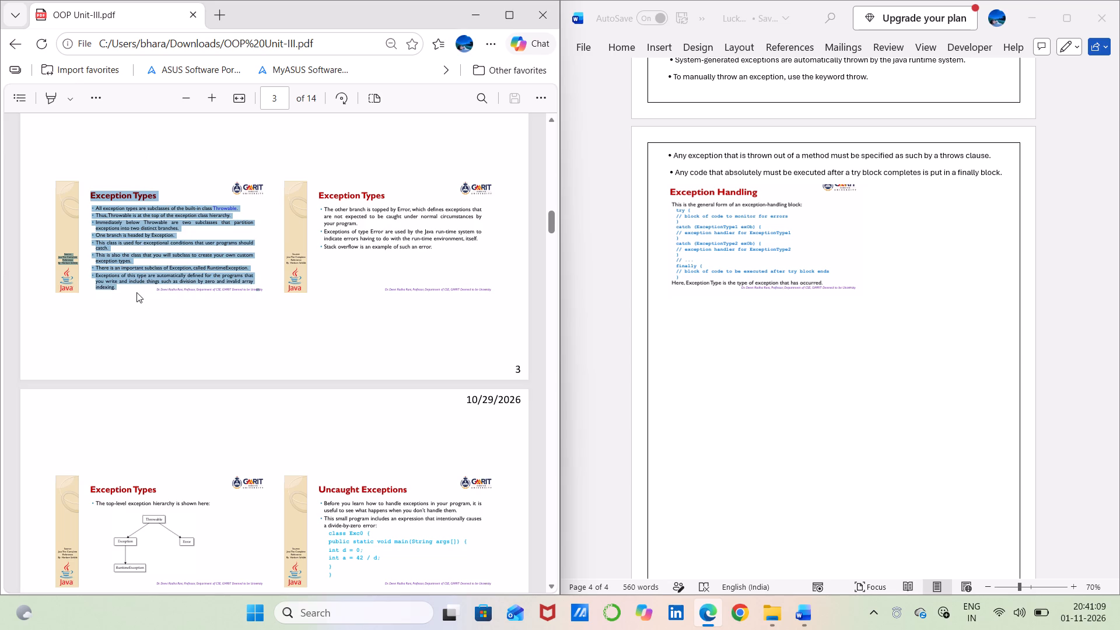
pyautogui.click(692, 325)
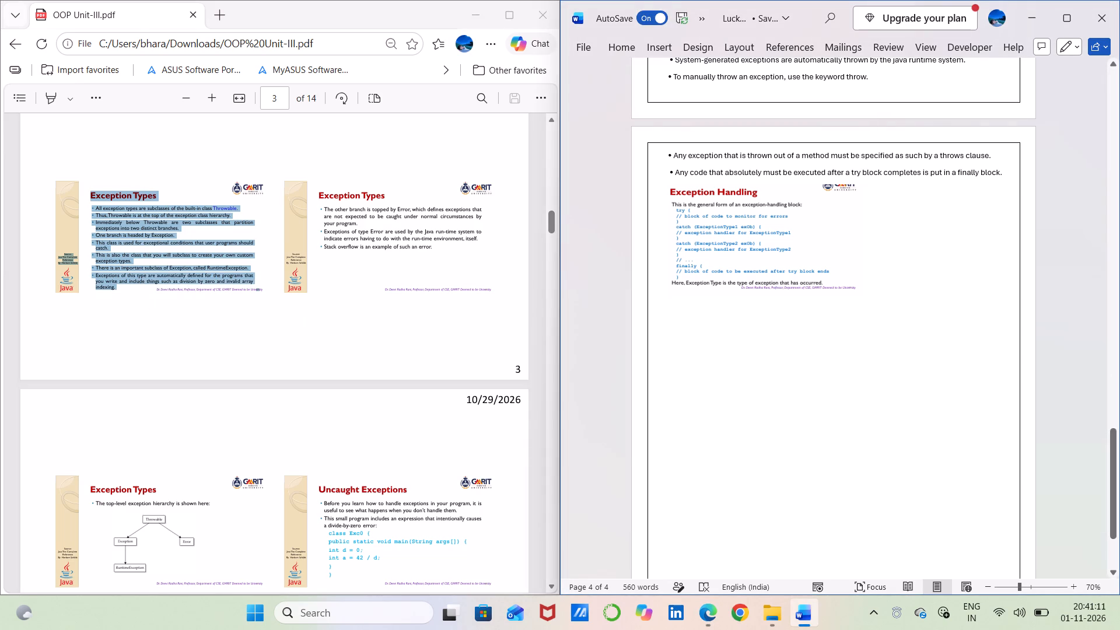
pyautogui.hotkey('ctrl', 'v')
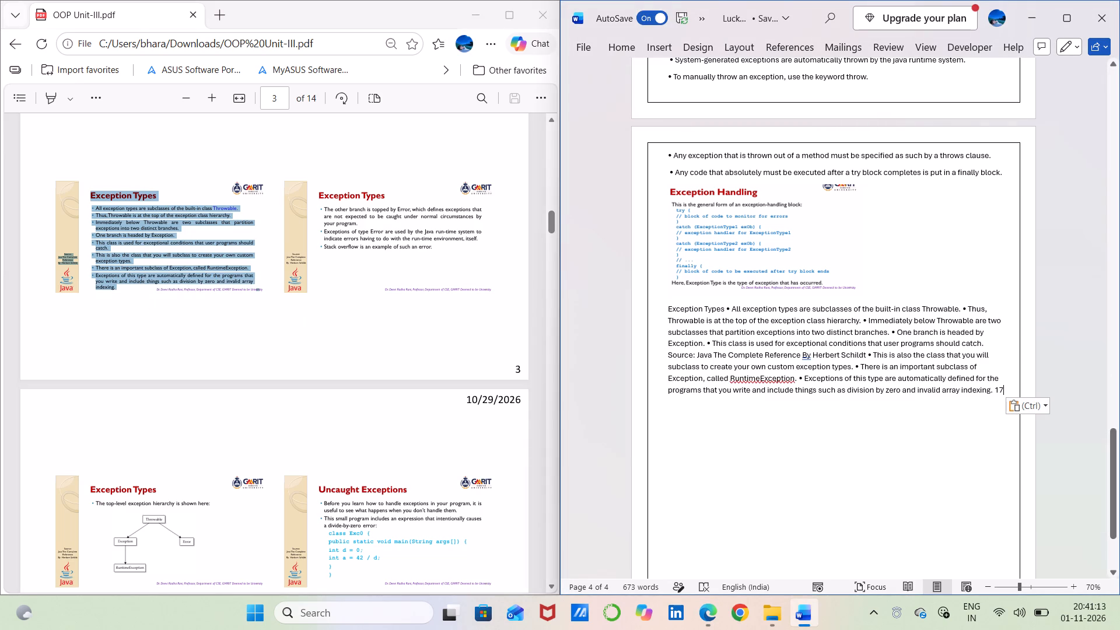
# Format the "Exception Types" heading in red at size 14 and separate it onto its own line above the bullets.
pyautogui.moveTo(726, 310); pyautogui.dragTo(664, 310)
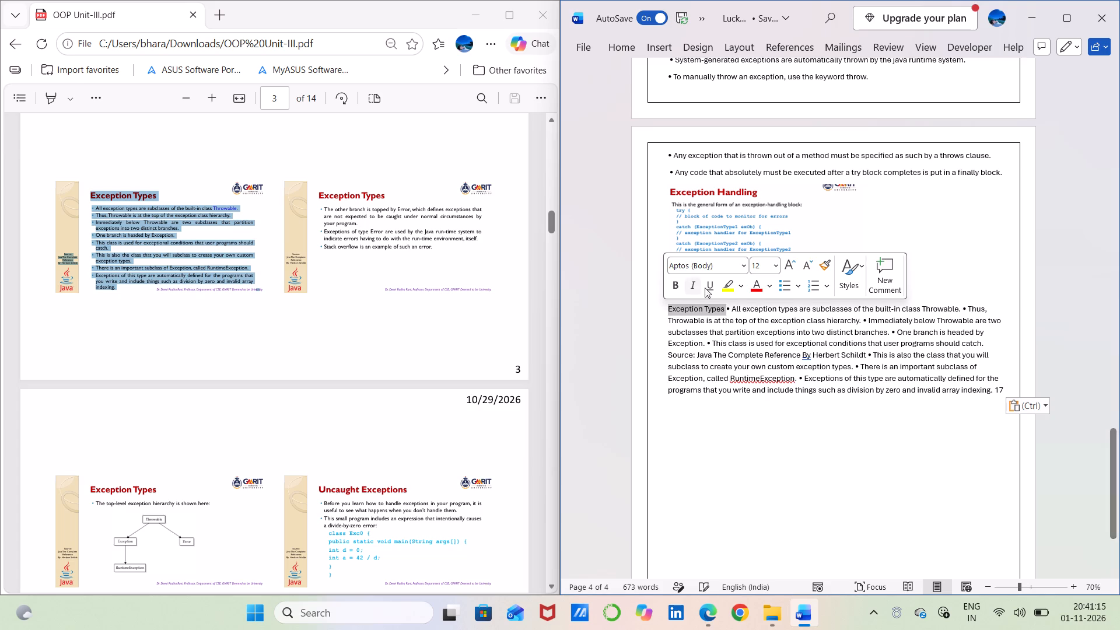
pyautogui.click(757, 286)
pyautogui.click(775, 268)
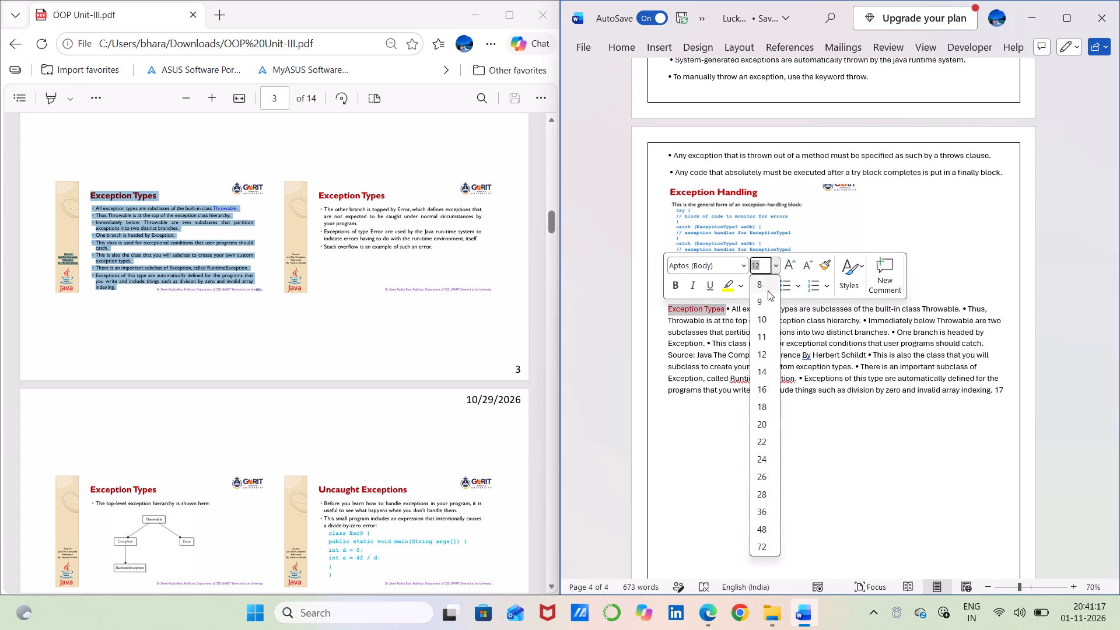
pyautogui.click(762, 367)
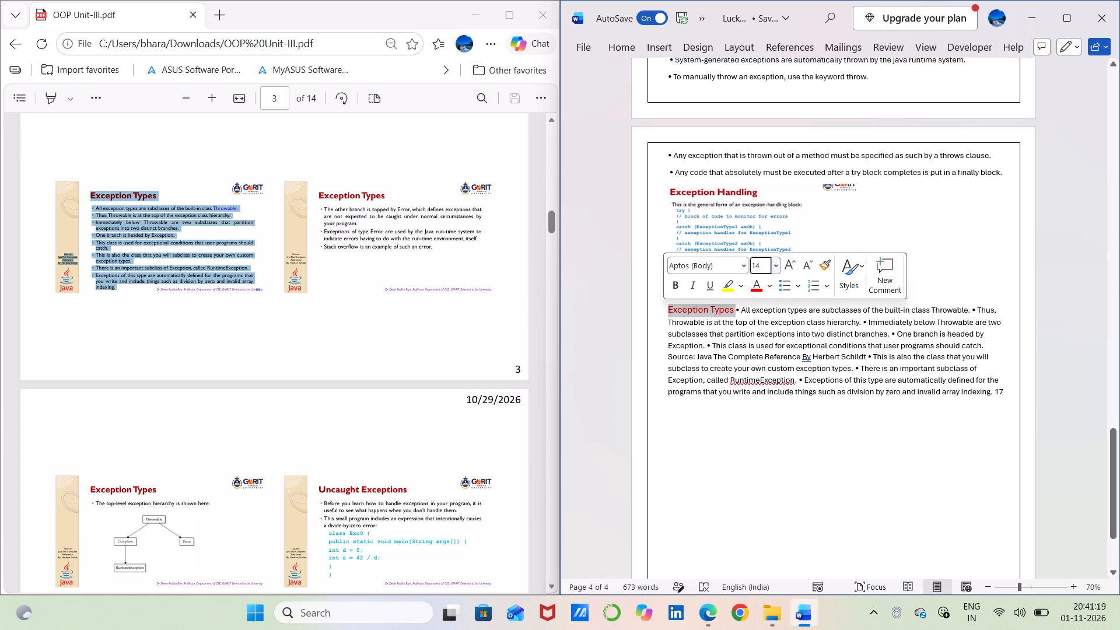
pyautogui.click(735, 313)
pyautogui.press('Return')
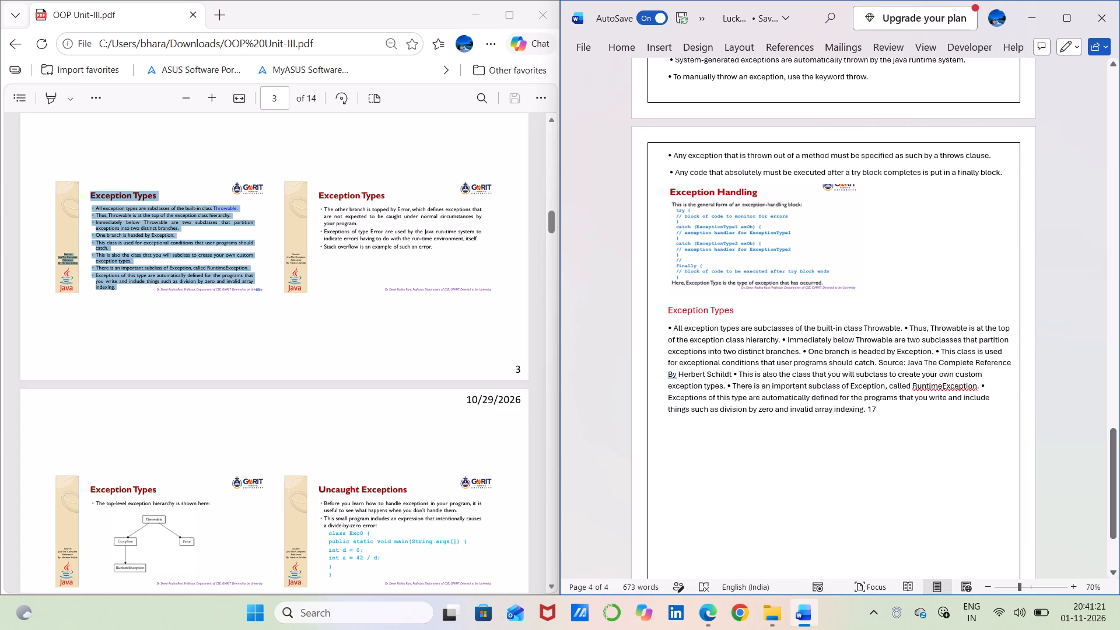
# Start new lines for the bullets beginning "Thus, Throwable", "Immediately below Throwable", "One branch is headed" and "This class is used".
pyautogui.click(902, 326)
pyautogui.press('Return')
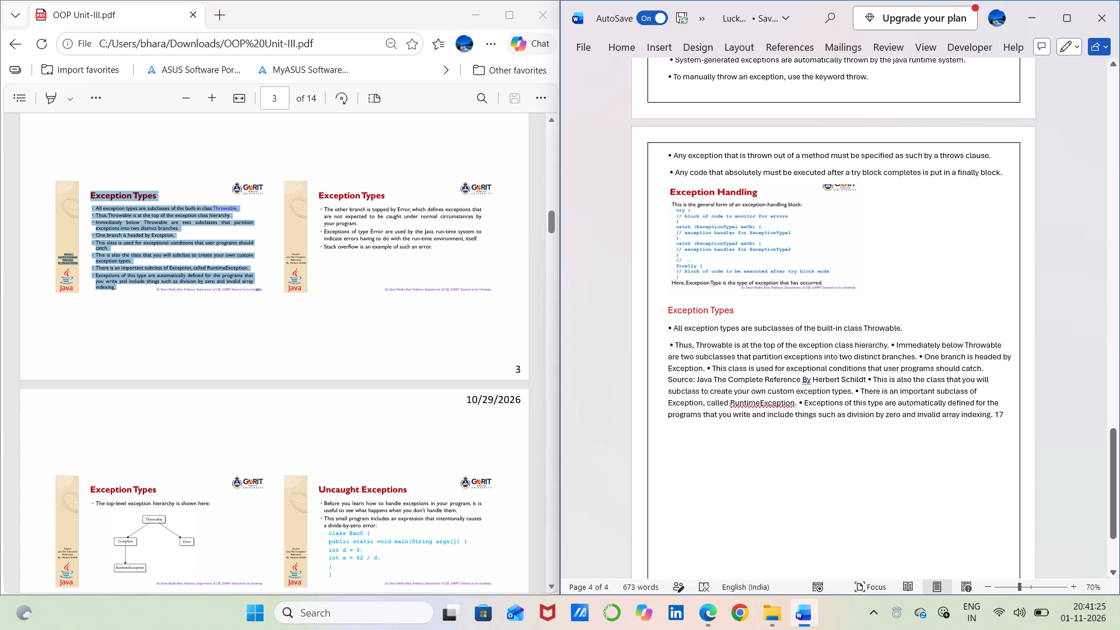
pyautogui.click(889, 343)
pyautogui.press('Return')
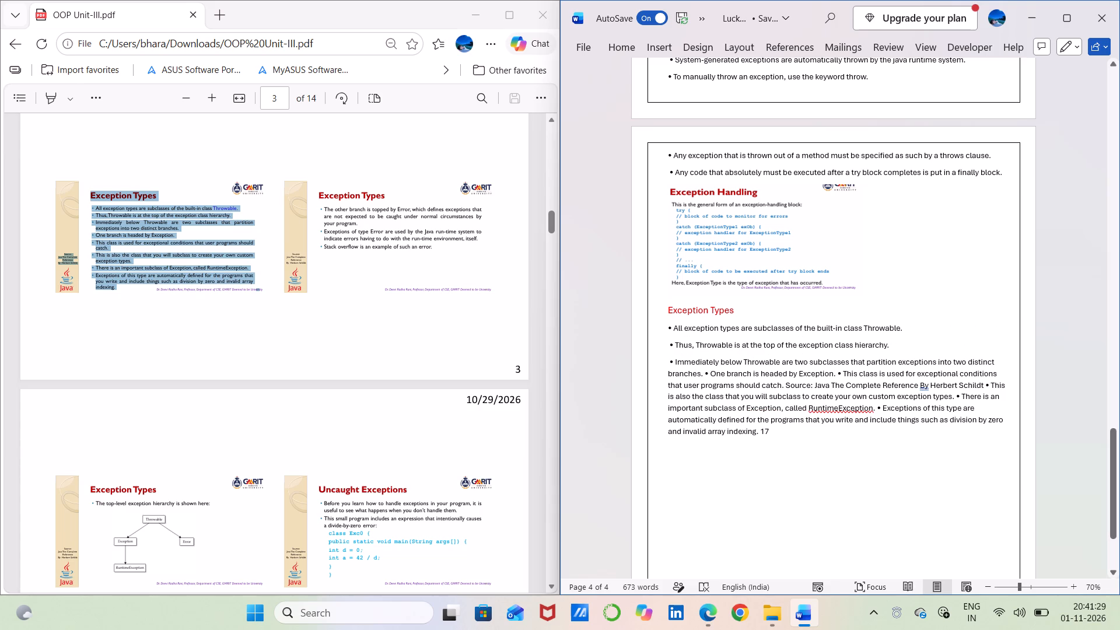
pyautogui.click(709, 375)
pyautogui.press('Left')
pyautogui.press('Return')
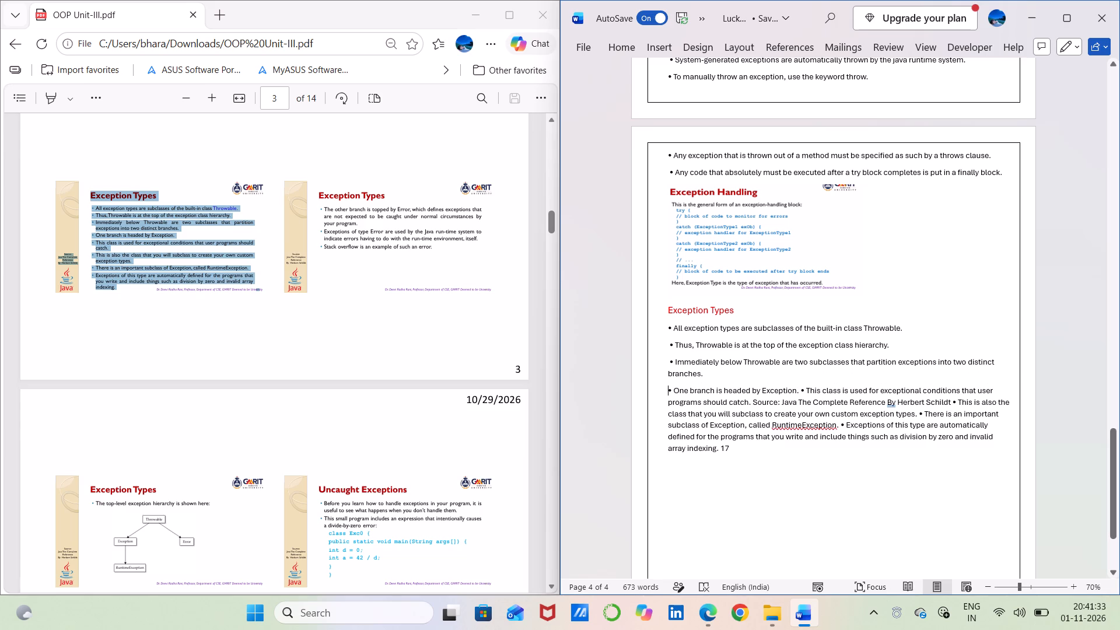
pyautogui.click(800, 392)
pyautogui.press('Return')
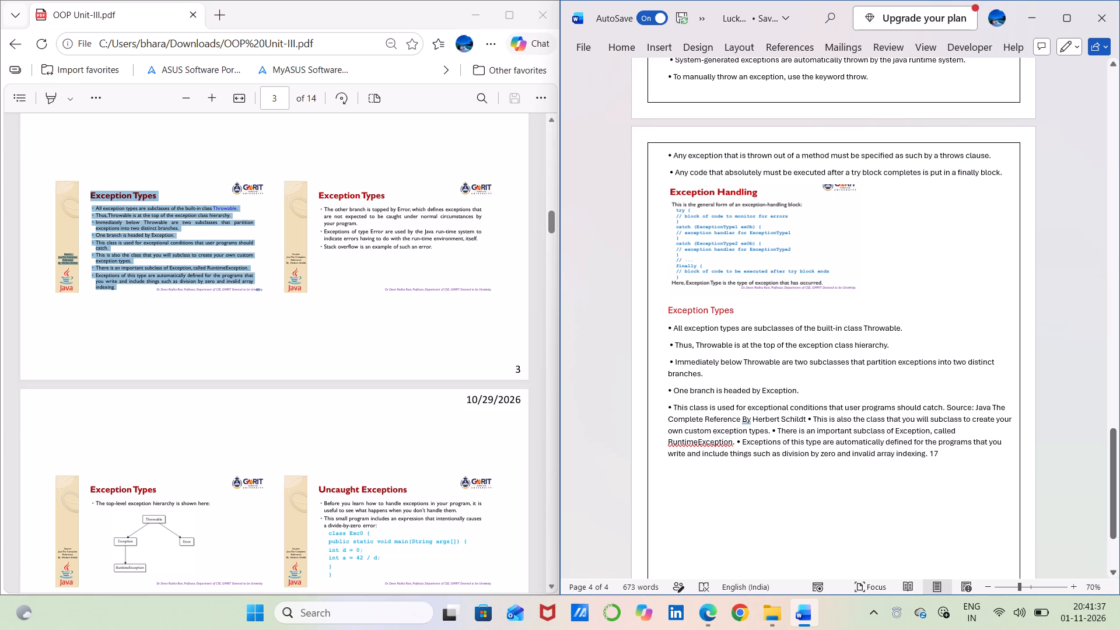
# Cut "Source: Java The" and "Reference By Herbert Schildt" from the "This class is used for exceptional conditions" bullet.
pyautogui.moveTo(946, 407); pyautogui.dragTo(1000, 406)
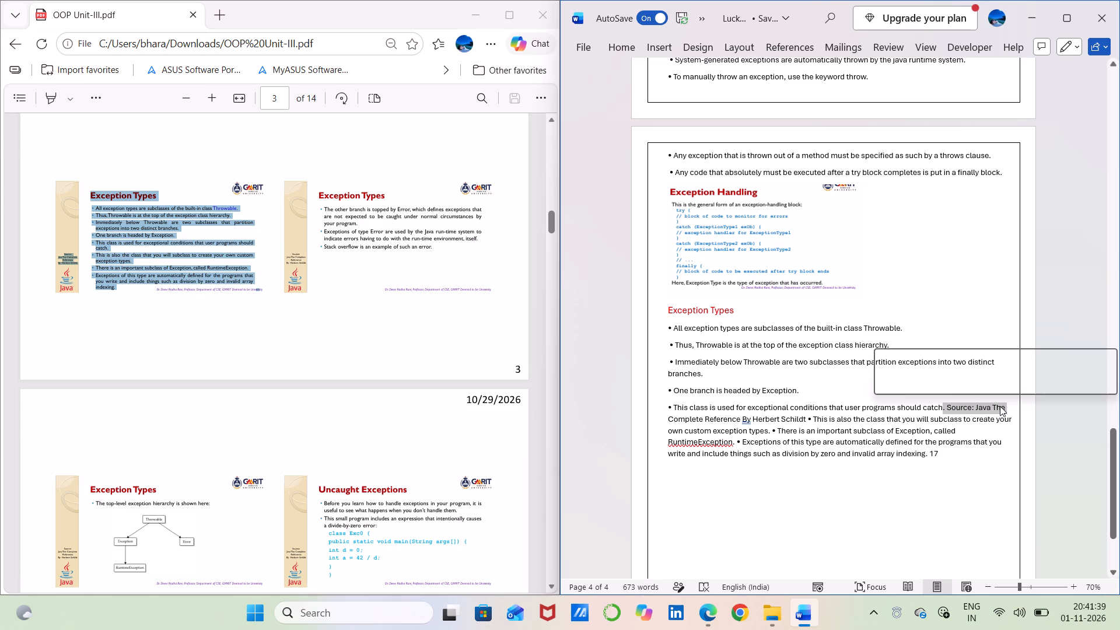
pyautogui.hotkey('ctrl', 'x')
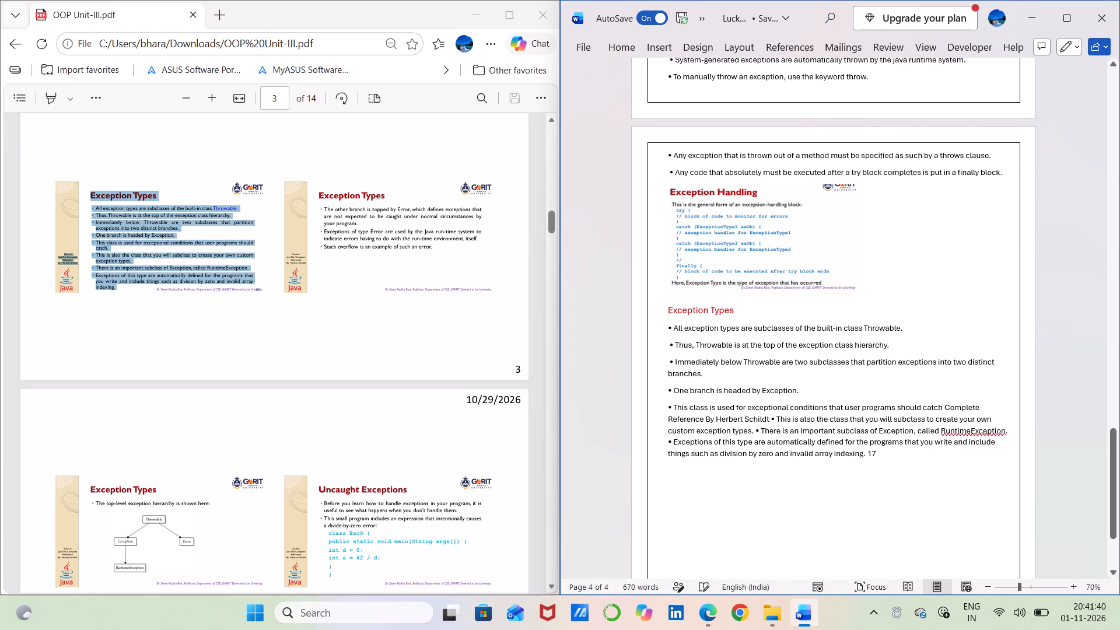
pyautogui.moveTo(769, 419); pyautogui.dragTo(769, 419)
pyautogui.moveTo(769, 419); pyautogui.dragTo(671, 419)
pyautogui.hotkey('ctrl', 'x')
pyautogui.keyDown('ctrl'); pyautogui.click(671, 419); pyautogui.keyUp('ctrl')
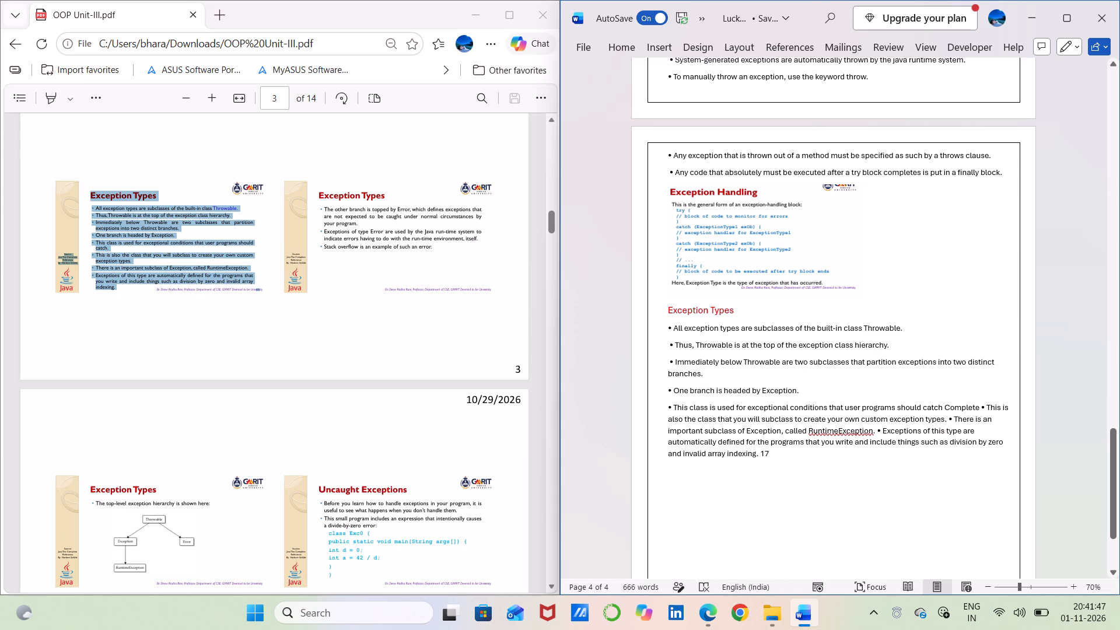
# Start a new line for the bullet beginning "This is also the class that you will subclass".
pyautogui.click(981, 407)
pyautogui.press('Return')
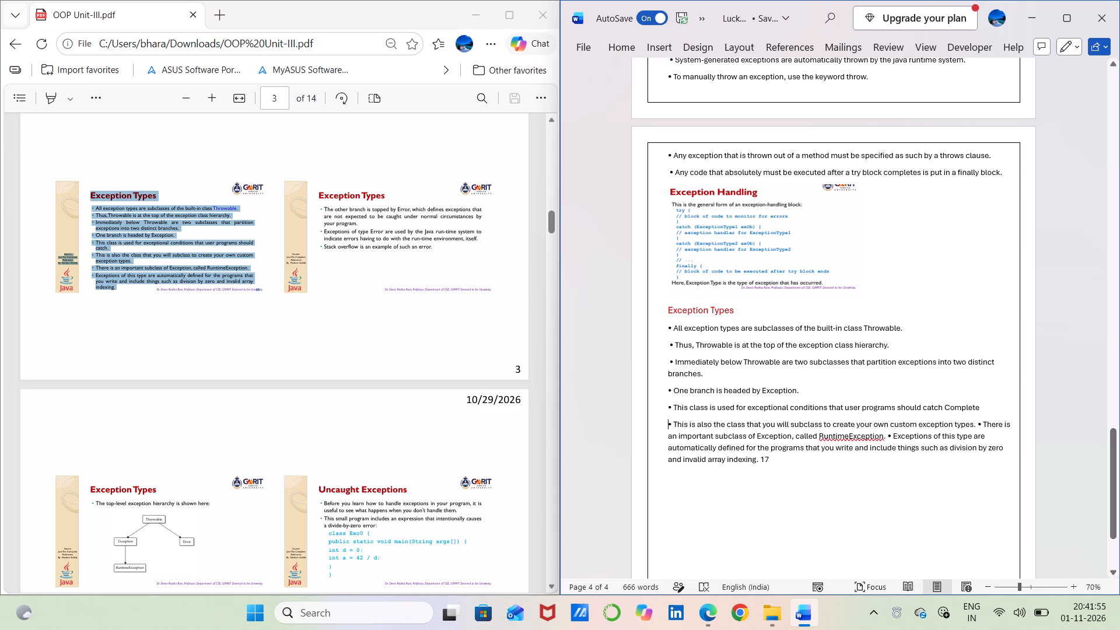
# Start a new line for the bullet beginning "Exceptions of this type" and delete the stray "17" at its end.
pyautogui.click(887, 433)
pyautogui.press('Return')
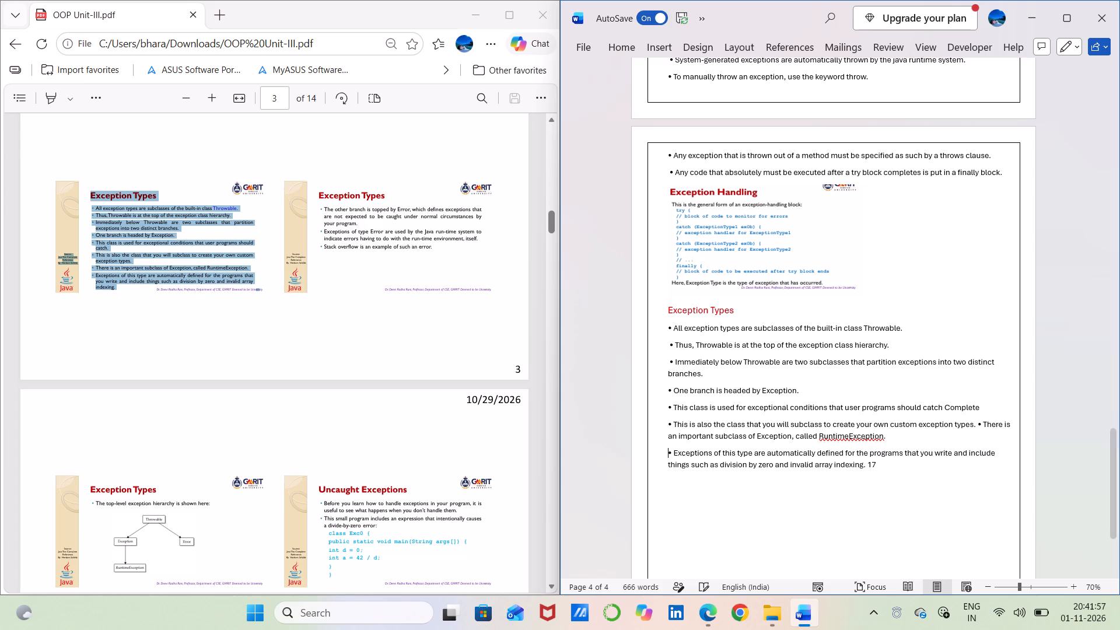
pyautogui.click(872, 464)
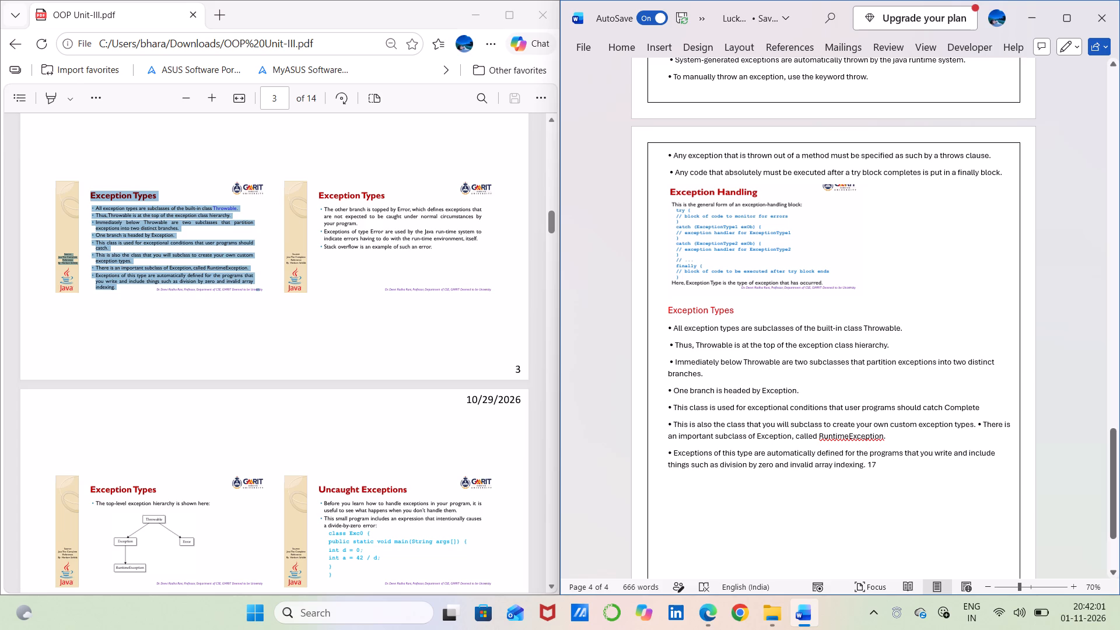
pyautogui.click(880, 461)
pyautogui.press('BackSpace')
pyautogui.press('BackSpace')
# Copy the three bullets of the PDF's second "Exception Types" slide on page 3 onto a new line below the last bullet in the Word notes.
pyautogui.press('Return')
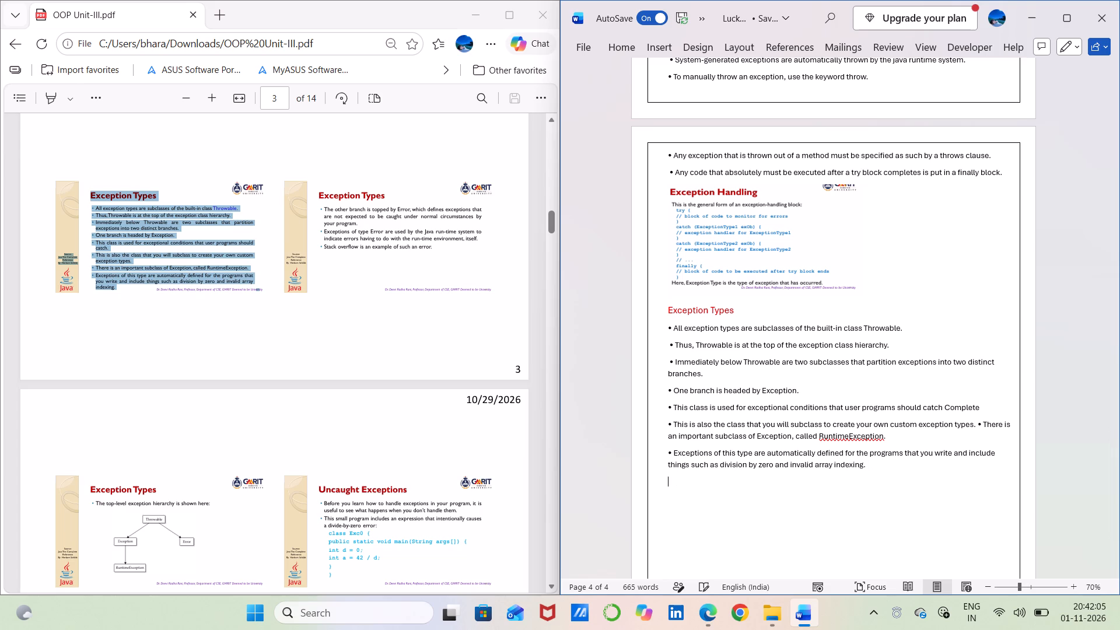
pyautogui.click(120, 271)
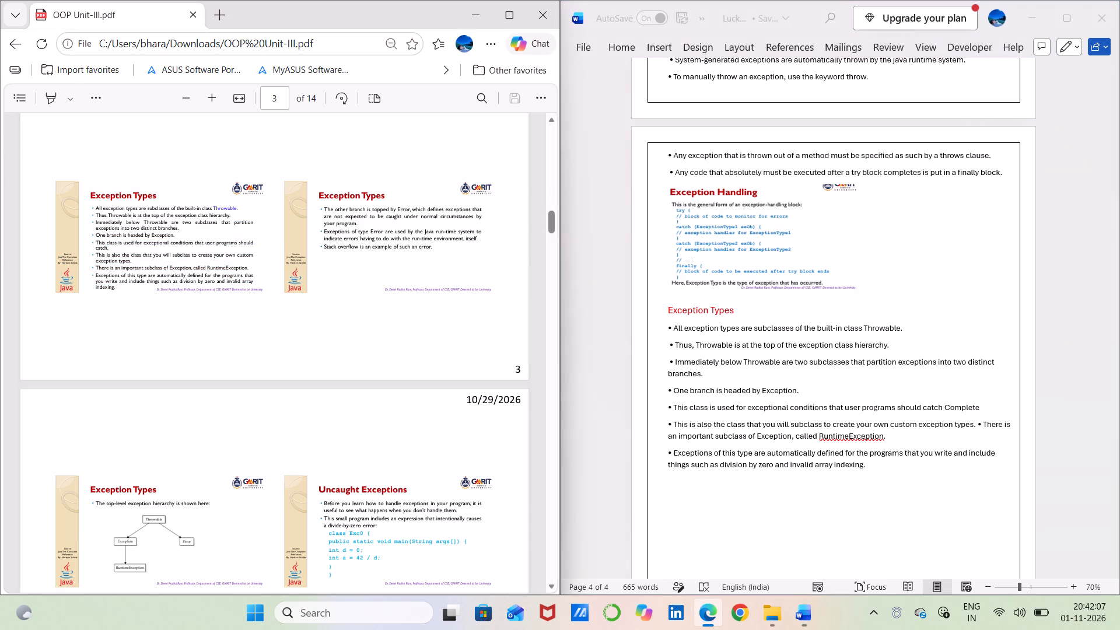
pyautogui.moveTo(321, 212); pyautogui.dragTo(346, 230)
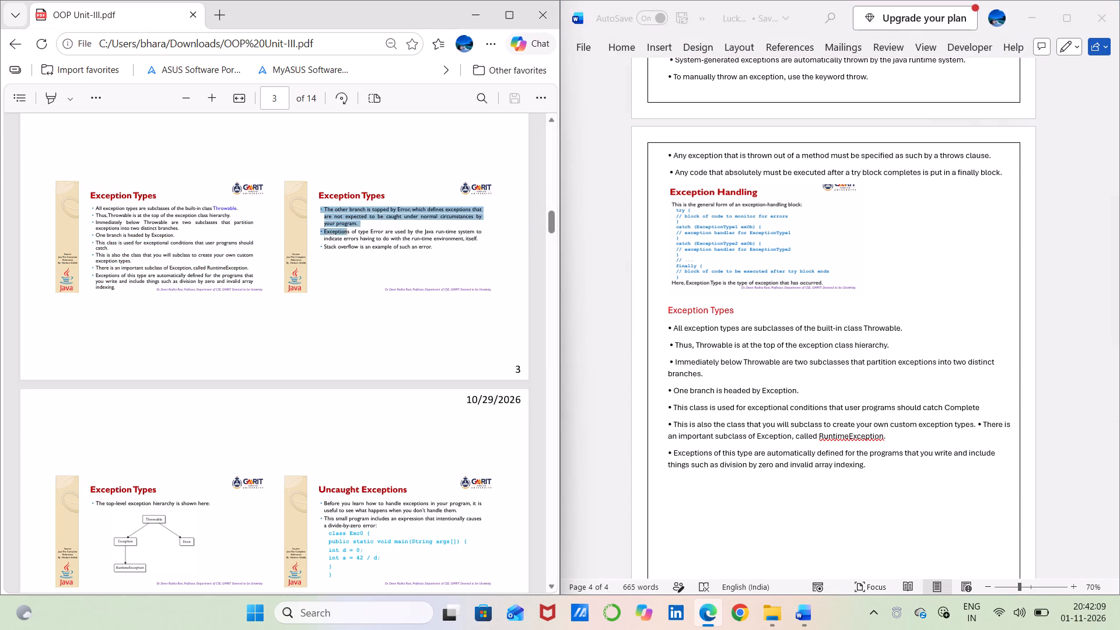
pyautogui.moveTo(346, 230); pyautogui.dragTo(434, 250)
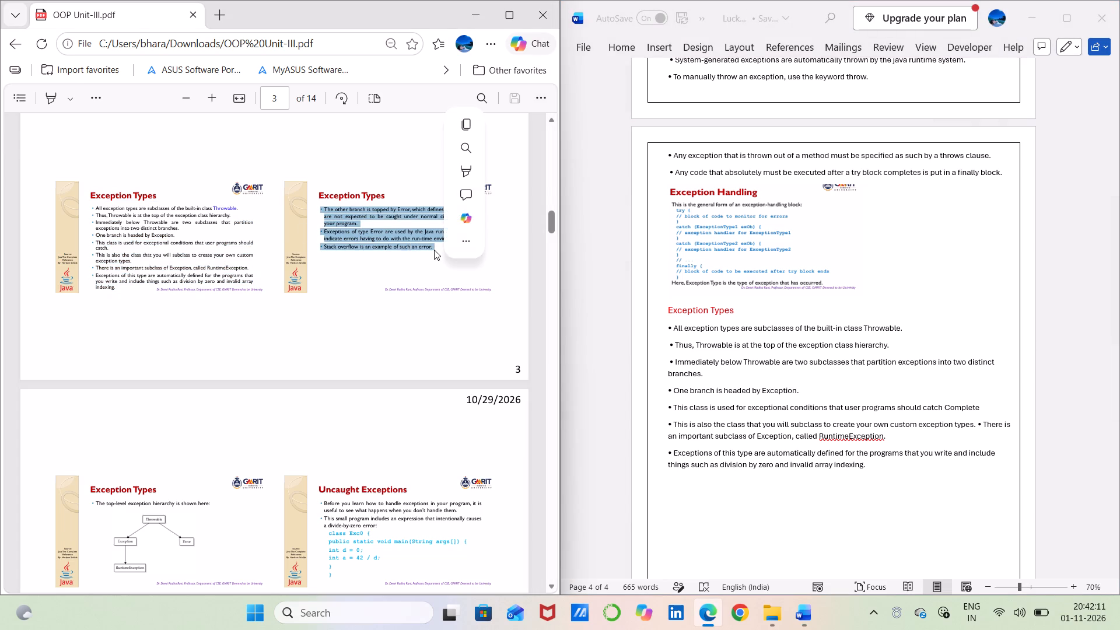
pyautogui.hotkey('ctrl', 'c')
pyautogui.click(735, 478)
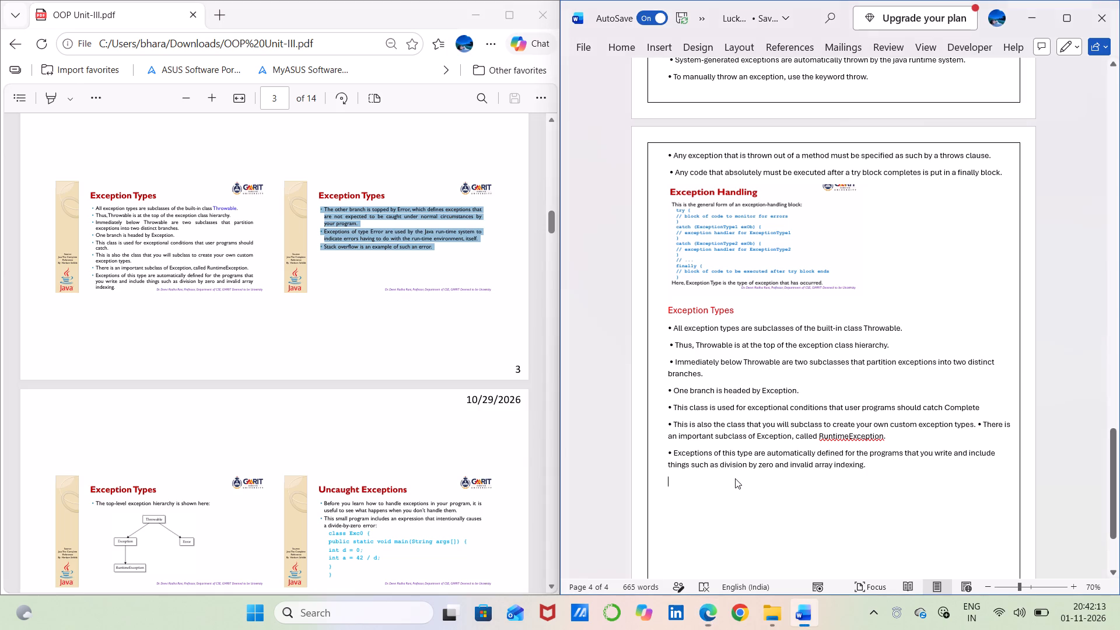
pyautogui.hotkey('ctrl', 'v')
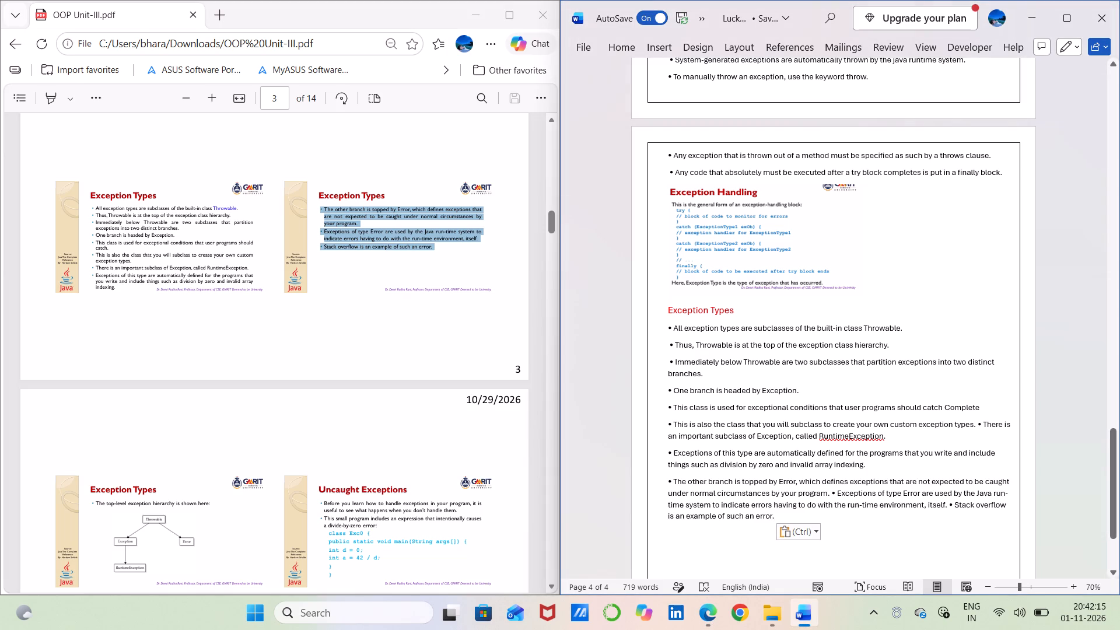
# Start new lines for the pasted bullets beginning "Exceptions of type Error" and "Stack overflow".
pyautogui.click(831, 495)
pyautogui.press('Return')
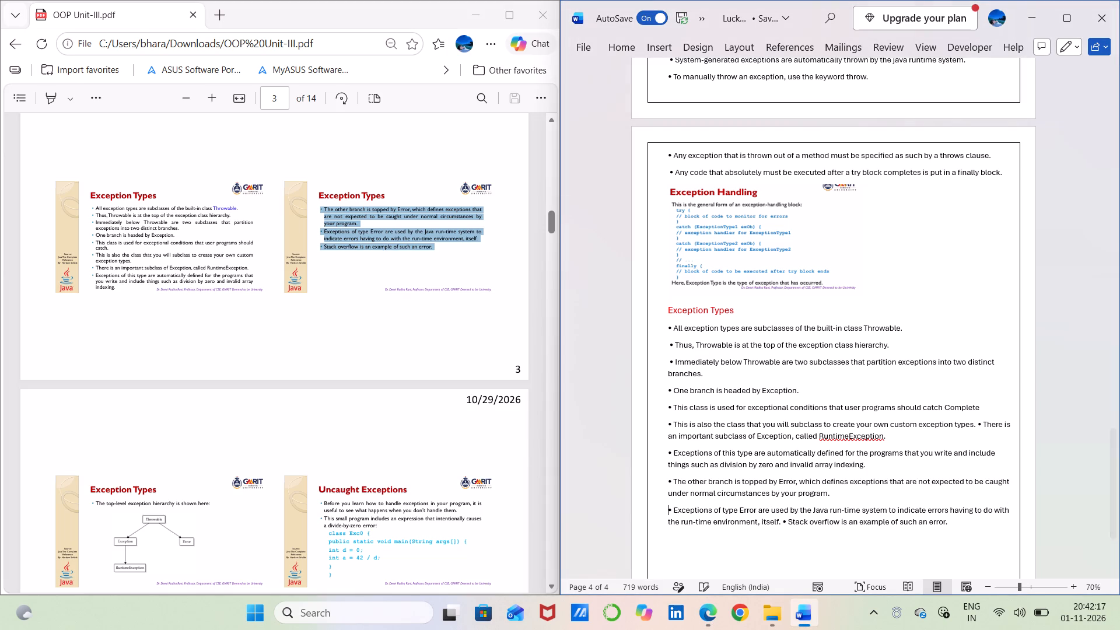
pyautogui.click(780, 521)
pyautogui.press('Return')
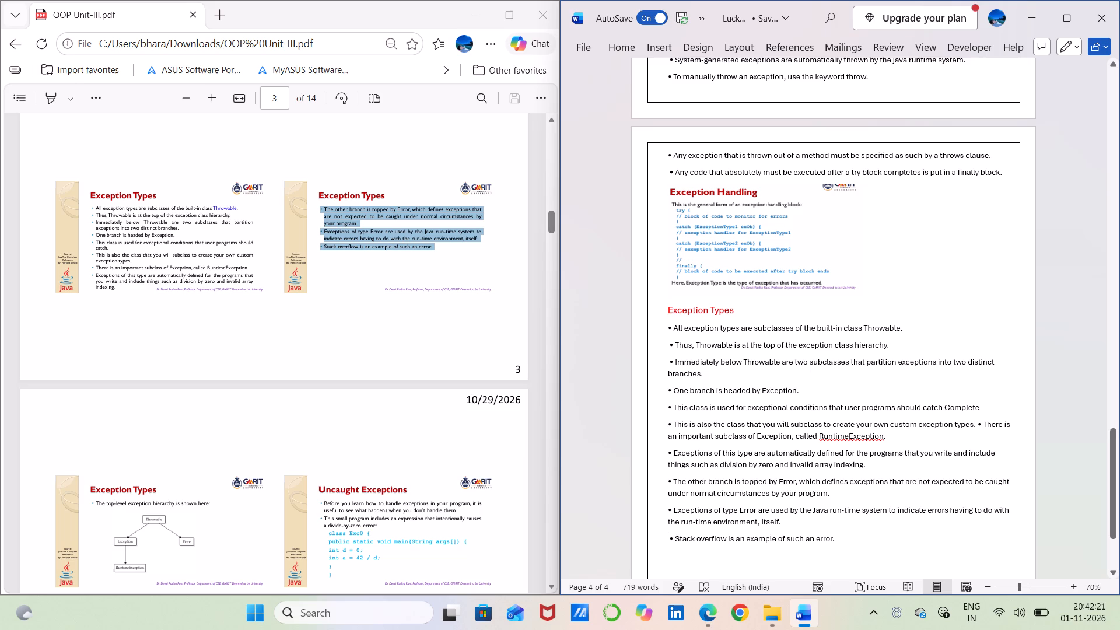
pyautogui.scroll(-1, 745, 469)
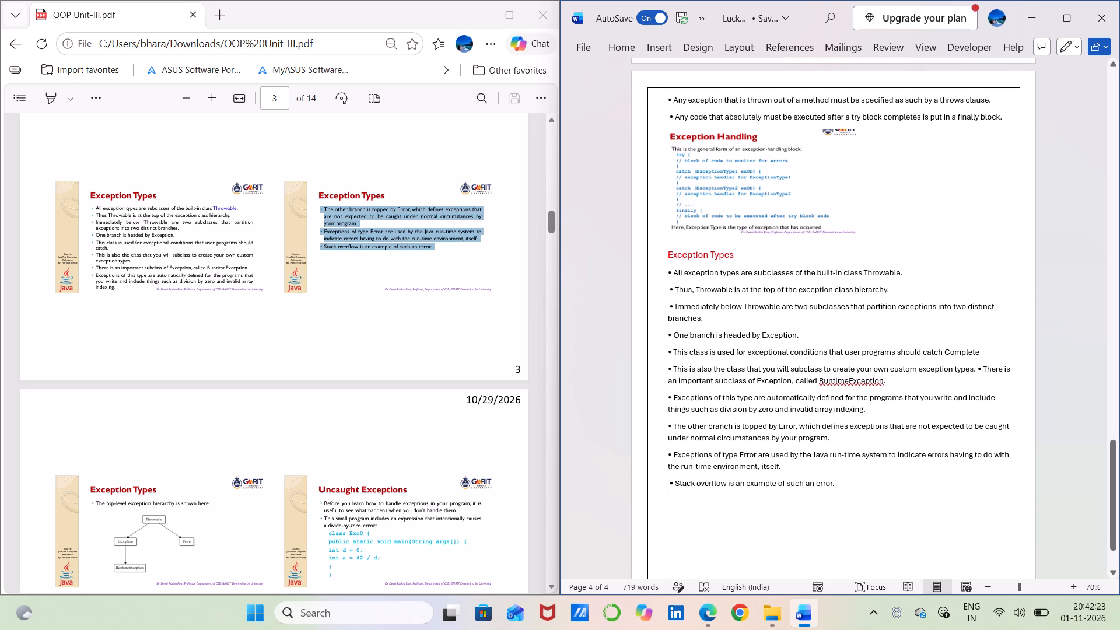
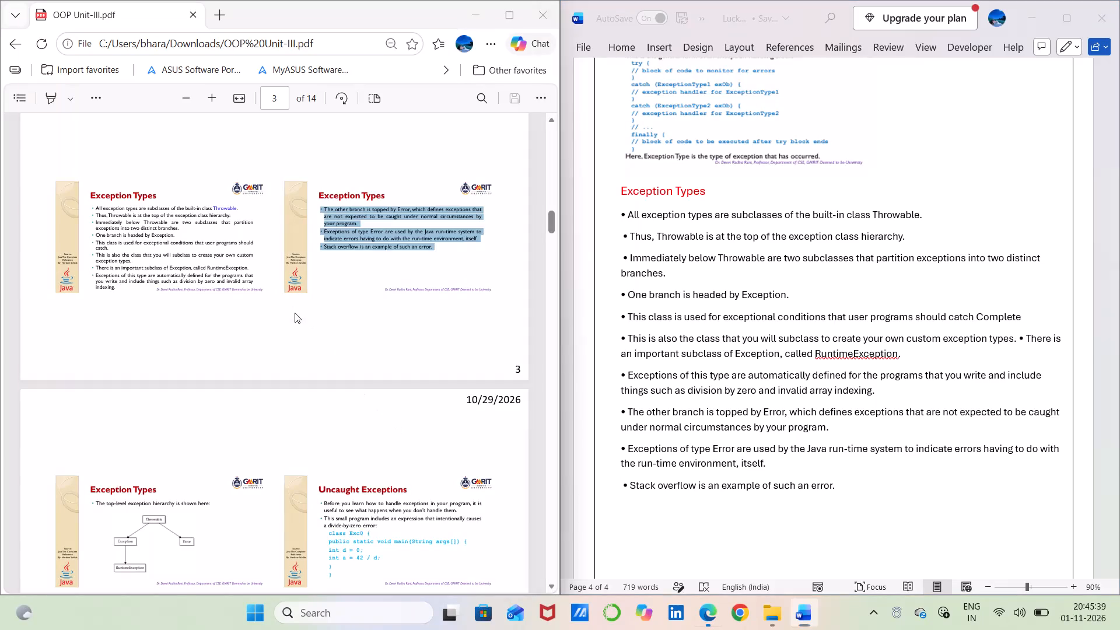
# Add an empty line below the "Stack overflow" bullet at the end of the Word notes.
pyautogui.scroll(-2, 301, 422)
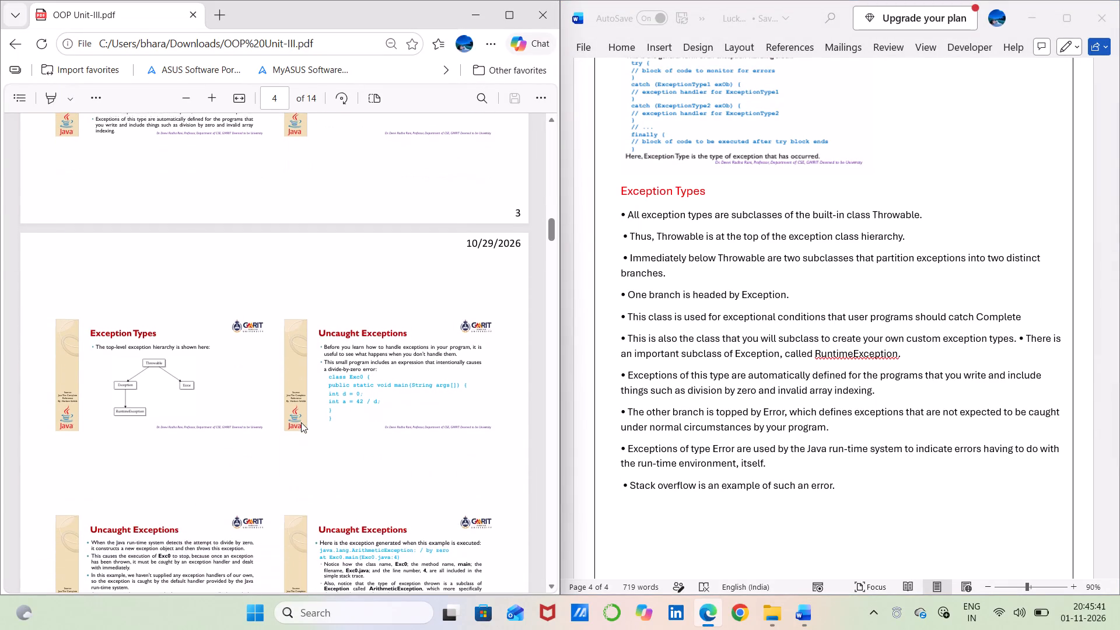
pyautogui.scroll(-1, 301, 422)
pyautogui.hscroll(1, 301, 422)
pyautogui.scroll(-5, 682, 366)
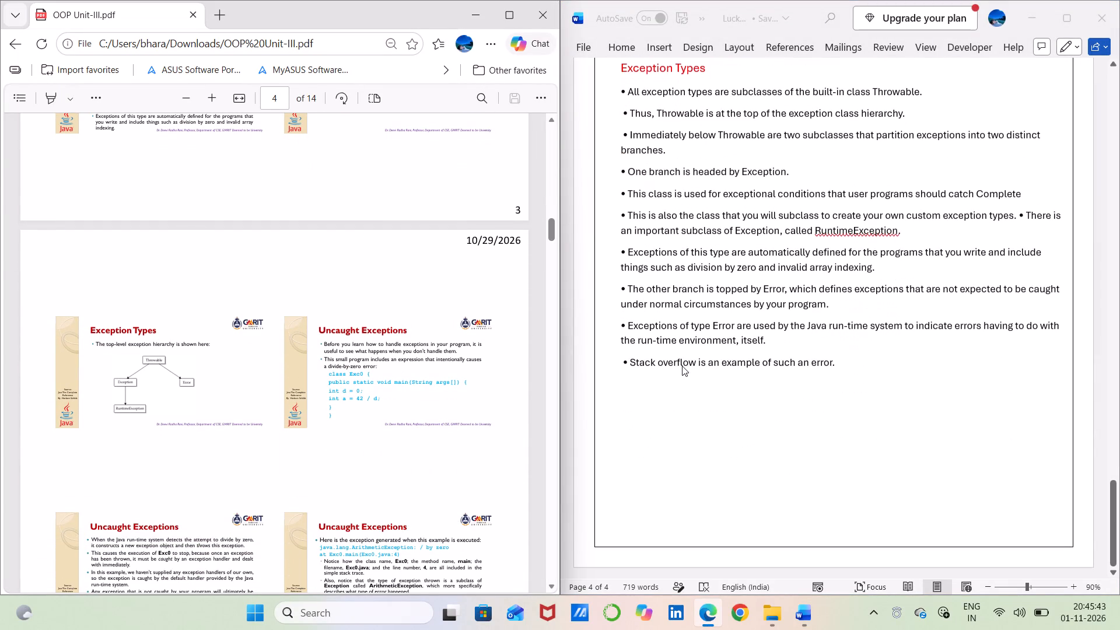
pyautogui.scroll(-1, 682, 366)
pyautogui.scroll(-2, 678, 430)
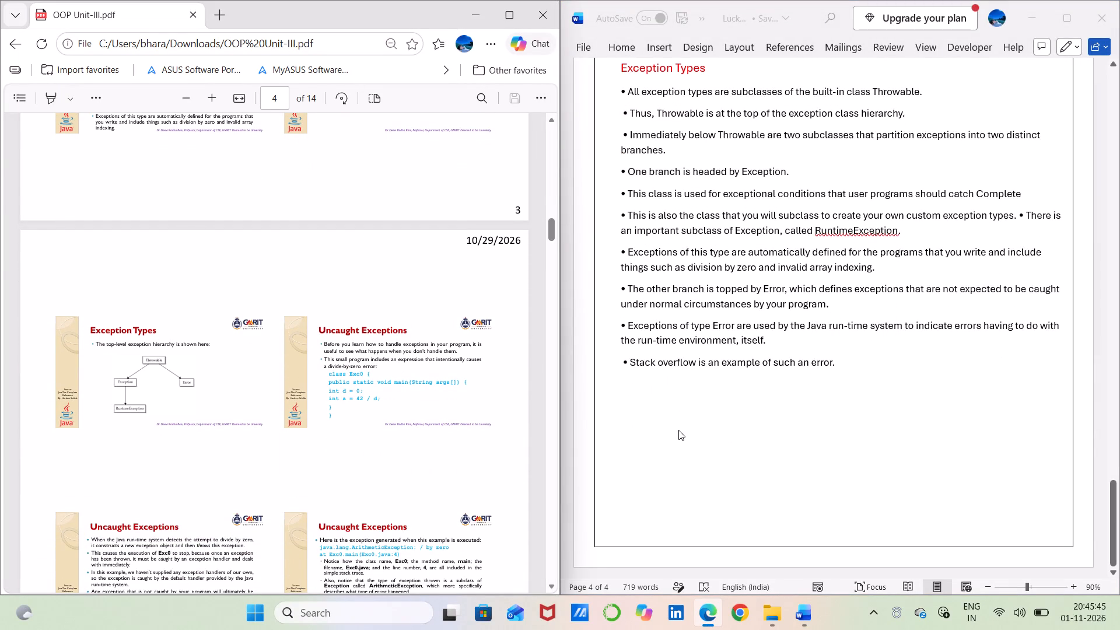
pyautogui.click(678, 430)
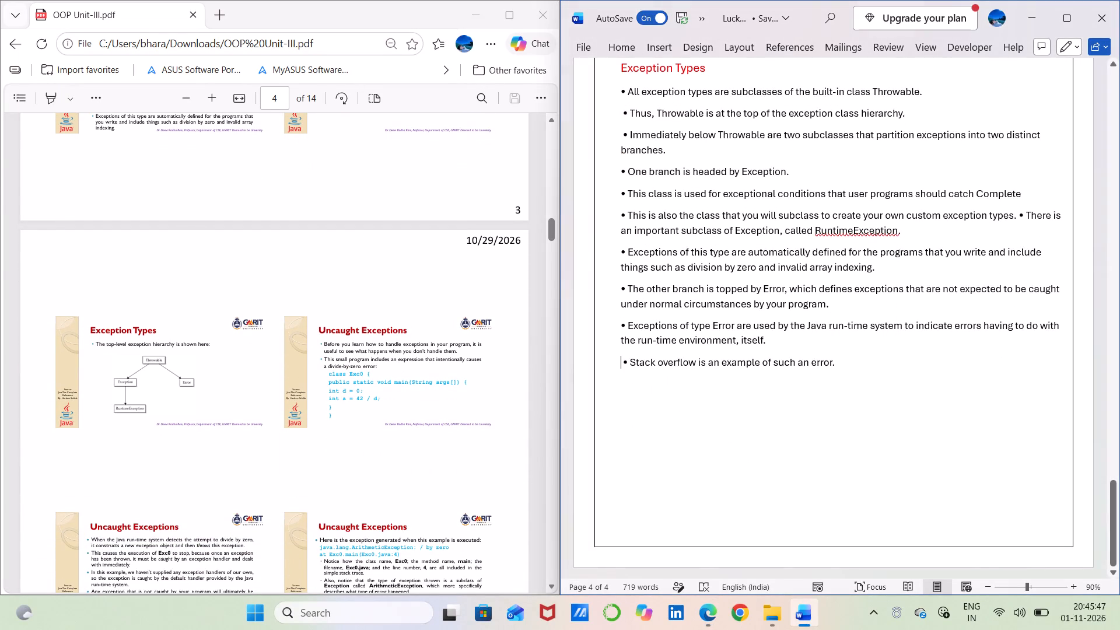
pyautogui.click(842, 369)
pyautogui.press('Return')
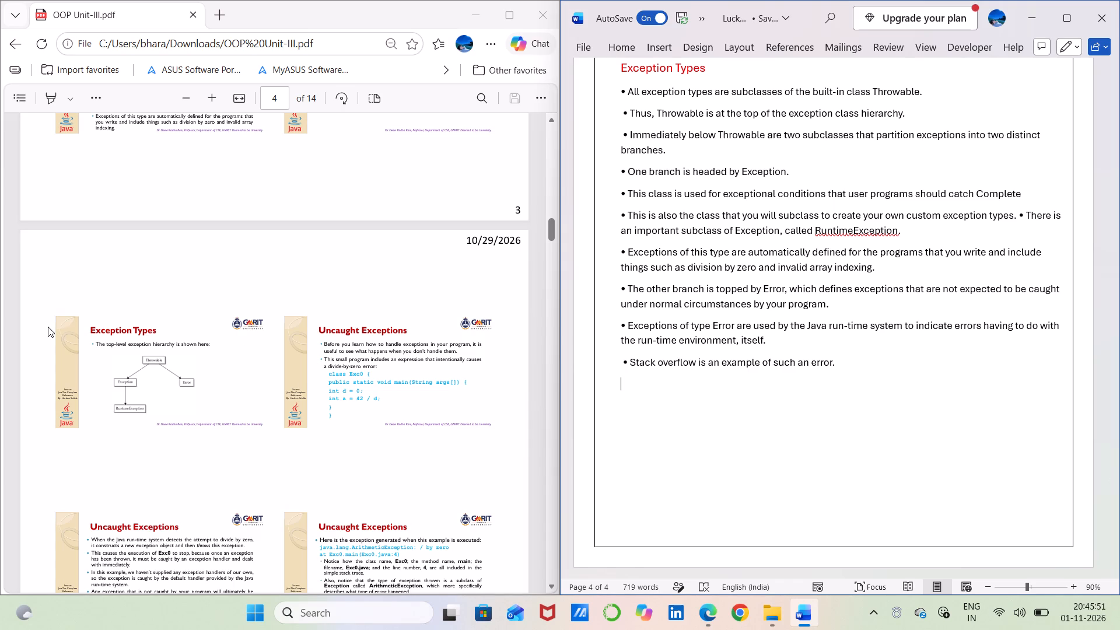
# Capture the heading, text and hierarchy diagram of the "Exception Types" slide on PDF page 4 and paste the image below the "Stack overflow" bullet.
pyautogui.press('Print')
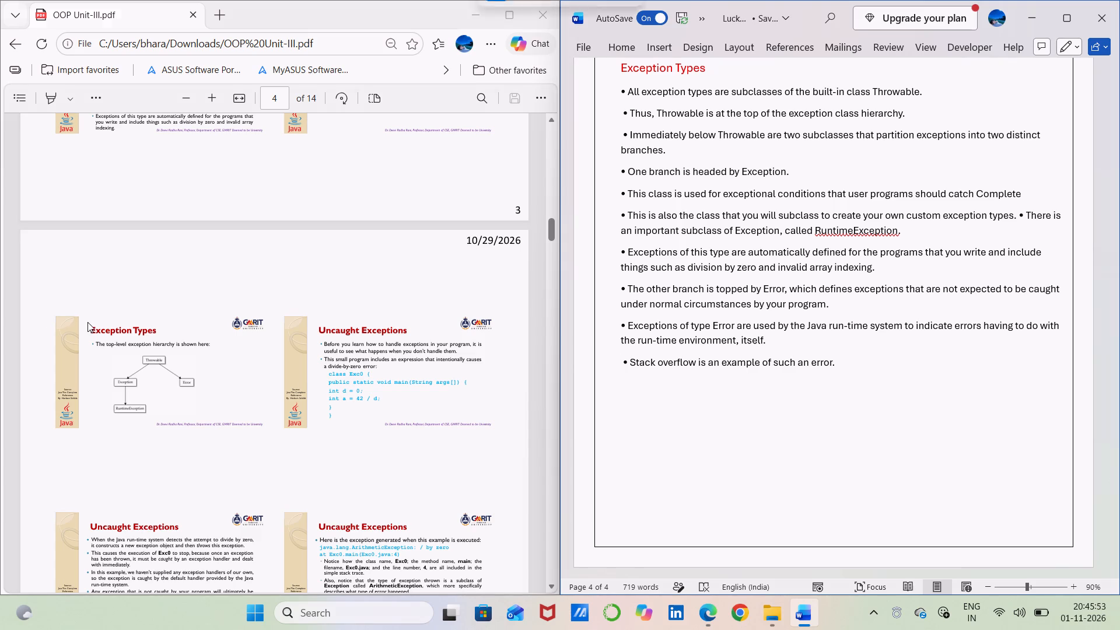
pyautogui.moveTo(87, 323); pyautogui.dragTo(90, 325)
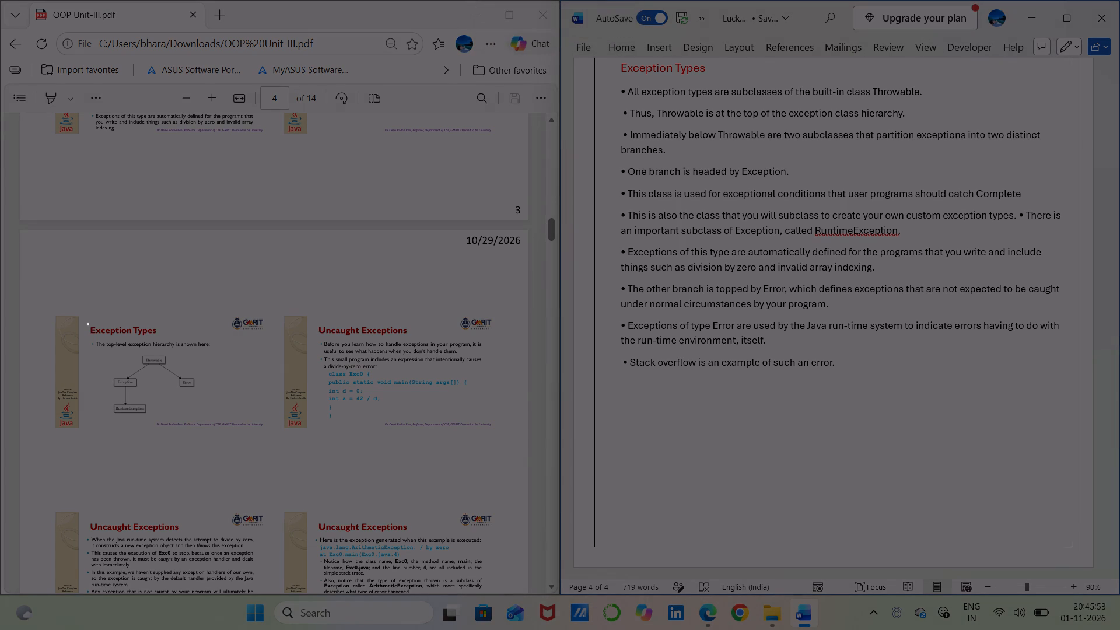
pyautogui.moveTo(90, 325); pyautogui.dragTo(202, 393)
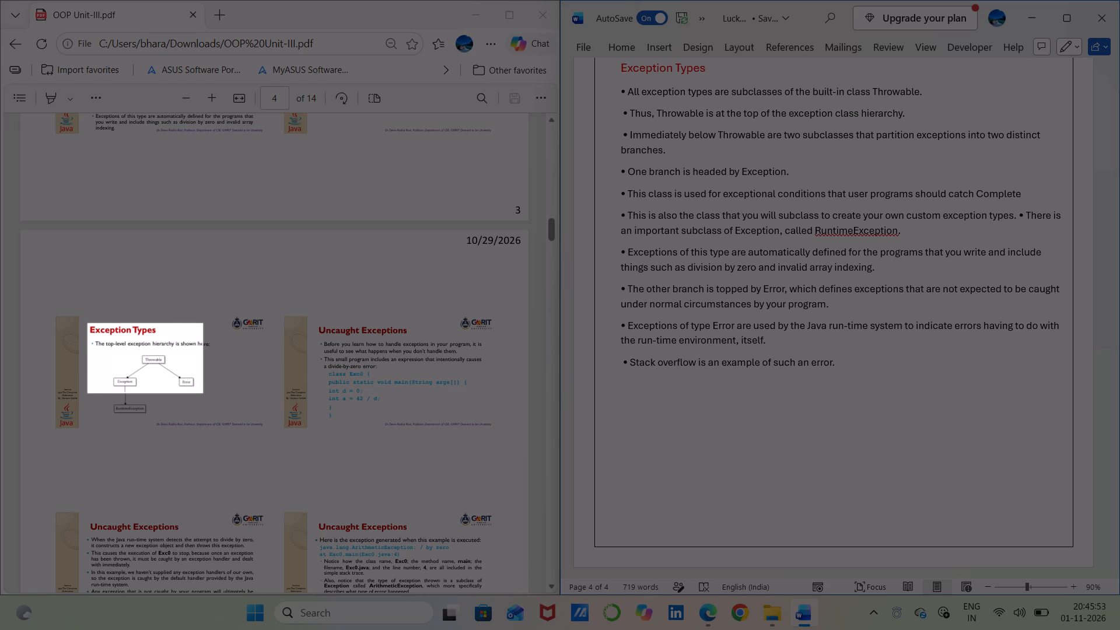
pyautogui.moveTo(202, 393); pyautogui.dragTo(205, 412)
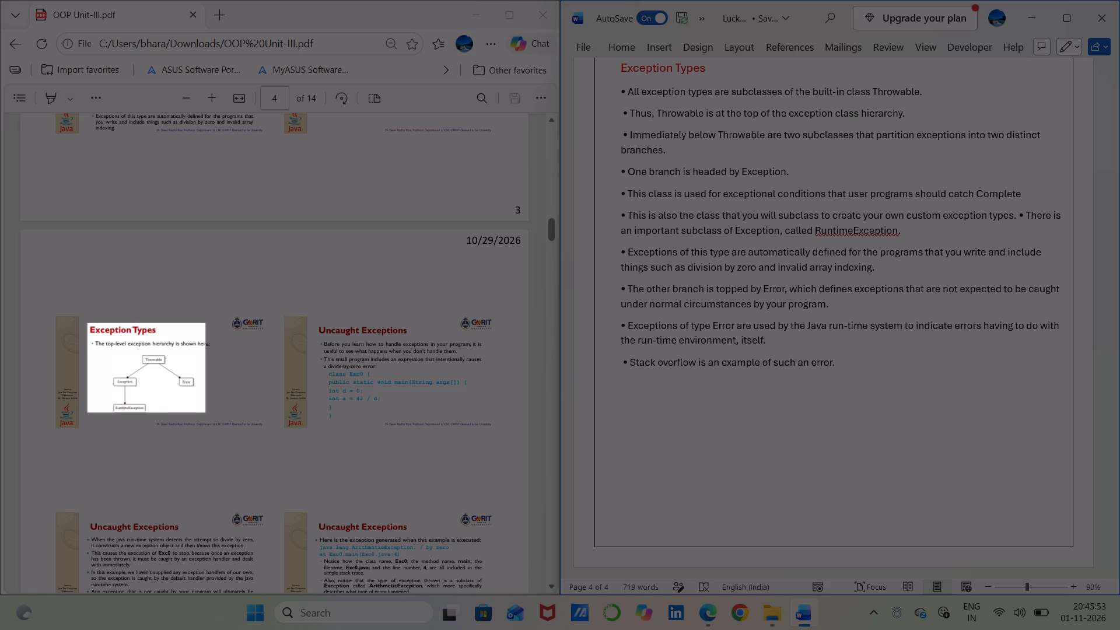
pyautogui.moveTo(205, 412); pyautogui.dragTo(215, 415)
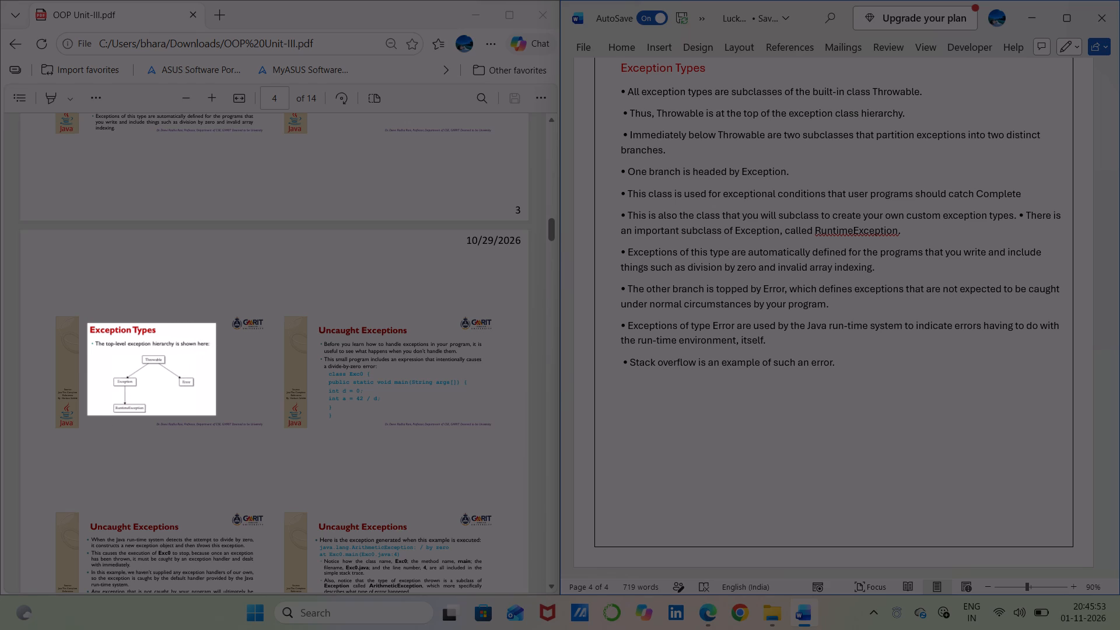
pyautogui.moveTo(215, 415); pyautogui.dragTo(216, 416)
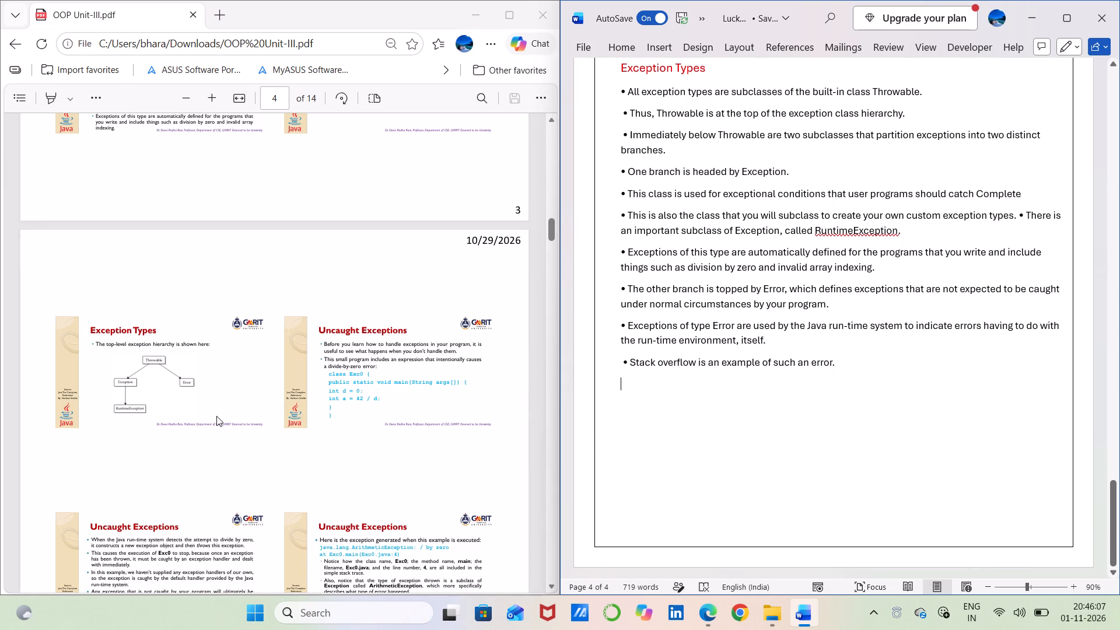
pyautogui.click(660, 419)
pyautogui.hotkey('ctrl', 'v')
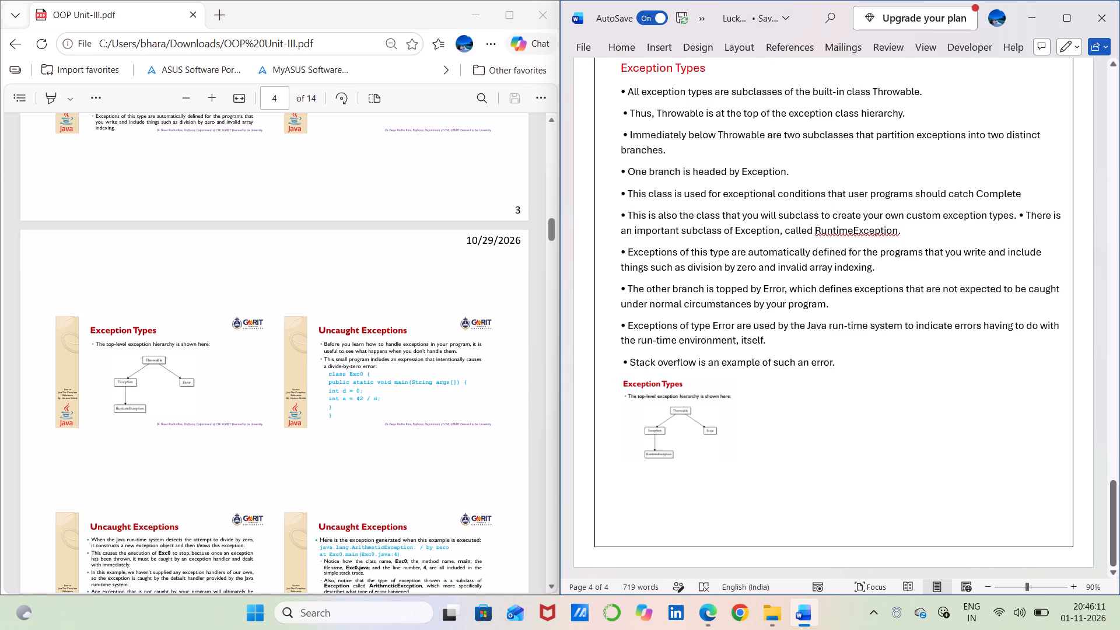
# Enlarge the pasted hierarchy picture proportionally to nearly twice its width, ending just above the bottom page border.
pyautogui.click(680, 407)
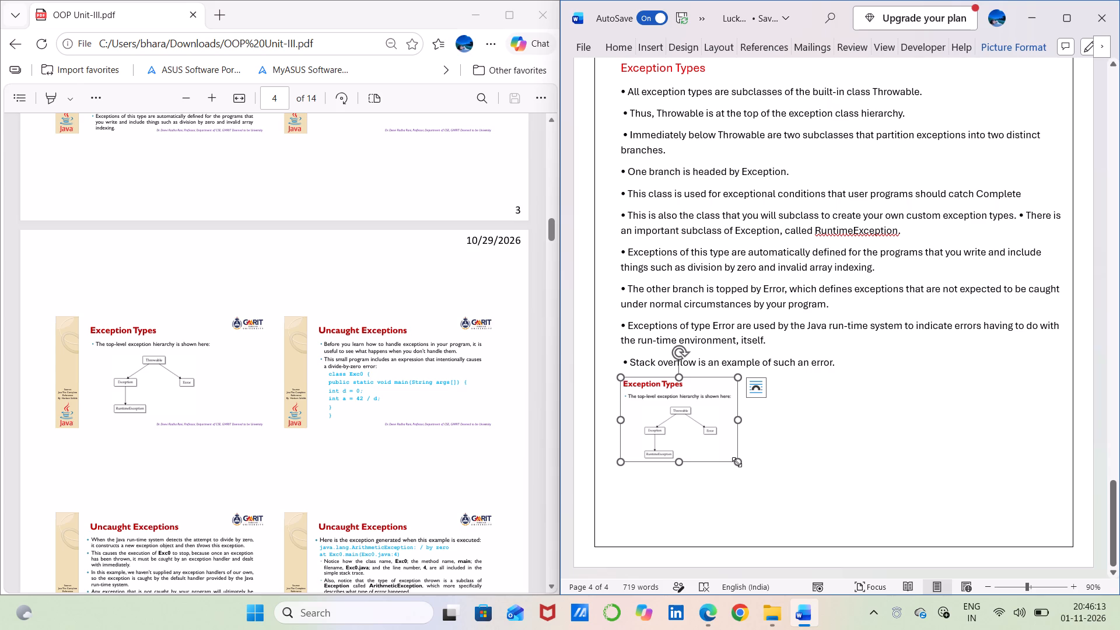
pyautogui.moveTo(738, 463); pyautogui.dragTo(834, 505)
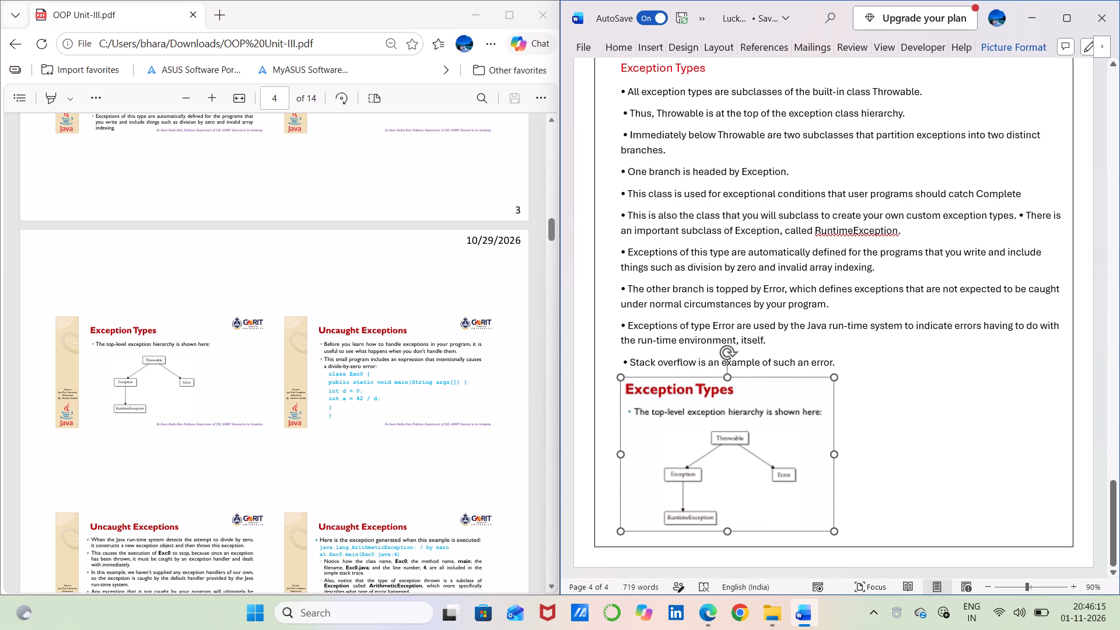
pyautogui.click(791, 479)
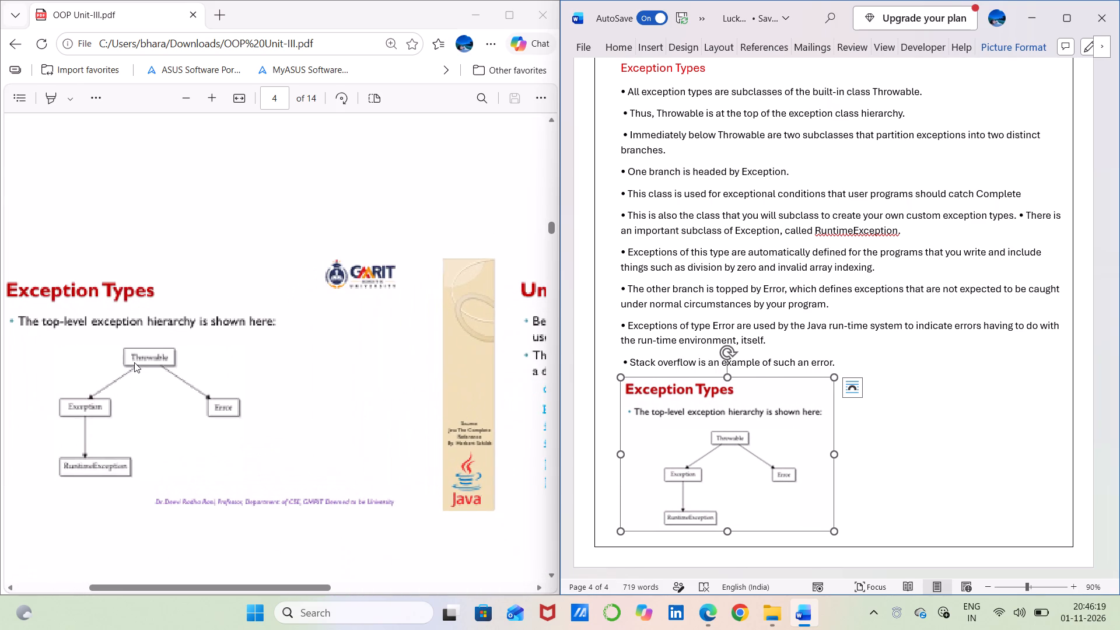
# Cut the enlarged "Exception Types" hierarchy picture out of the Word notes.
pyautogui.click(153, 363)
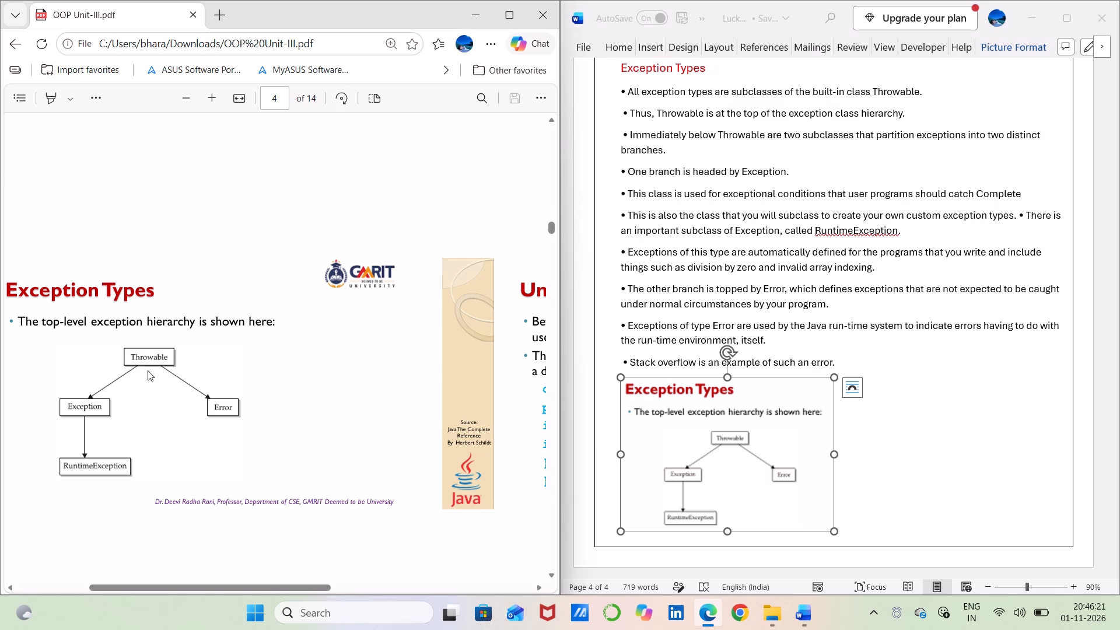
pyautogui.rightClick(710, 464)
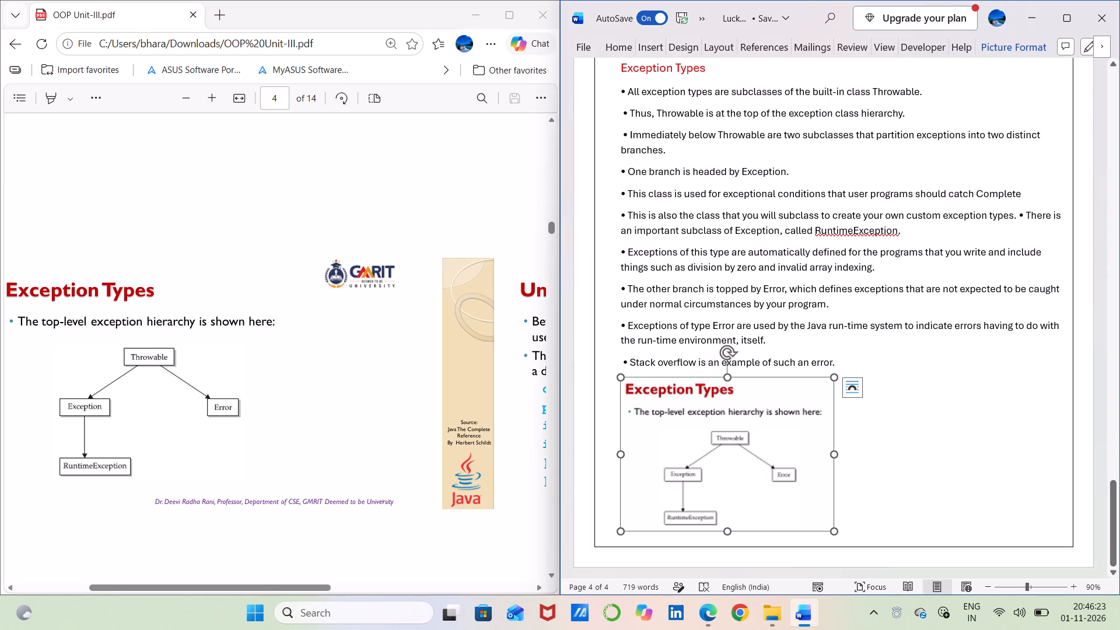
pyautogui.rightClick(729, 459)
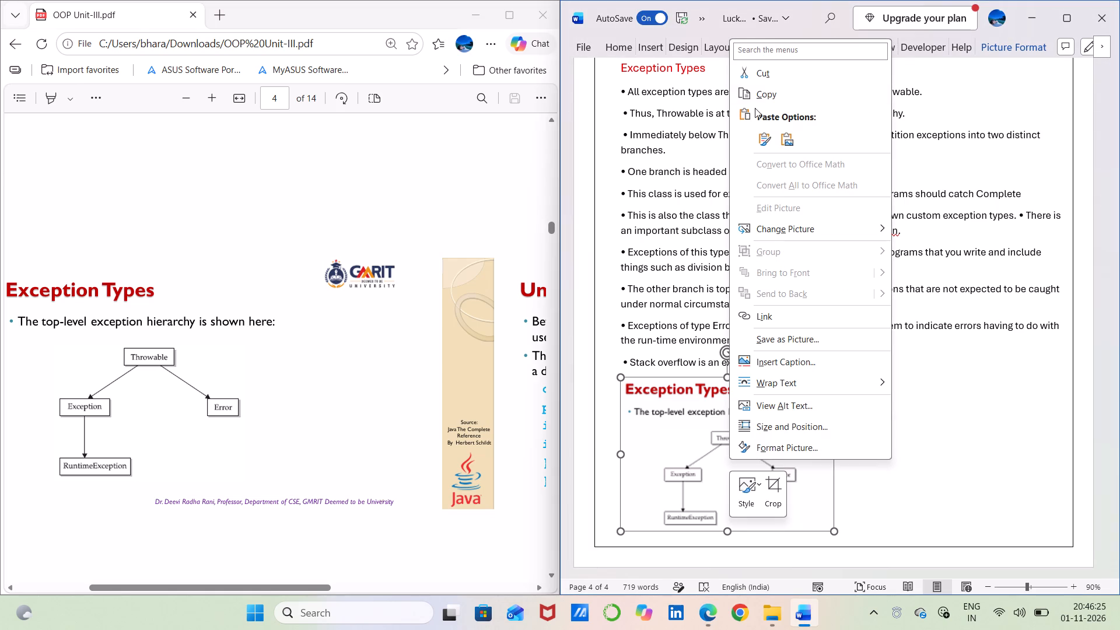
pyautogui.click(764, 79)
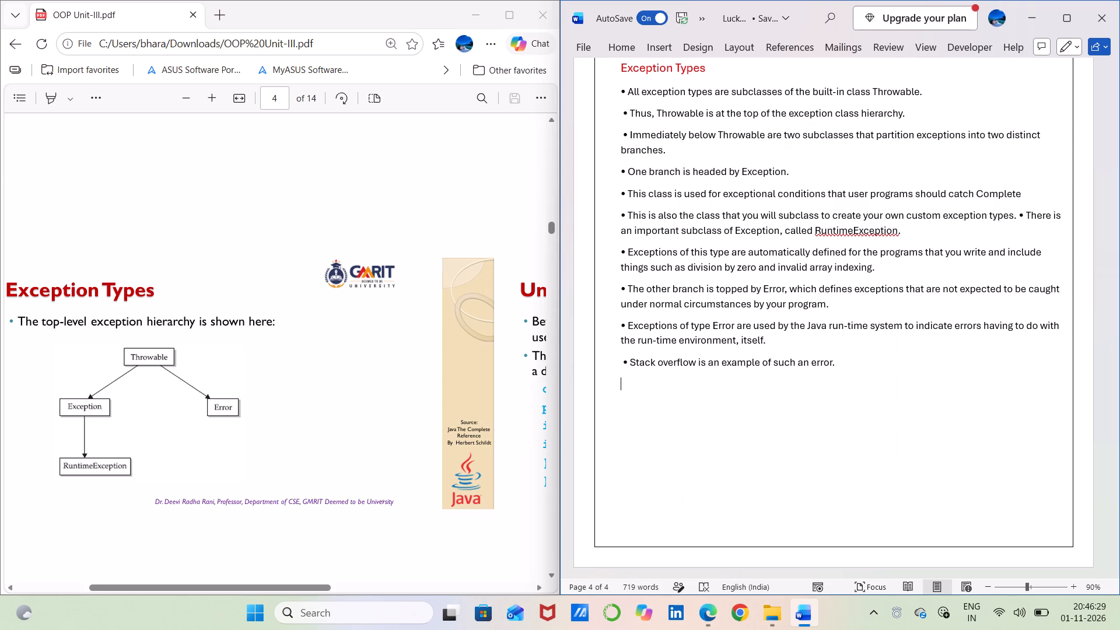
# Frame the "Exception Types" hierarchy slide on PDF page 4 at a larger magnification for a new capture.
pyautogui.moveTo(12, 300); pyautogui.dragTo(38, 306)
pyautogui.click(38, 306)
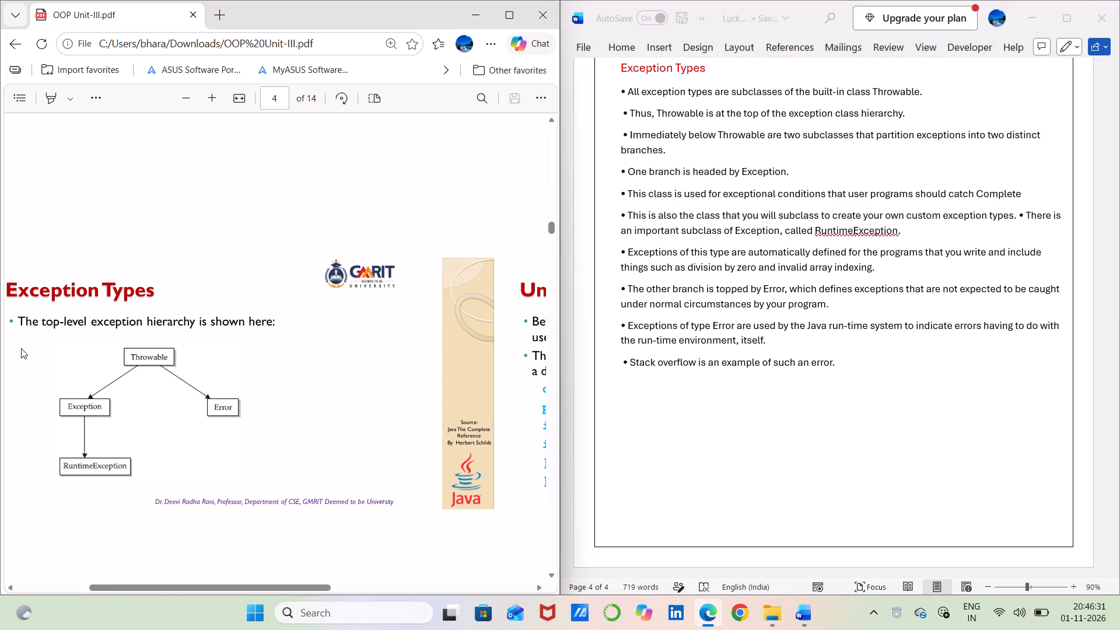
pyautogui.keyDown('ctrl'); pyautogui.scroll(-2, 2, 352); pyautogui.keyUp('ctrl')
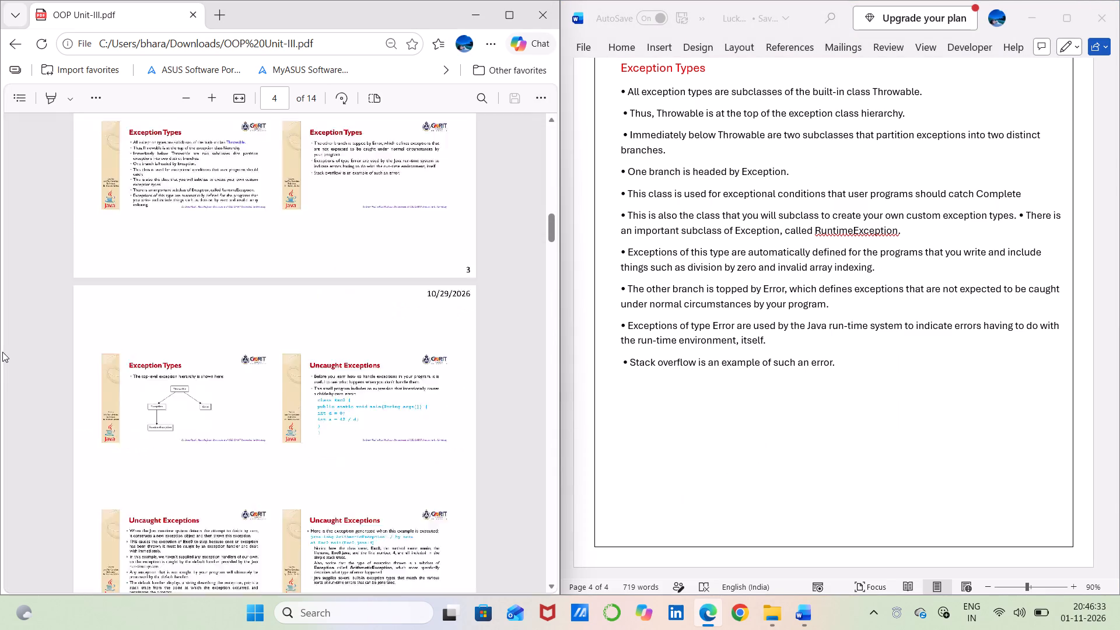
pyautogui.keyDown('ctrl'); pyautogui.scroll(-2, 2, 352); pyautogui.keyUp('ctrl')
pyautogui.keyDown('ctrl'); pyautogui.scroll(2, 2, 352); pyautogui.keyUp('ctrl')
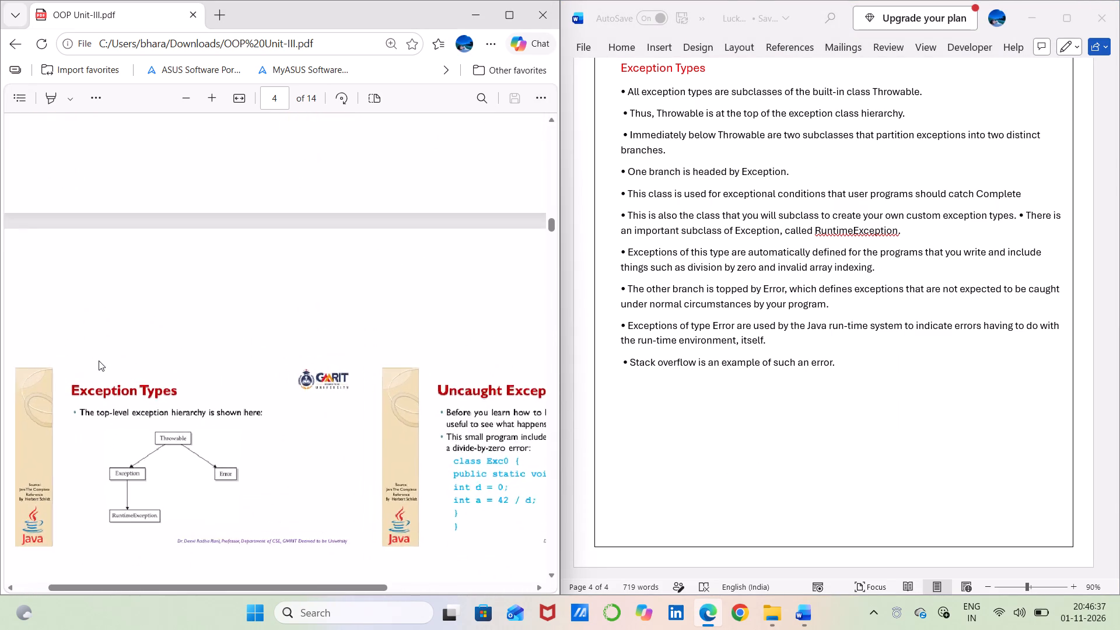
pyautogui.click(130, 466)
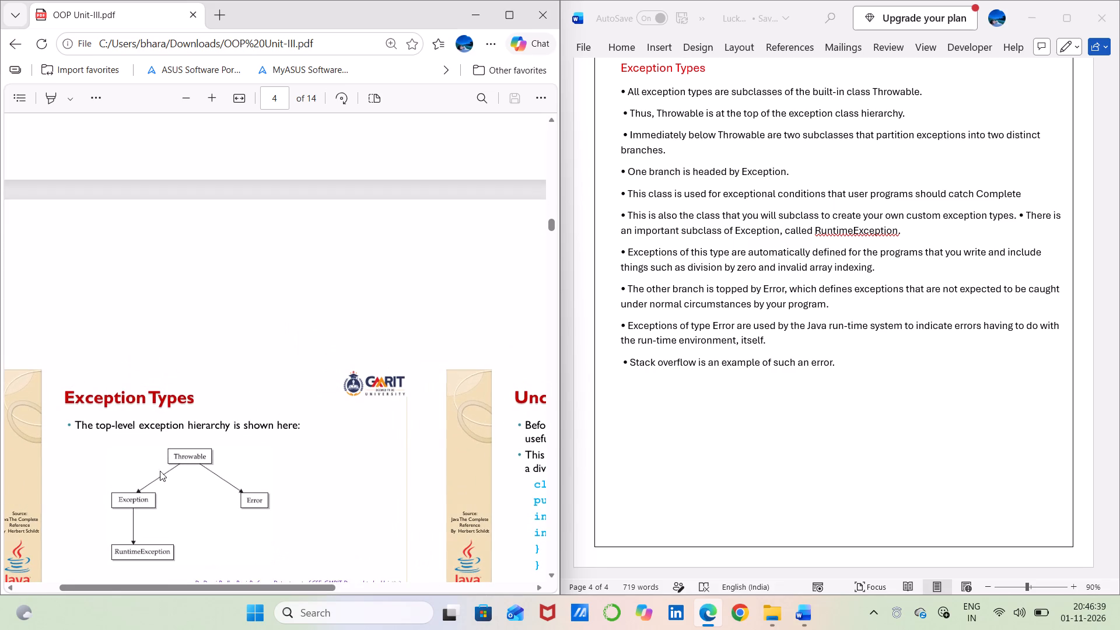
# Capture the "Exception Types" slide on PDF page 4 as a new screenshot, including its top-level exception hierarchy diagram.
pyautogui.press('Print')
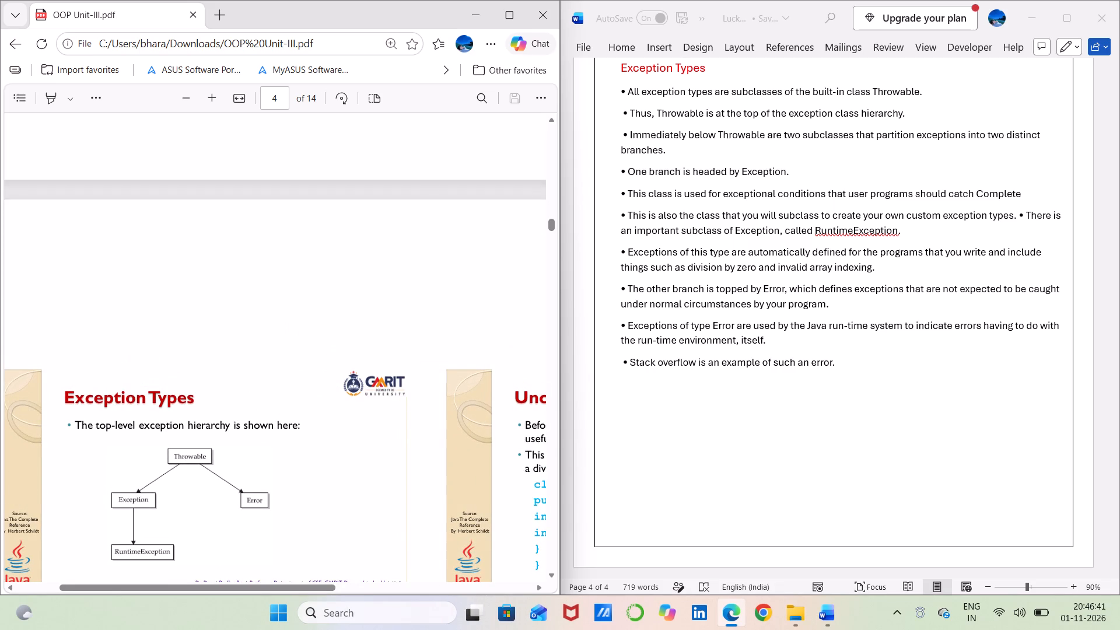
pyautogui.press('Print')
pyautogui.press('Print')
pyautogui.press('Print')
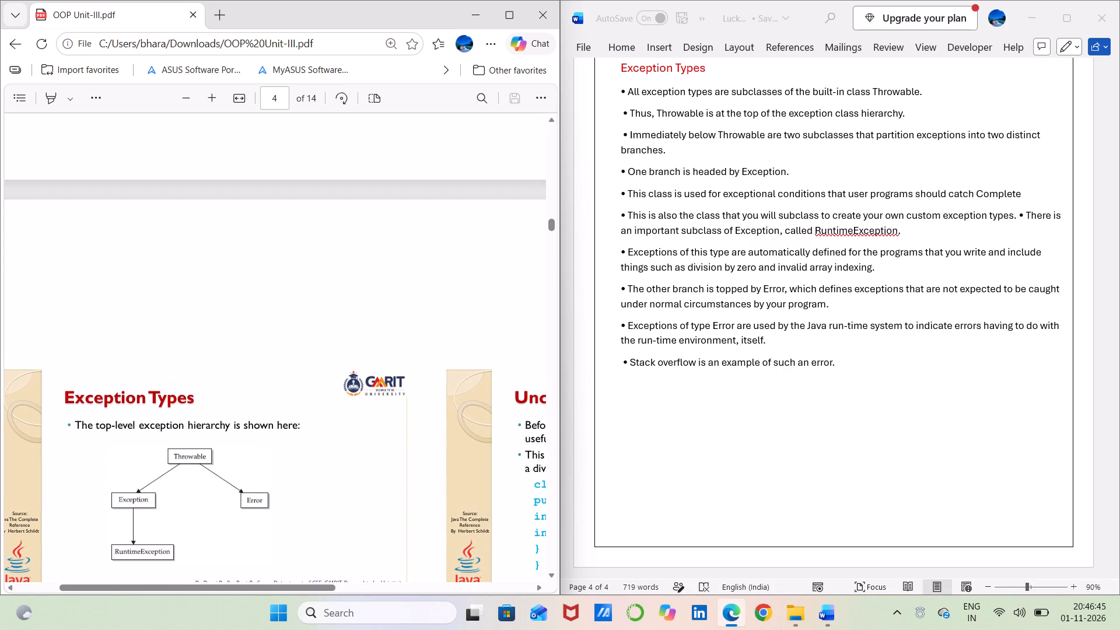
pyautogui.click(52, 386)
pyautogui.click(62, 391)
pyautogui.press('Print')
pyautogui.press('Print')
pyautogui.click(84, 394)
pyautogui.click(171, 349)
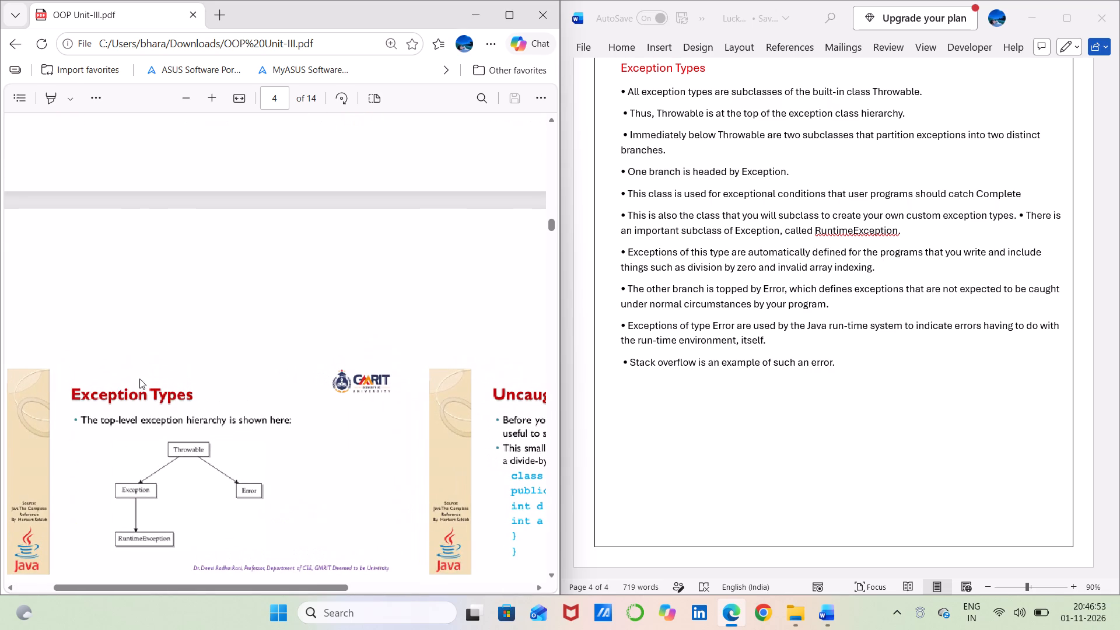
pyautogui.click(84, 427)
pyautogui.click(66, 398)
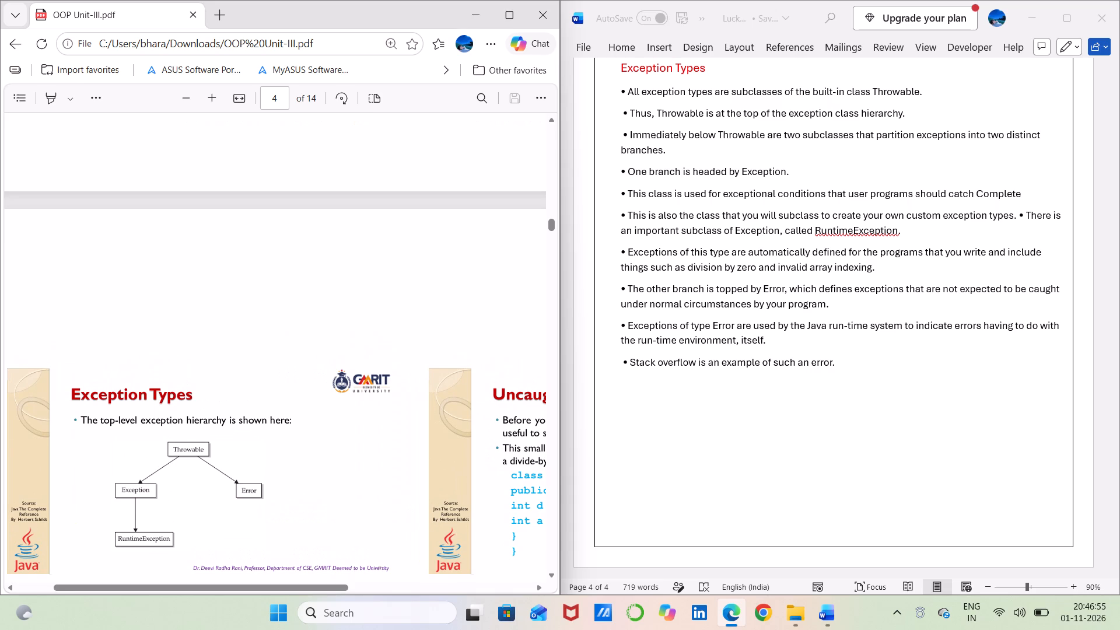
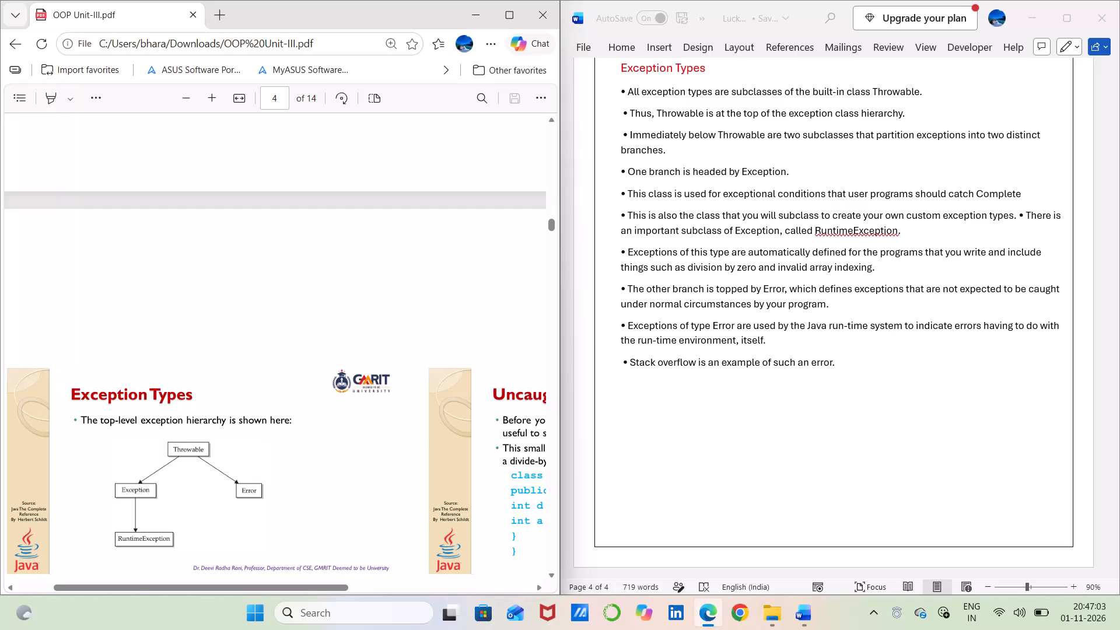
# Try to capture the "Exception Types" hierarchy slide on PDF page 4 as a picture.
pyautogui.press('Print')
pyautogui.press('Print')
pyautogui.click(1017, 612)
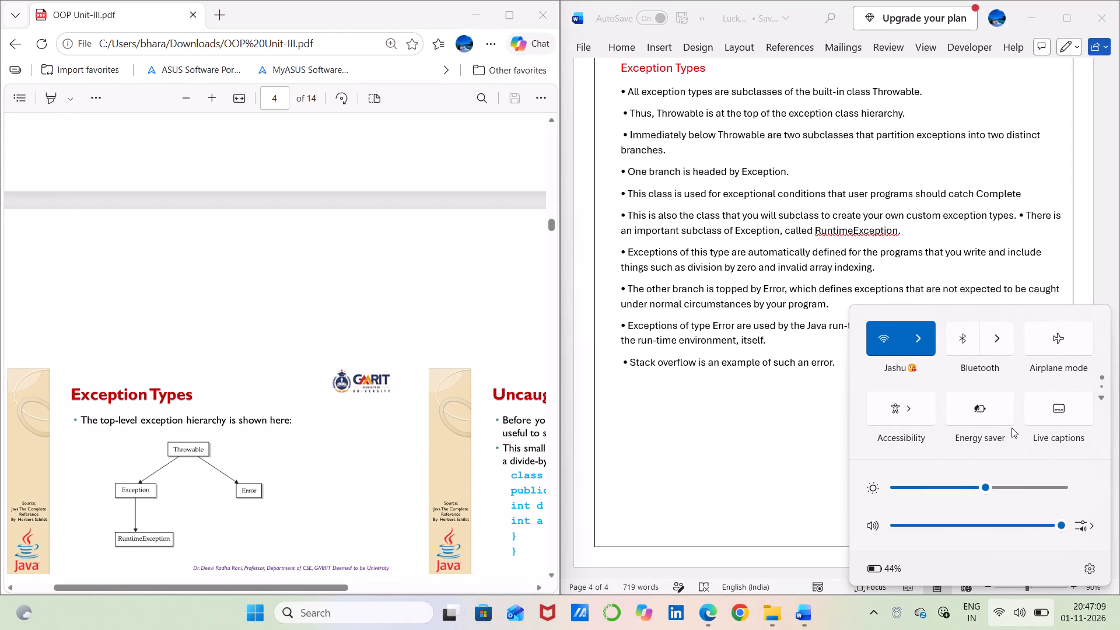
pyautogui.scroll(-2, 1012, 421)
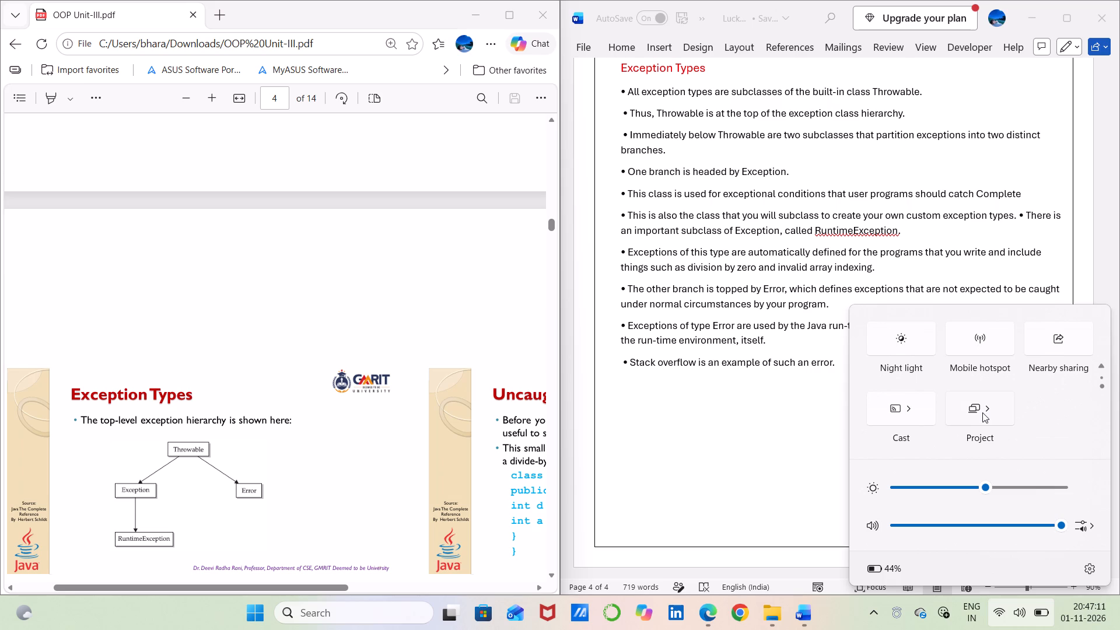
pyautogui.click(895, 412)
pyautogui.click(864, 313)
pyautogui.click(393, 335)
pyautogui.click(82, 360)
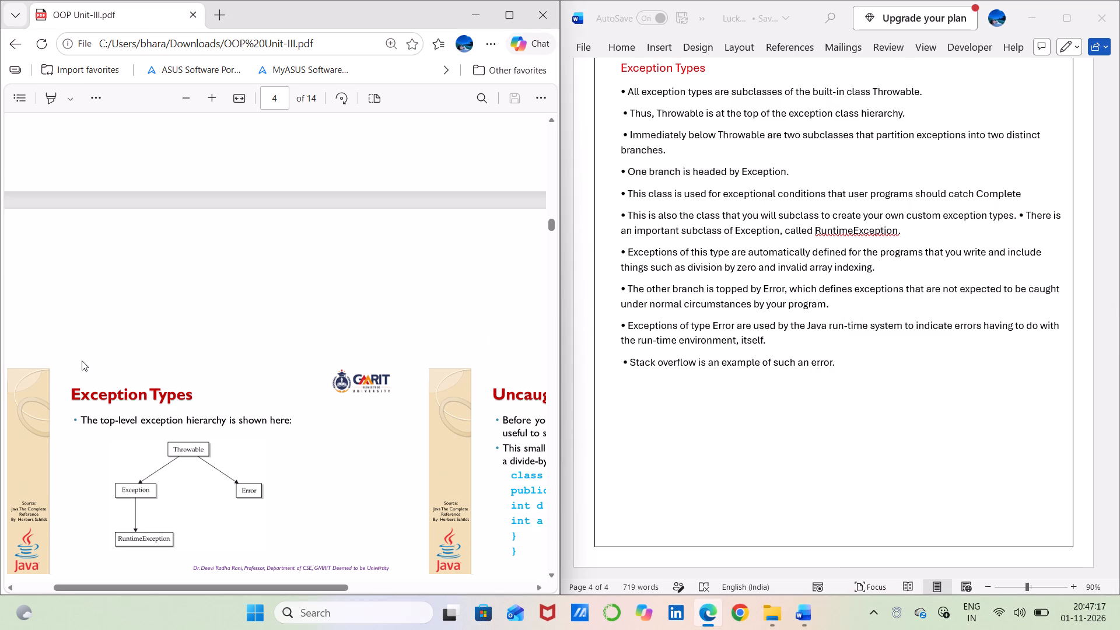
# Retry the slide capture and paste the clipboard's "Exception Types" hierarchy picture below the "Stack overflow" bullet in the Word notes.
pyautogui.press('Print')
pyautogui.press('Insert')
pyautogui.click(629, 475)
pyautogui.hotkey('ctrl', 'v')
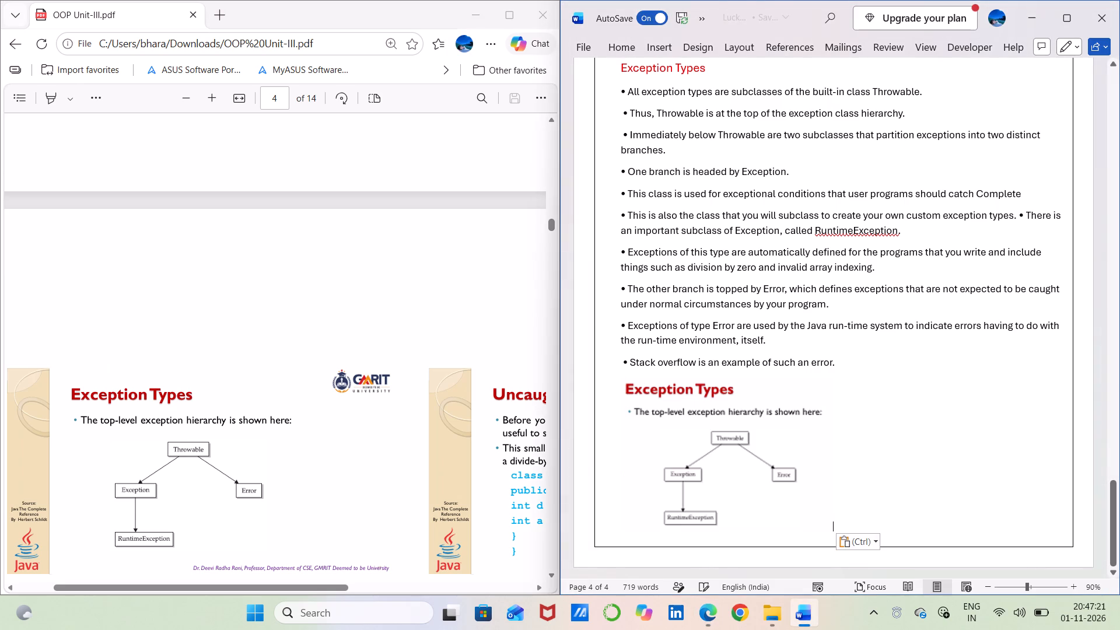
# Start another screen capture of the "Exception Types" hierarchy slide on PDF page 4.
pyautogui.click(153, 349)
pyautogui.press('Print')
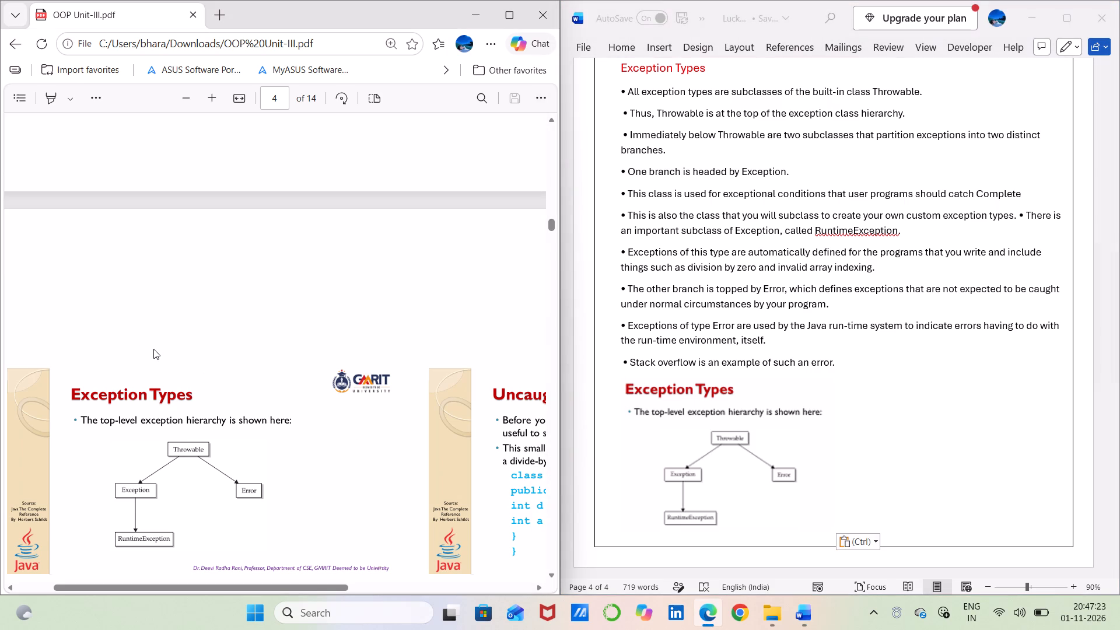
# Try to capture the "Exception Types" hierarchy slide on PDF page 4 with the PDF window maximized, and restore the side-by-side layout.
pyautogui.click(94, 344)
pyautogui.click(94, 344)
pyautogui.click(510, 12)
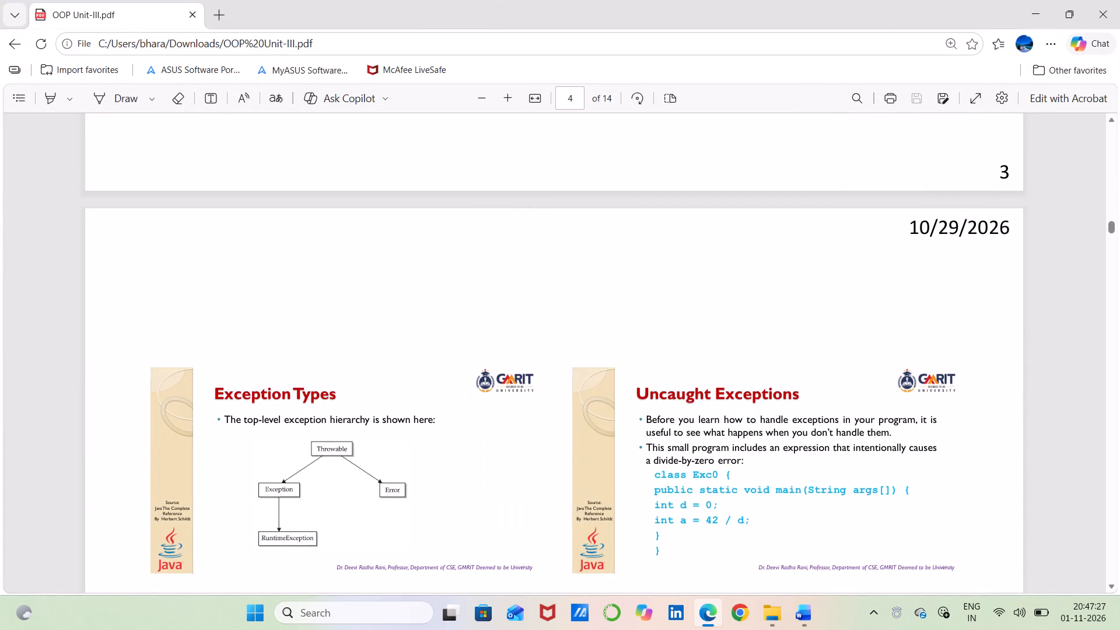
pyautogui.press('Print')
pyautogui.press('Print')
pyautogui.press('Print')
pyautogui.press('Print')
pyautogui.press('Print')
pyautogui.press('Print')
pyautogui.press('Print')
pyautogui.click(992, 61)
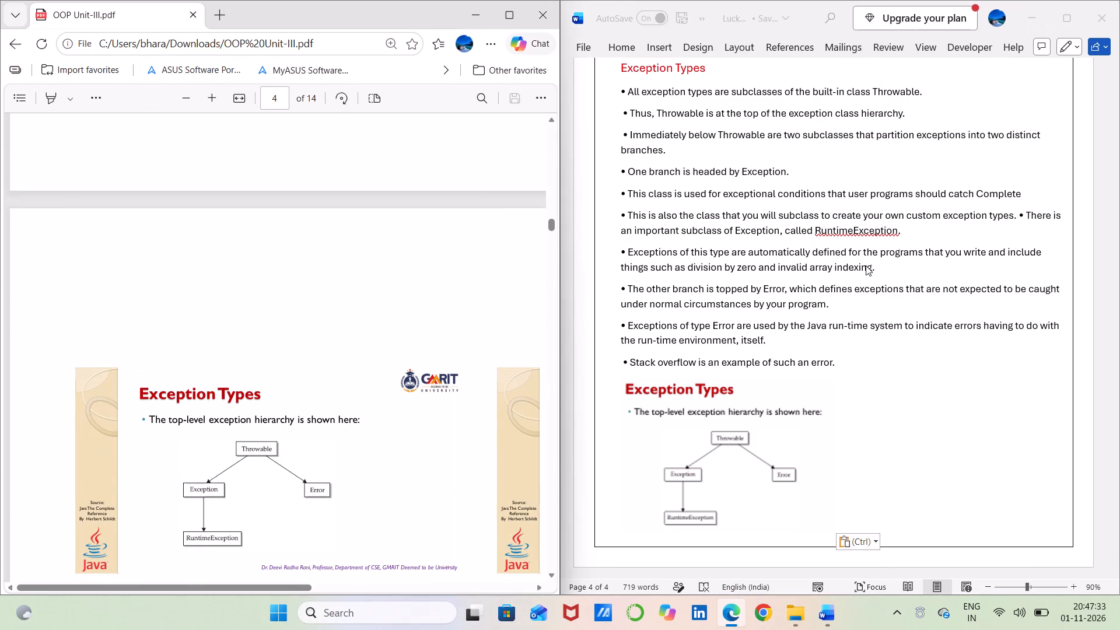
# Cut the "Exception Types" hierarchy picture below the "Stack overflow" bullet out of the Word notes.
pyautogui.click(717, 435)
pyautogui.rightClick(717, 435)
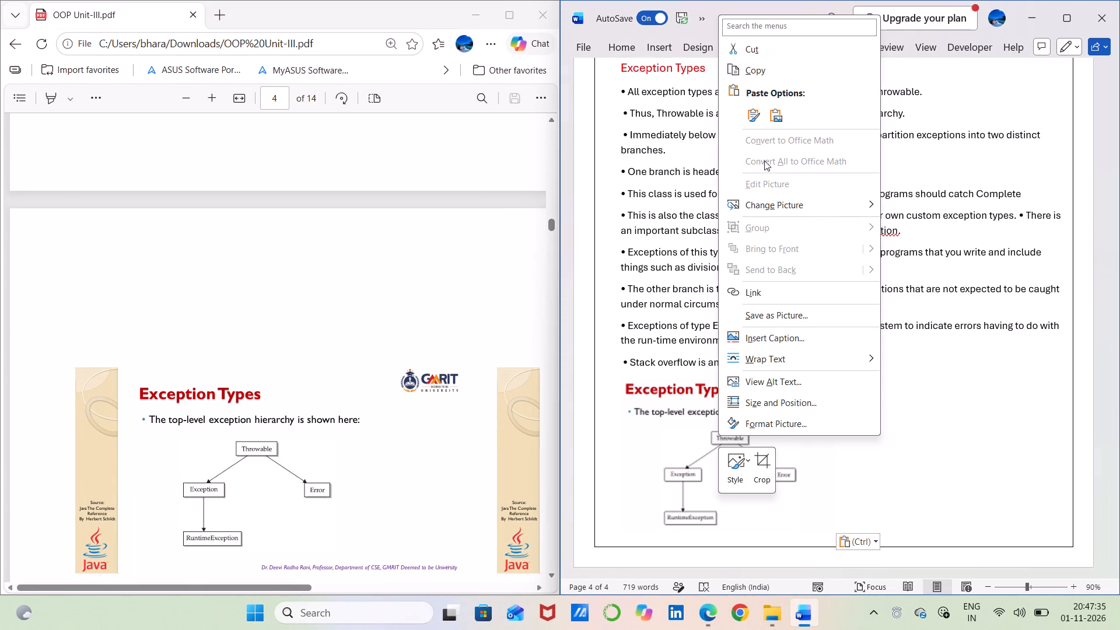
pyautogui.click(762, 50)
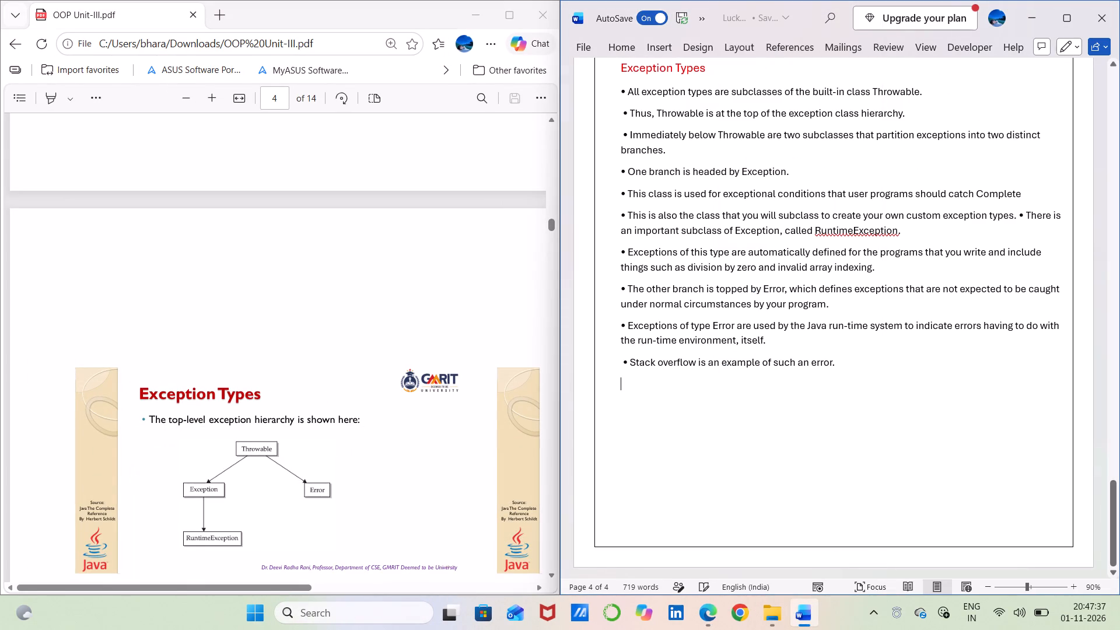
# Review the Word notes from the run-time errors section through the exception handling picture to the end of "Exception Types".
pyautogui.scroll(-2, 779, 226)
pyautogui.scroll(-2, 792, 417)
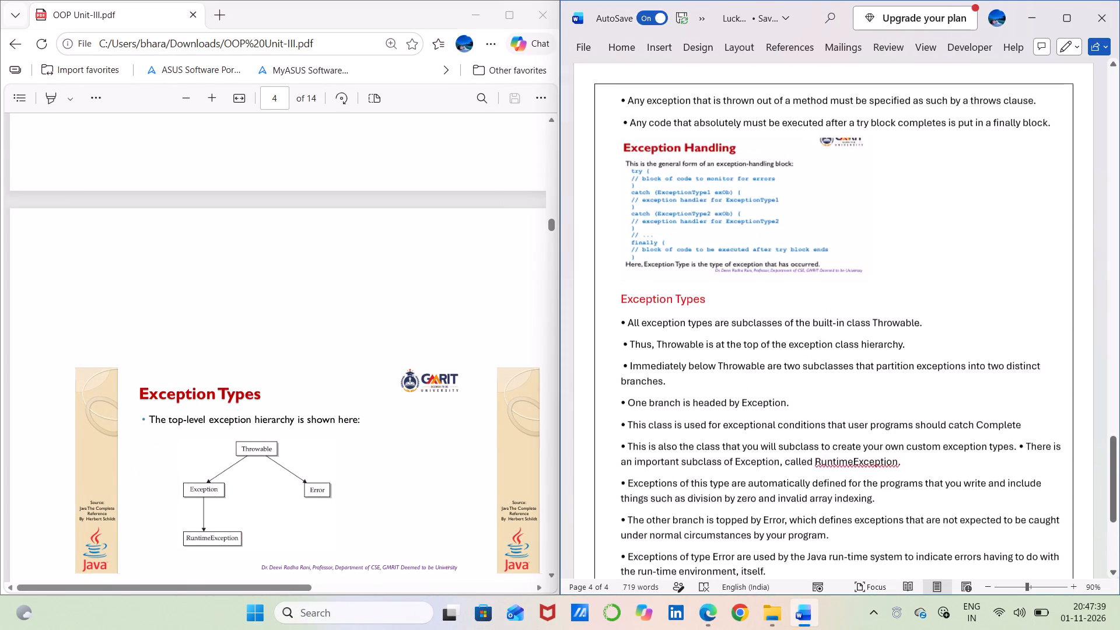
pyautogui.scroll(-2, 792, 417)
pyautogui.scroll(1, 792, 417)
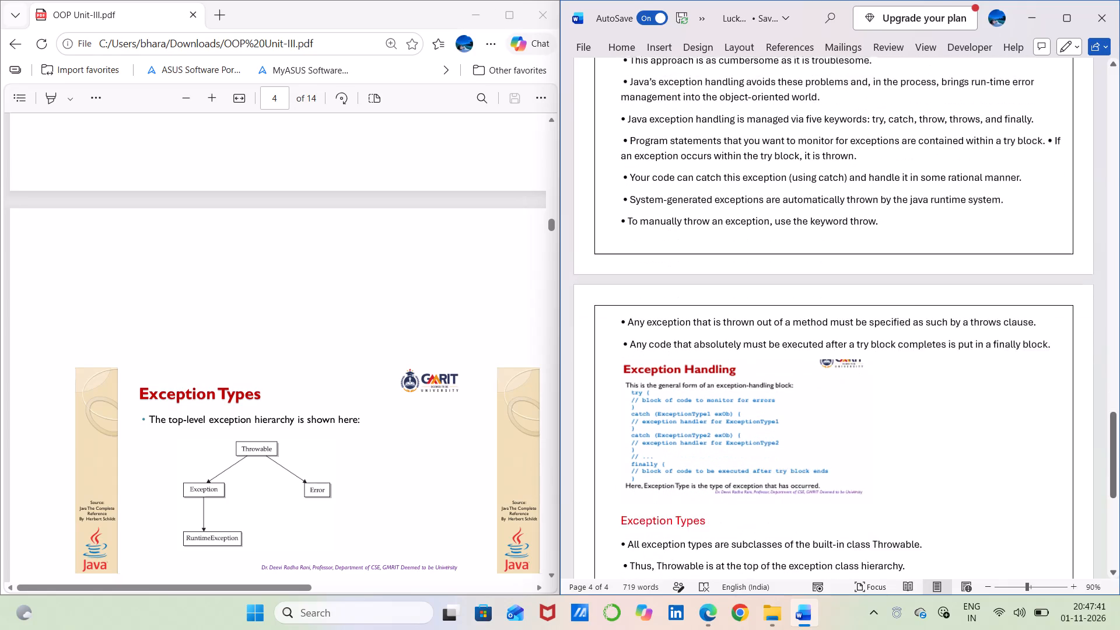
pyautogui.keyDown('ctrl'); pyautogui.scroll(6, 716, 431); pyautogui.keyUp('ctrl')
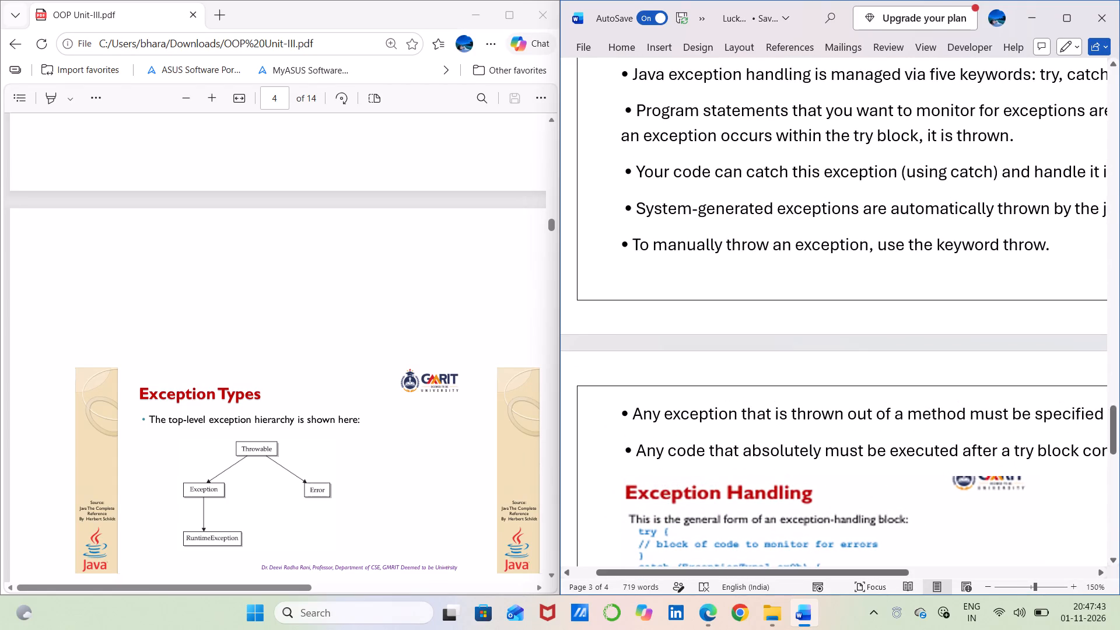
pyautogui.scroll(1, 726, 494)
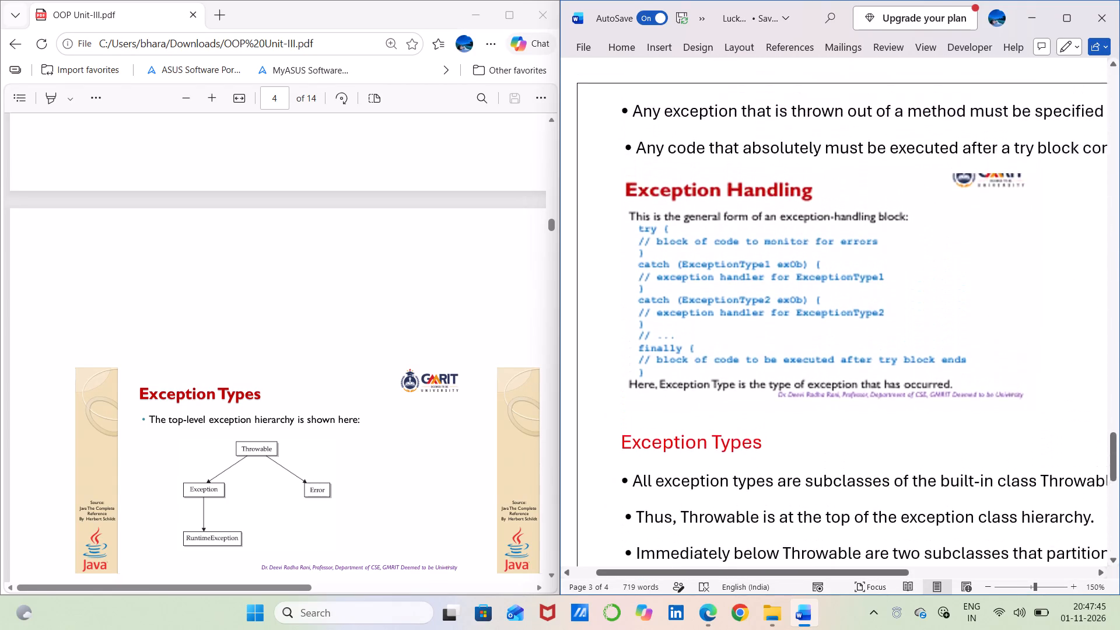
pyautogui.scroll(3, 726, 494)
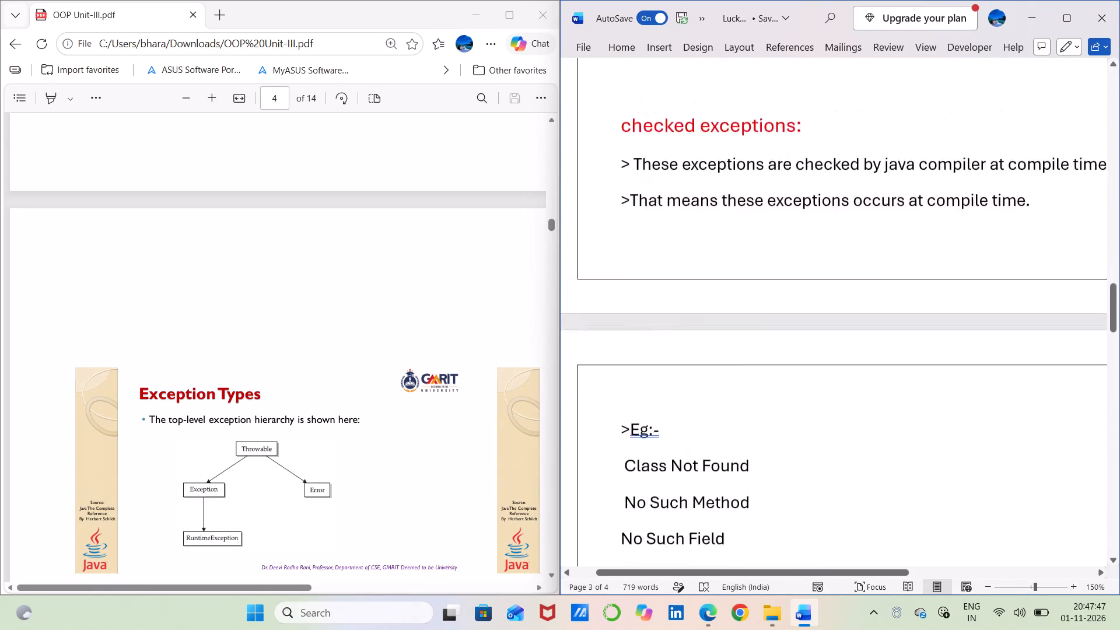
pyautogui.scroll(1, 726, 494)
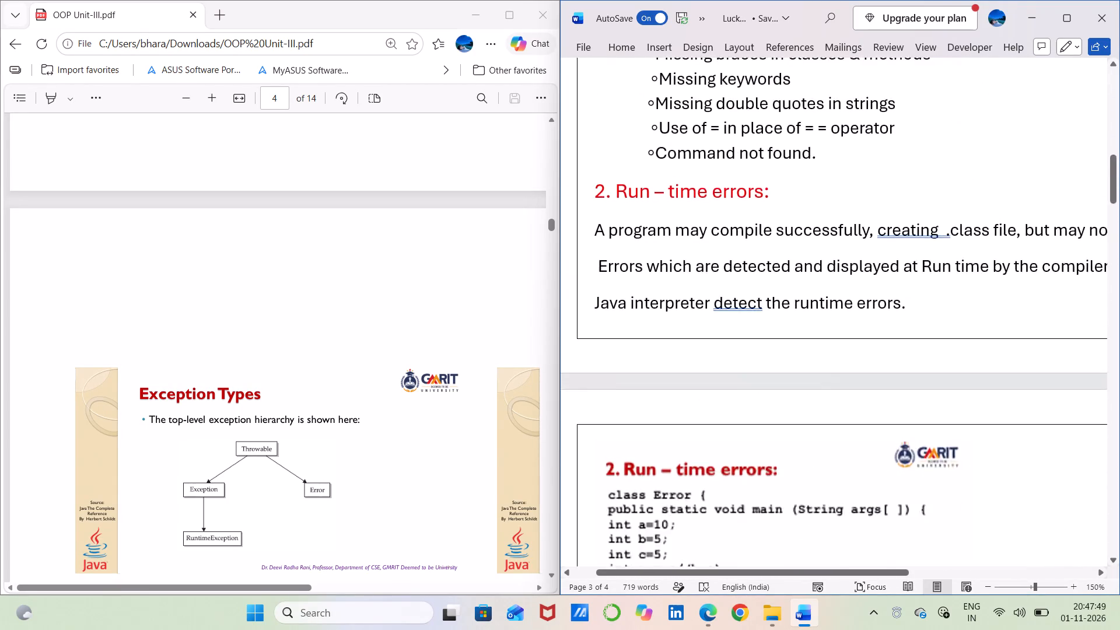
pyautogui.scroll(-1, 726, 494)
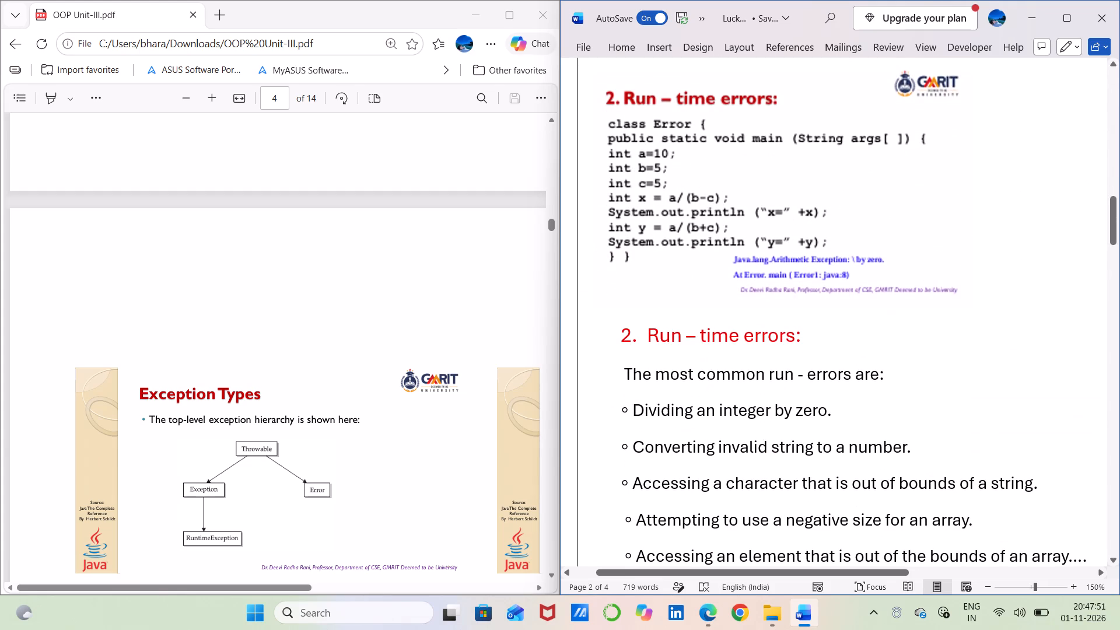
pyautogui.scroll(-4, 688, 407)
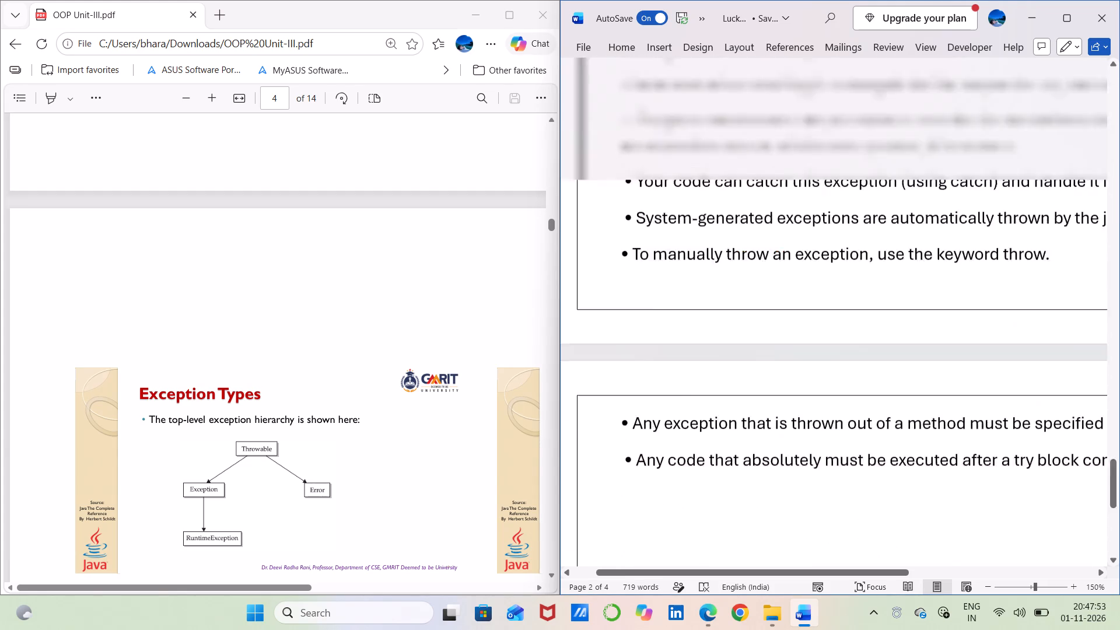
pyautogui.scroll(-3, 688, 407)
pyautogui.keyDown('ctrl'); pyautogui.scroll(-3, 688, 407); pyautogui.keyUp('ctrl')
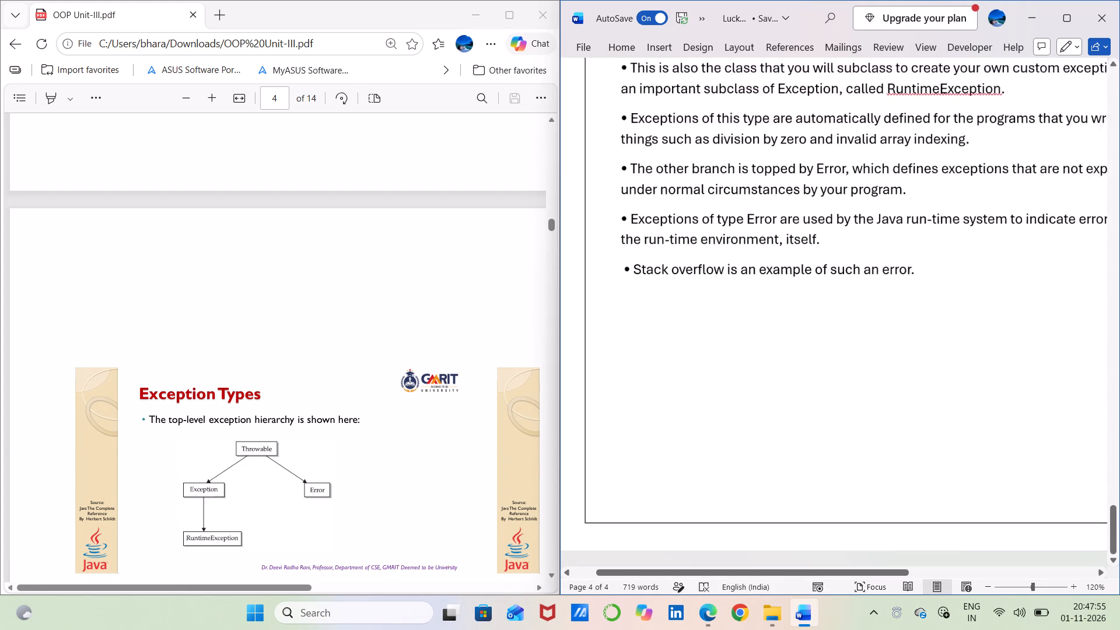
pyautogui.keyDown('ctrl'); pyautogui.scroll(-4, 688, 407); pyautogui.keyUp('ctrl')
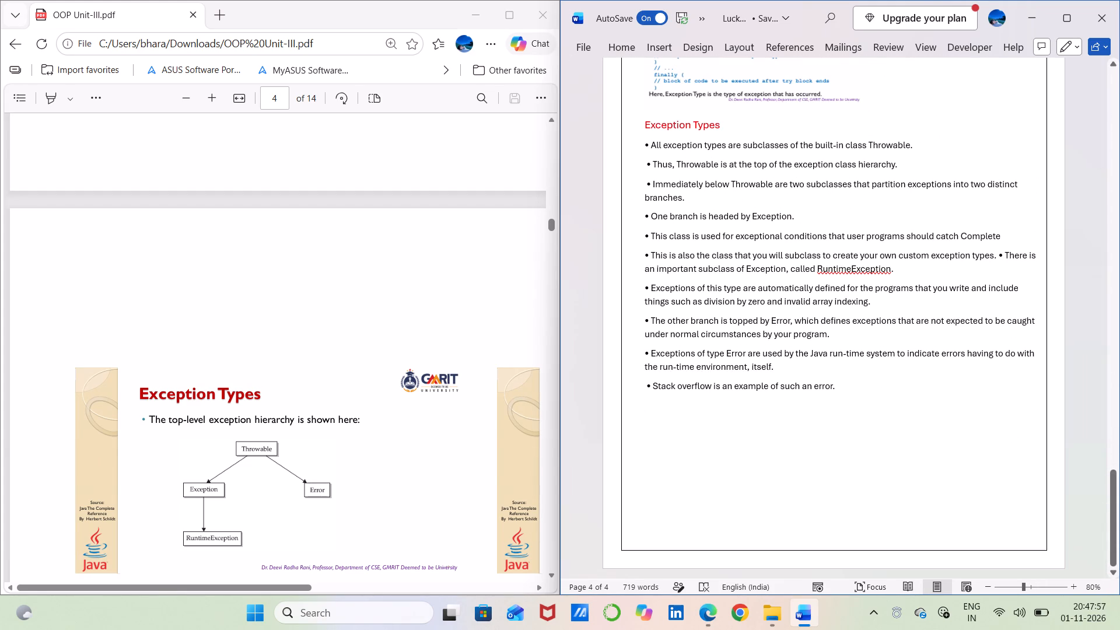
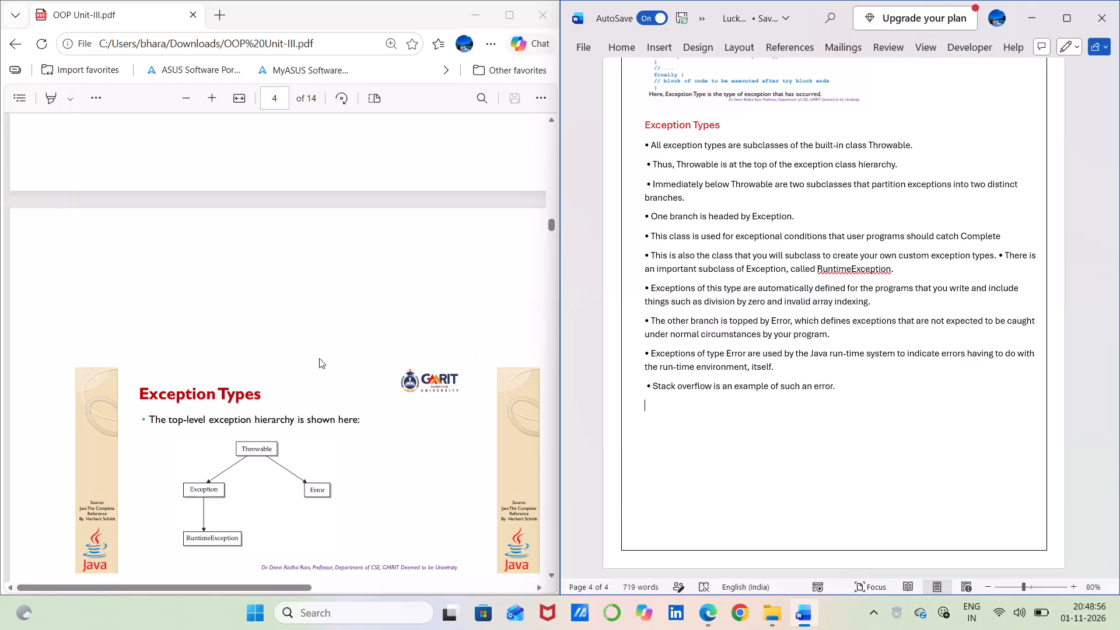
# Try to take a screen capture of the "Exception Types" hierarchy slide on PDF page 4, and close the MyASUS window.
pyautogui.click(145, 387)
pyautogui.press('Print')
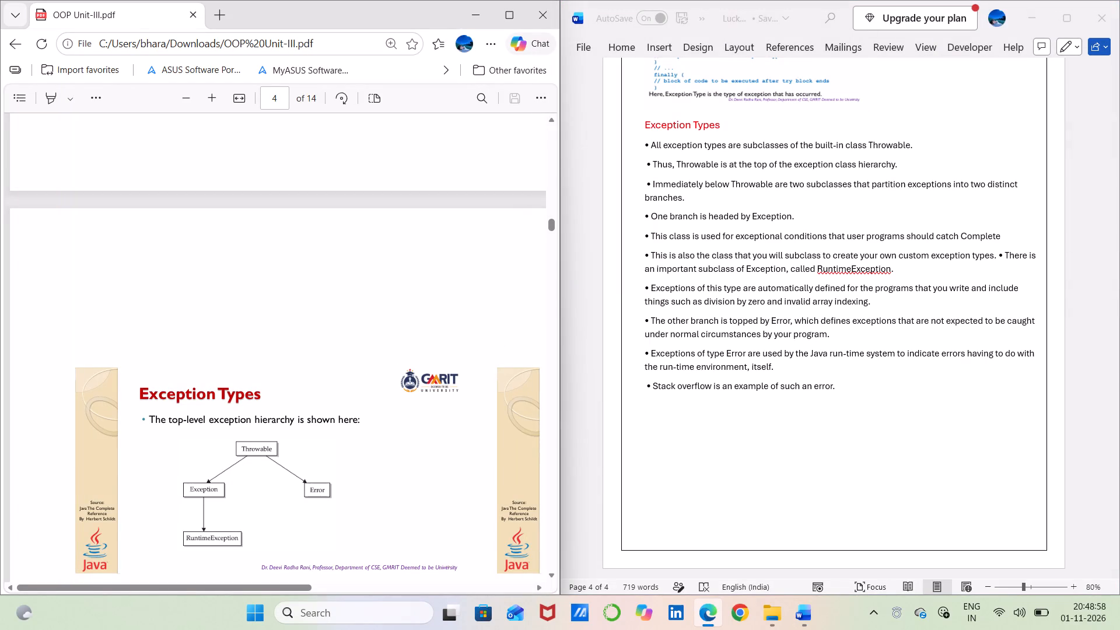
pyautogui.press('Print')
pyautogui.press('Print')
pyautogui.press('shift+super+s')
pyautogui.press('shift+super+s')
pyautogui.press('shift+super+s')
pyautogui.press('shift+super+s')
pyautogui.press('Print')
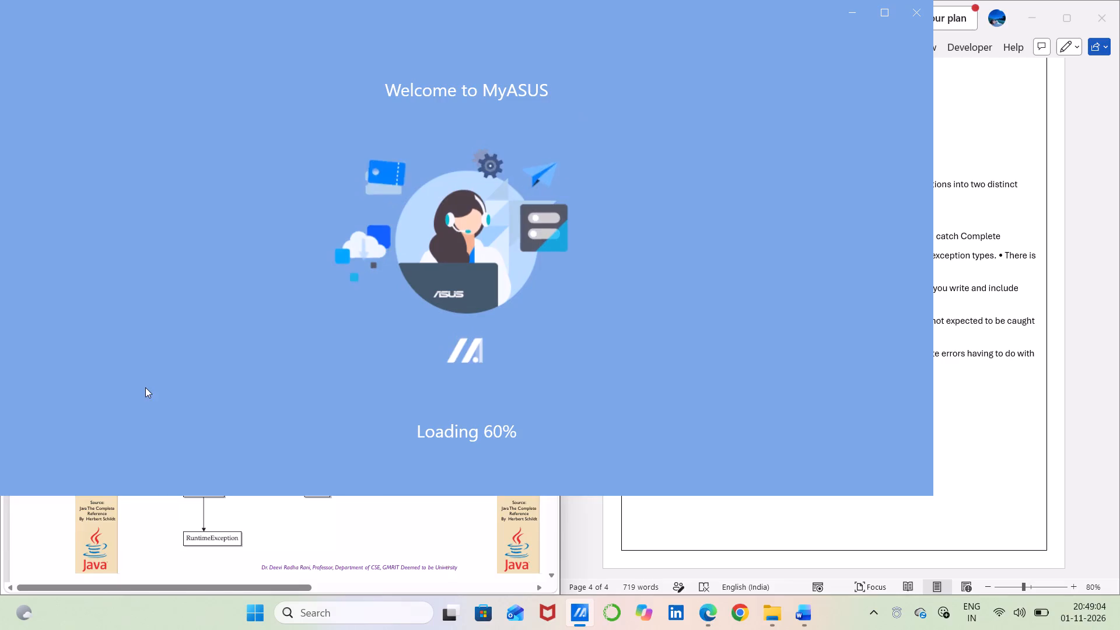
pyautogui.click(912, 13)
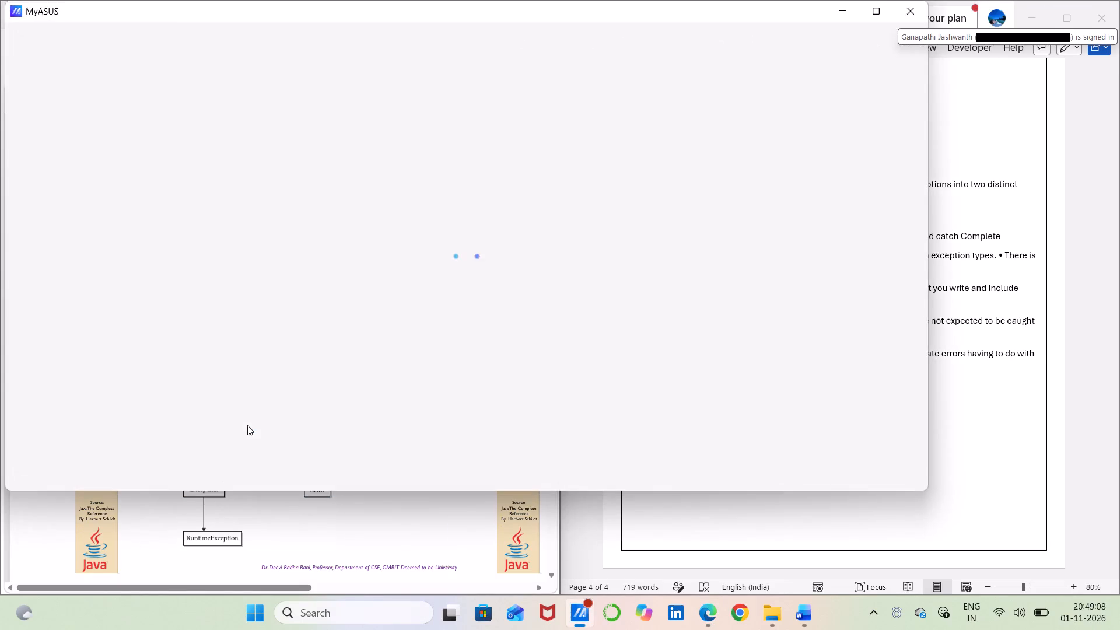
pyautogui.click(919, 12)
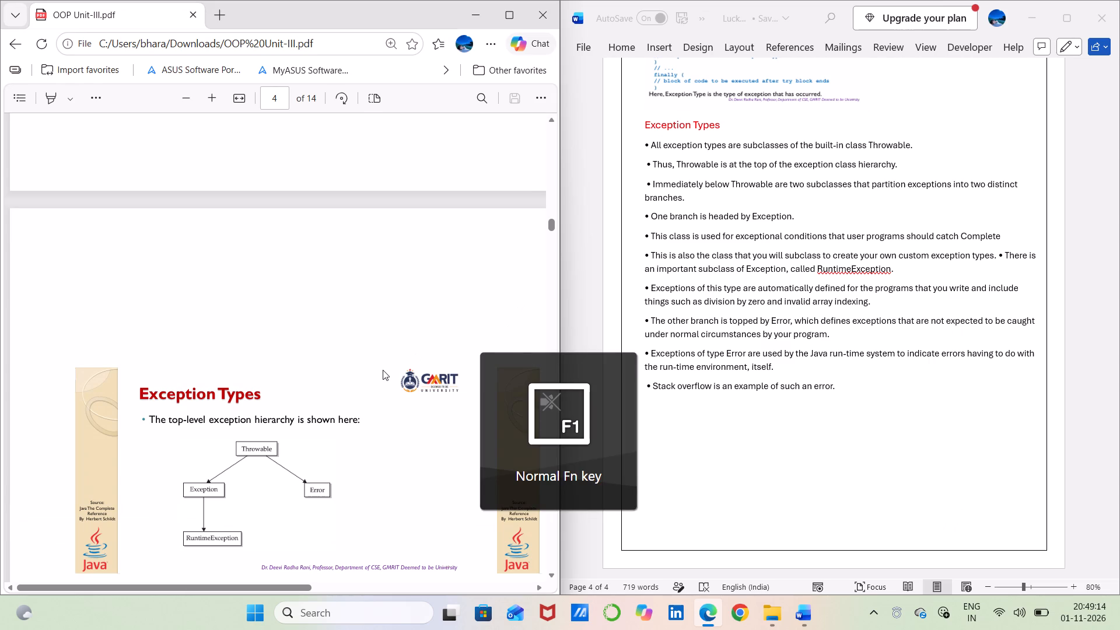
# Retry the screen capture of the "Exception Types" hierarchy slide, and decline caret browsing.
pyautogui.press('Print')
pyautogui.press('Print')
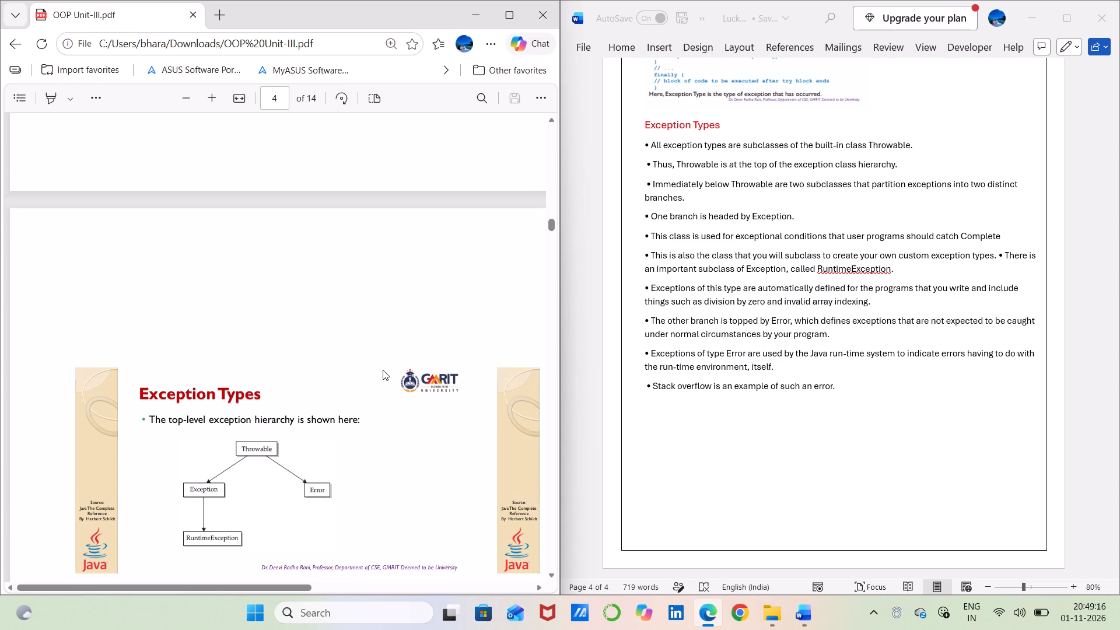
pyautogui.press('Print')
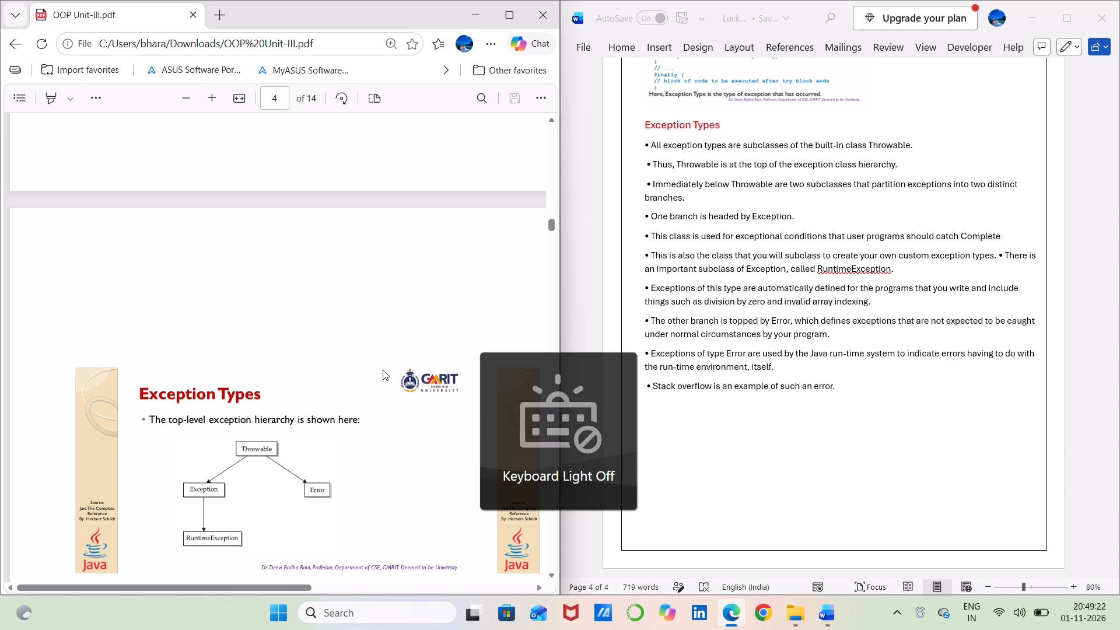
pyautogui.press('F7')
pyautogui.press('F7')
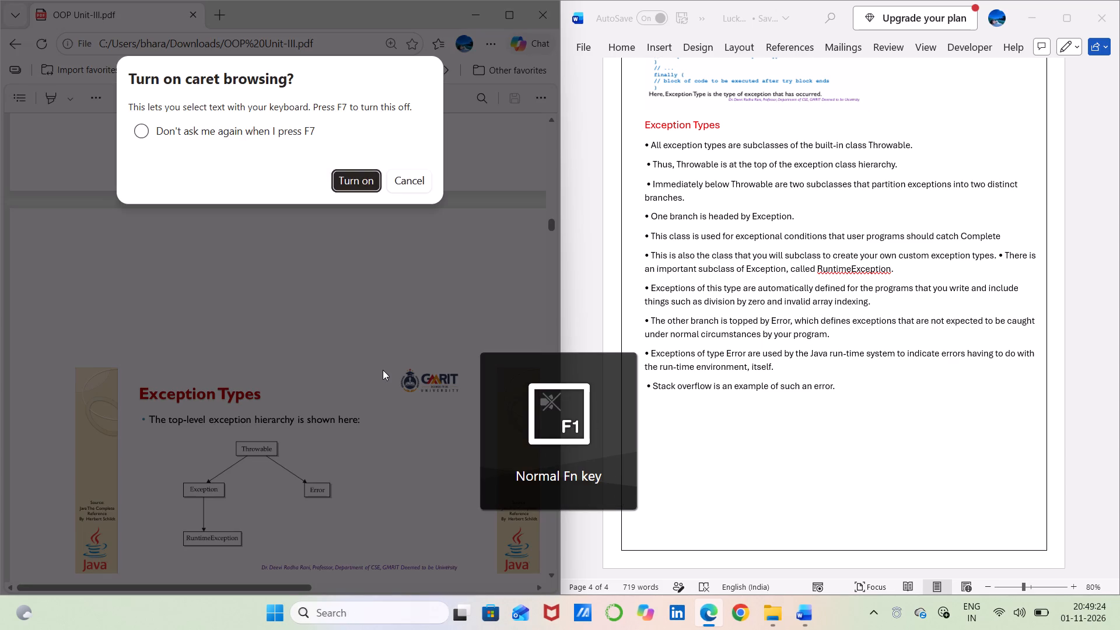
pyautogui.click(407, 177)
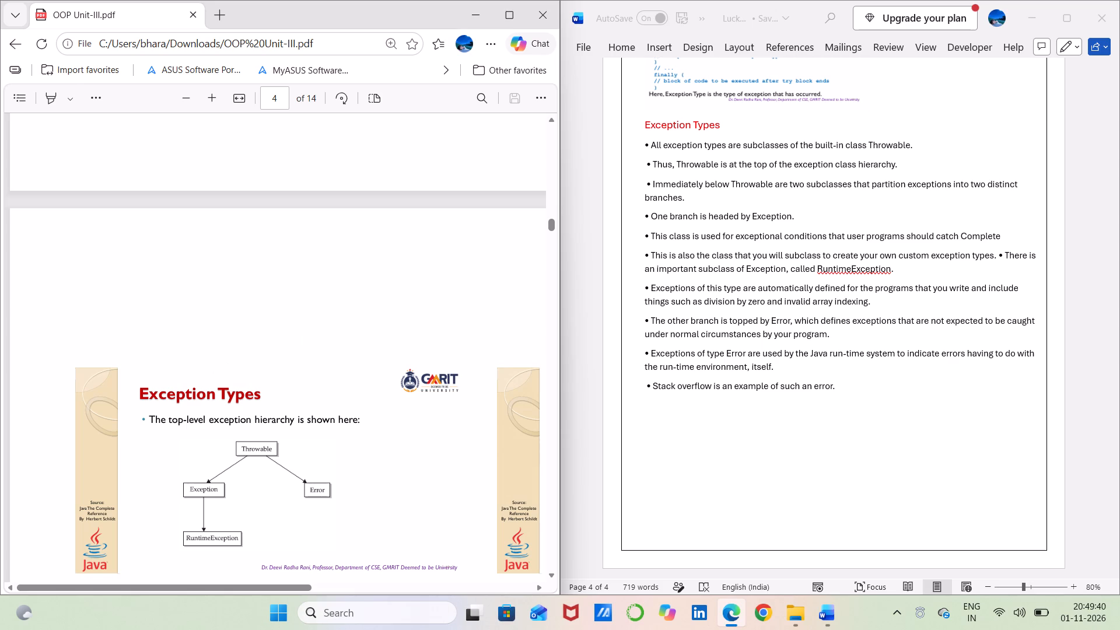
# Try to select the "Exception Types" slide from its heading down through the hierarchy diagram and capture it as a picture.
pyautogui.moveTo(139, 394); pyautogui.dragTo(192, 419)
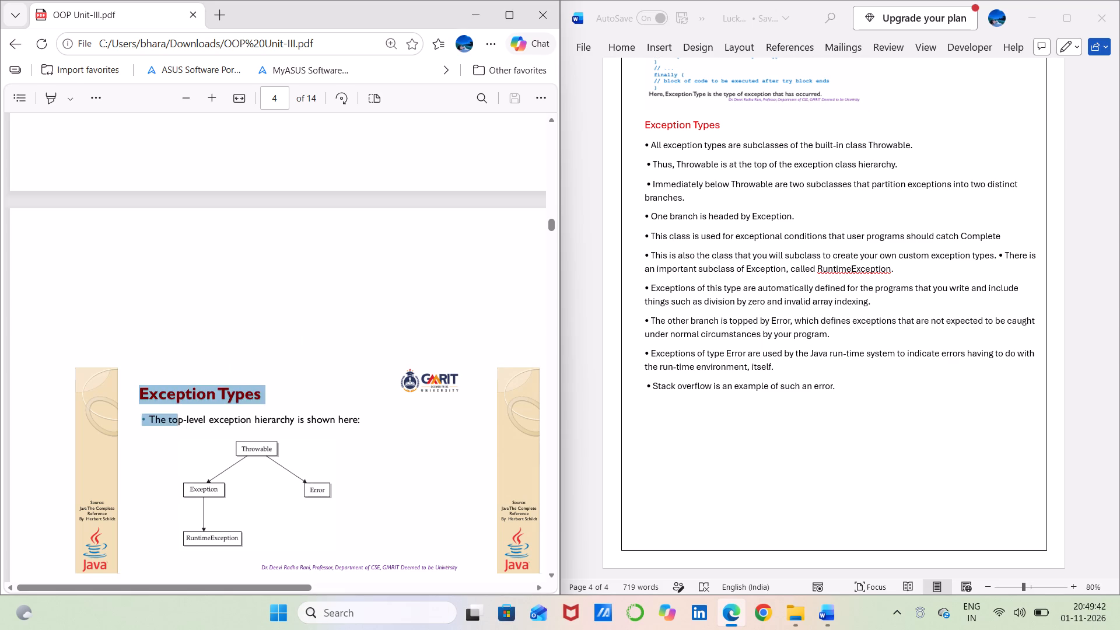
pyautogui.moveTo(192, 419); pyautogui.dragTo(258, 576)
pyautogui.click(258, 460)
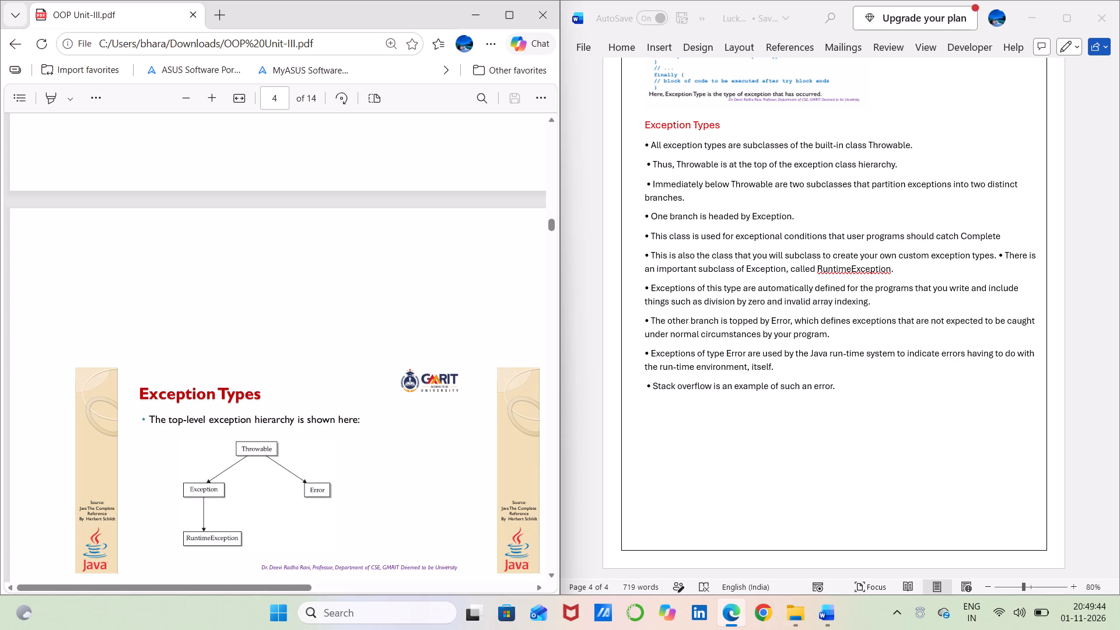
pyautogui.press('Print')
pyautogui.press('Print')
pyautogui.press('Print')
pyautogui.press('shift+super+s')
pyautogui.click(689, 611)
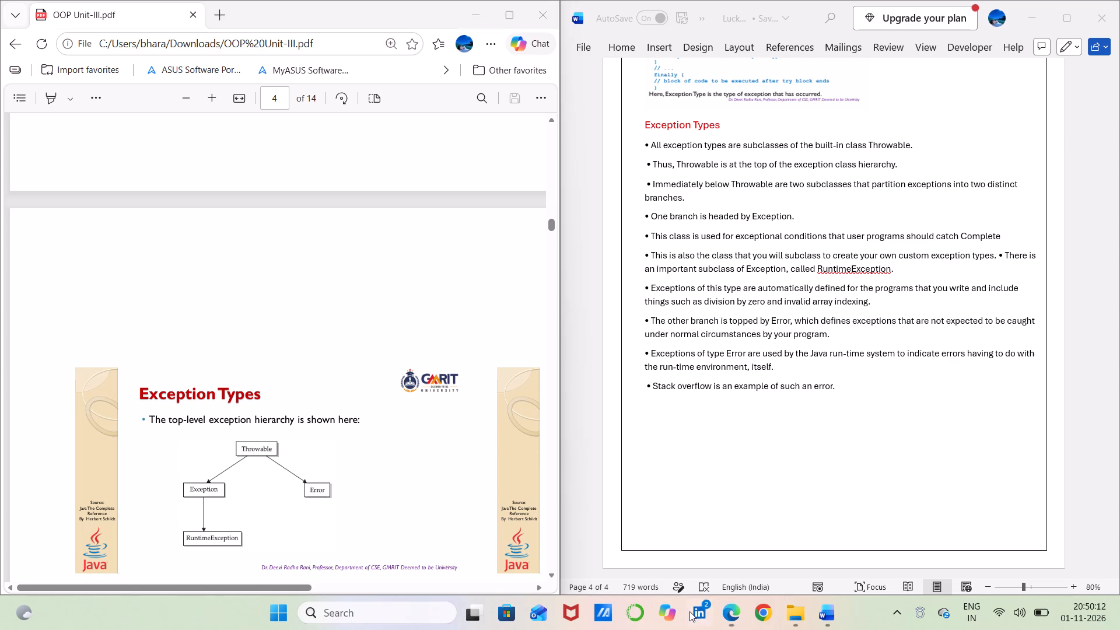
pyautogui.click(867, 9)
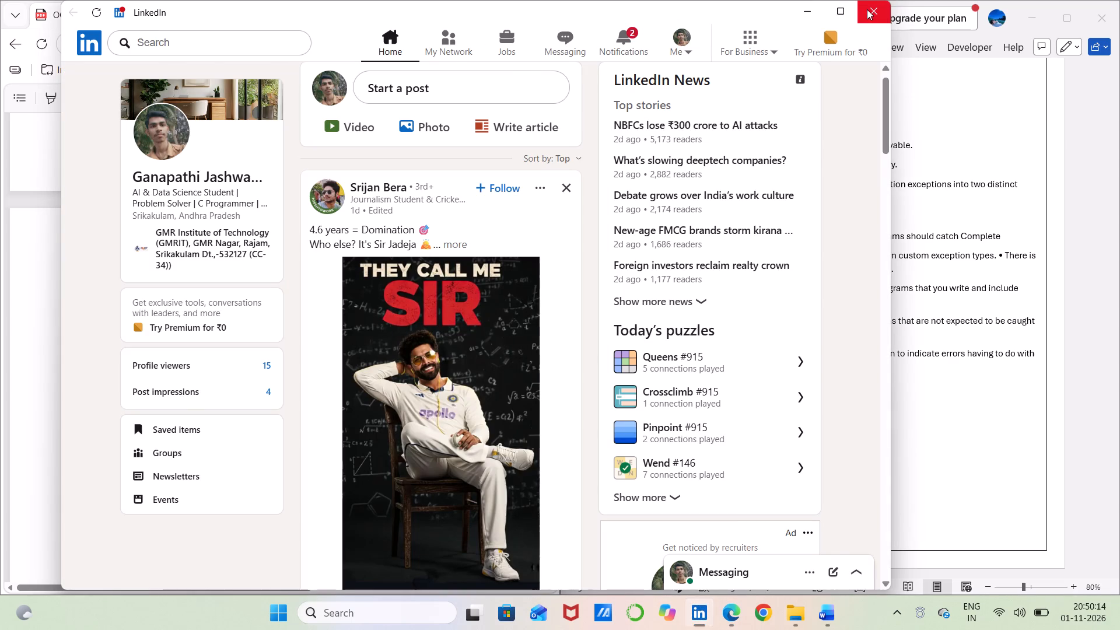
# Start a screen snip for the "Exception Types" hierarchy slide on PDF page 4.
pyautogui.press('shift+super+s')
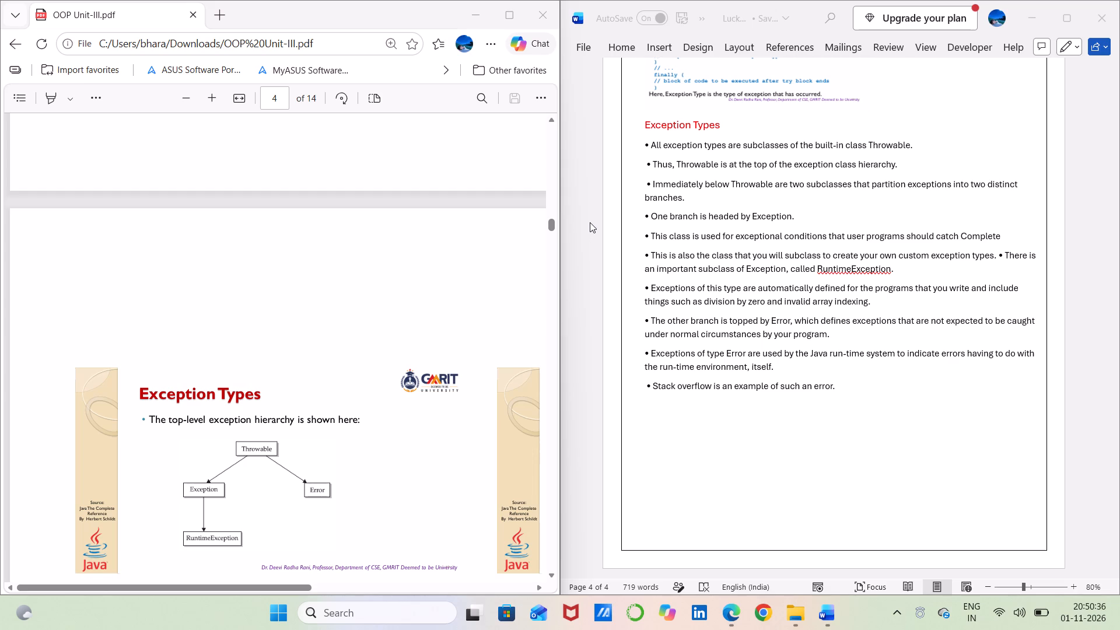
# Try to take a full-screen capture while the "Exception Types" hierarchy slide on PDF page 4 is showing.
pyautogui.press('super+Print')
pyautogui.press('super+Print')
pyautogui.press('super+Print')
pyautogui.press('super+Print')
pyautogui.press('super+Print')
pyautogui.press('super+Print')
pyautogui.press('super+Print')
pyautogui.press('super+Print')
pyautogui.press('super+Print')
pyautogui.press('super+Print')
pyautogui.press('super+Print')
pyautogui.press('Print')
pyautogui.press('Print')
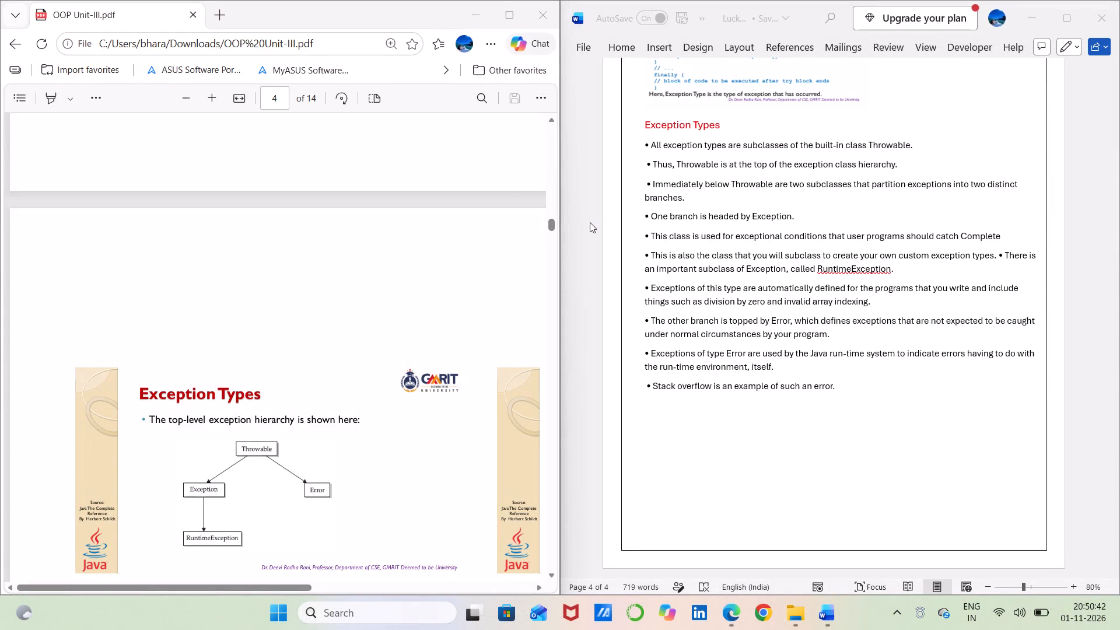
# Switch to the Lucky document in Word and expand its window to fill the screen.
pyautogui.click(1055, 14)
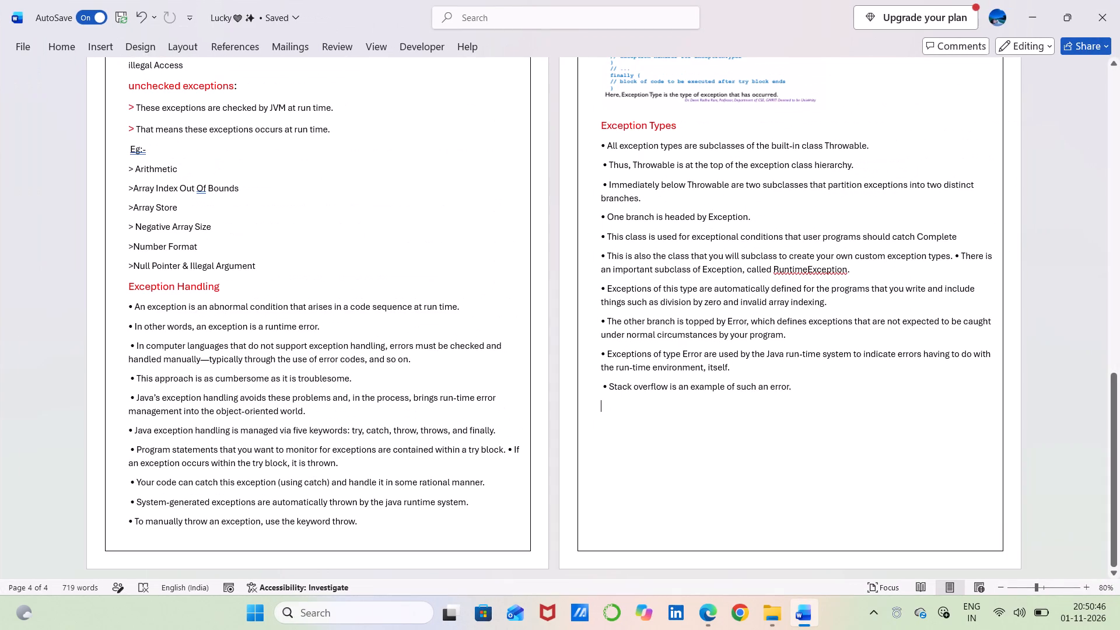
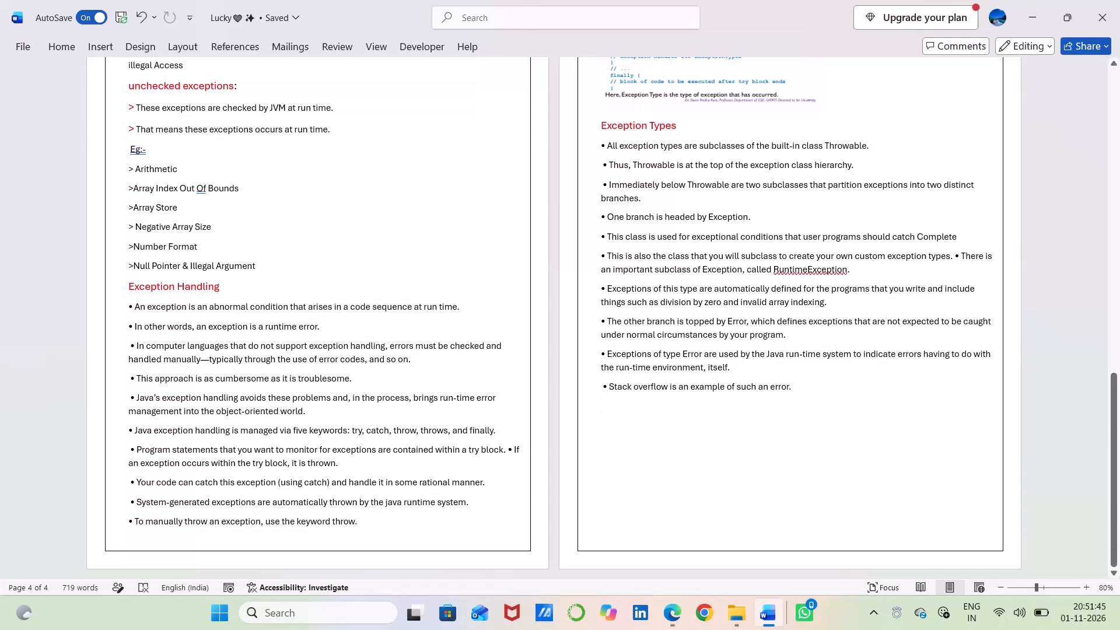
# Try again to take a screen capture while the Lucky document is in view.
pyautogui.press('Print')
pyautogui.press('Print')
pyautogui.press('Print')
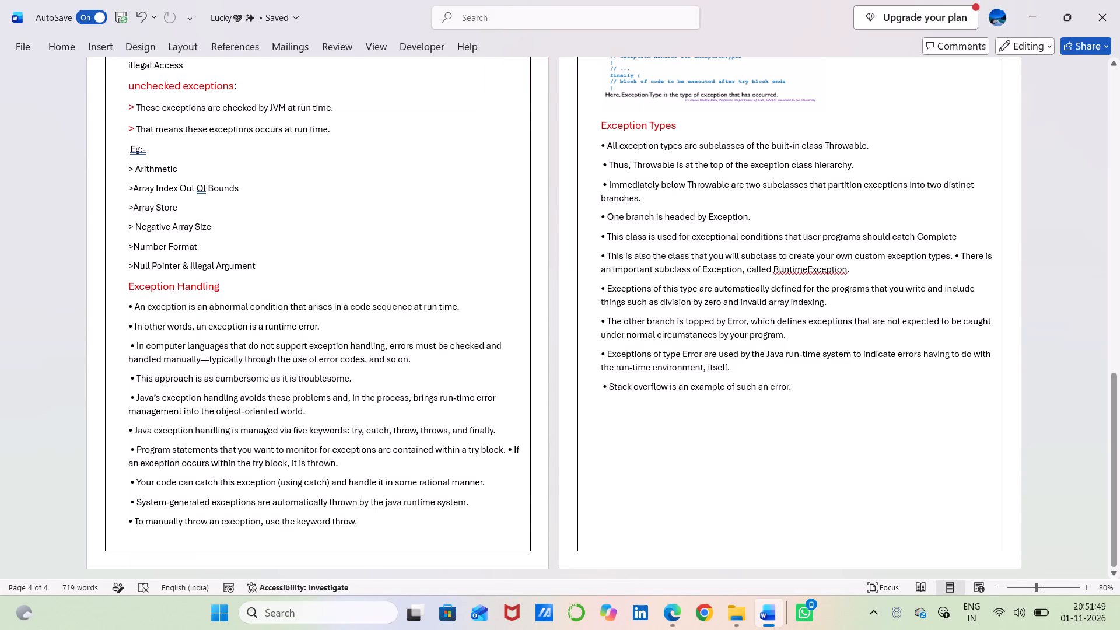
# Close the Lucky document together with Word, and close the browser window showing OOP Unit-III.pdf.
pyautogui.hscroll(-1, 755, 157)
pyautogui.click(1116, 8)
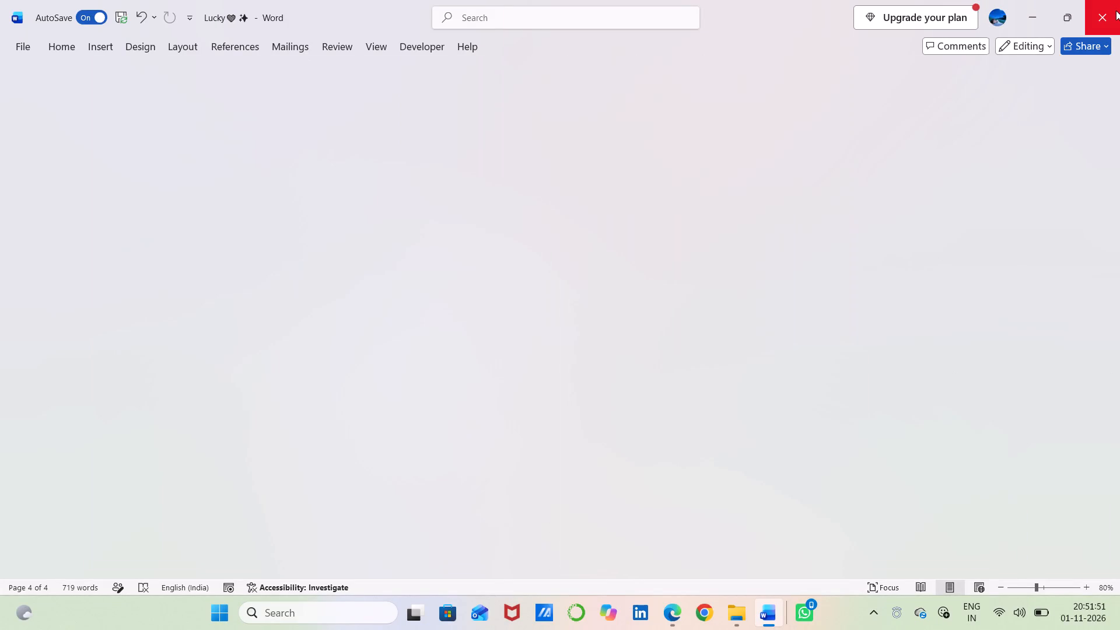
pyautogui.click(1116, 16)
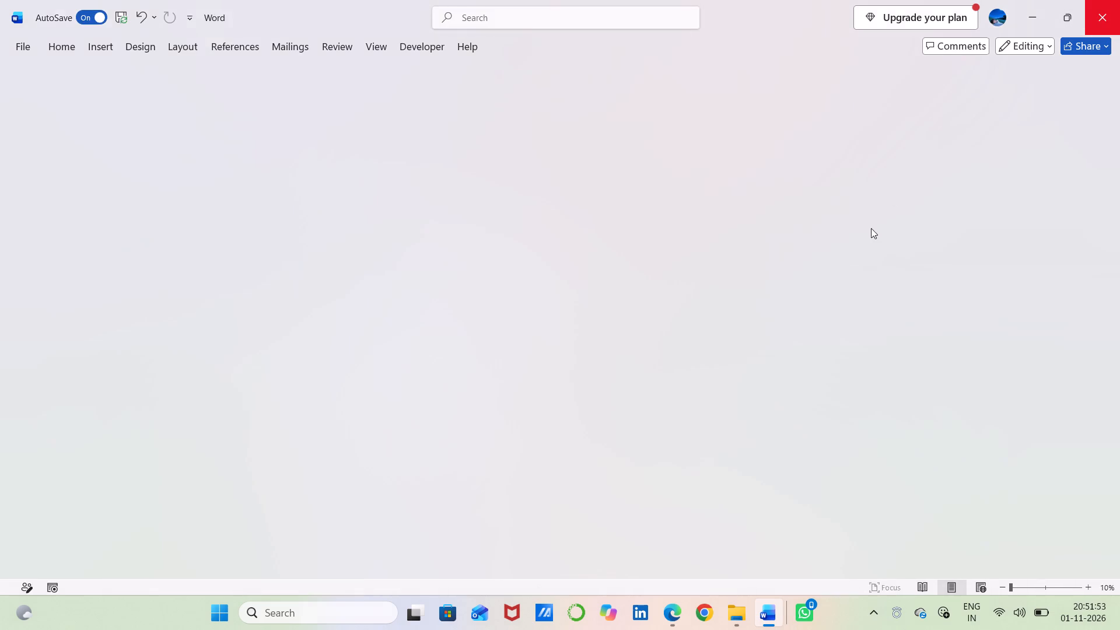
pyautogui.click(1097, 9)
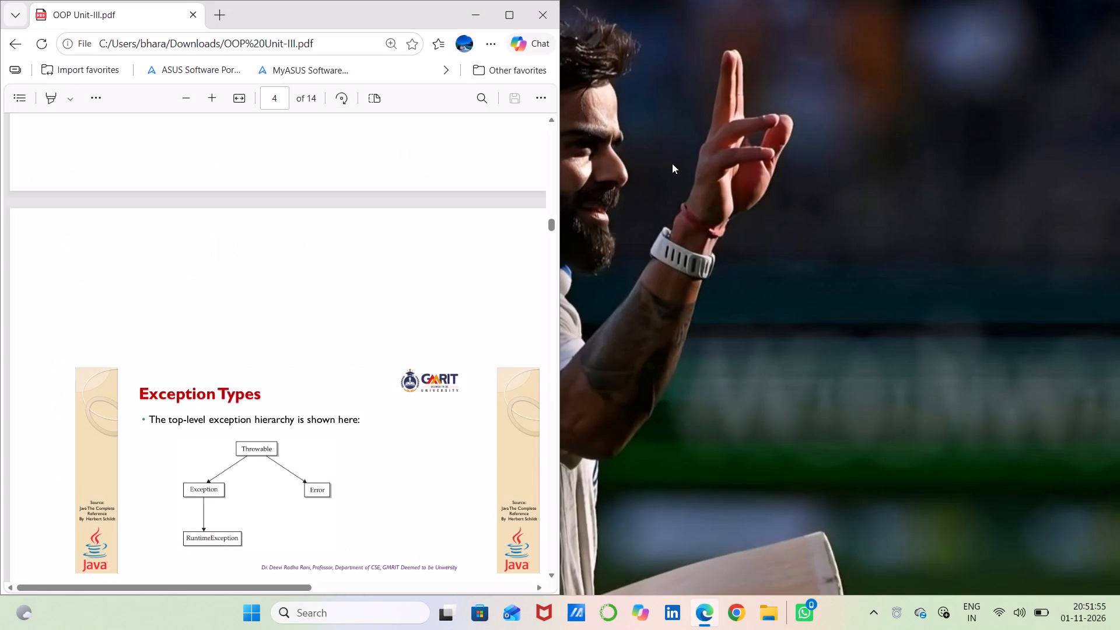
pyautogui.click(542, 10)
# Dismiss the WhatsApp message notification on the desktop.
pyautogui.click(640, 336)
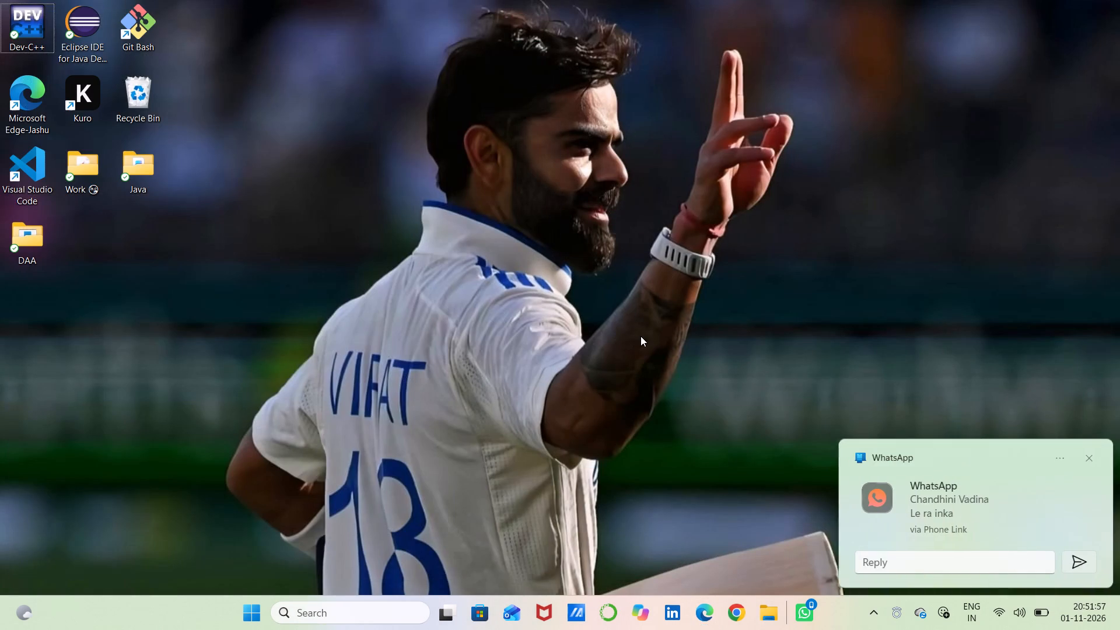
pyautogui.click(1088, 454)
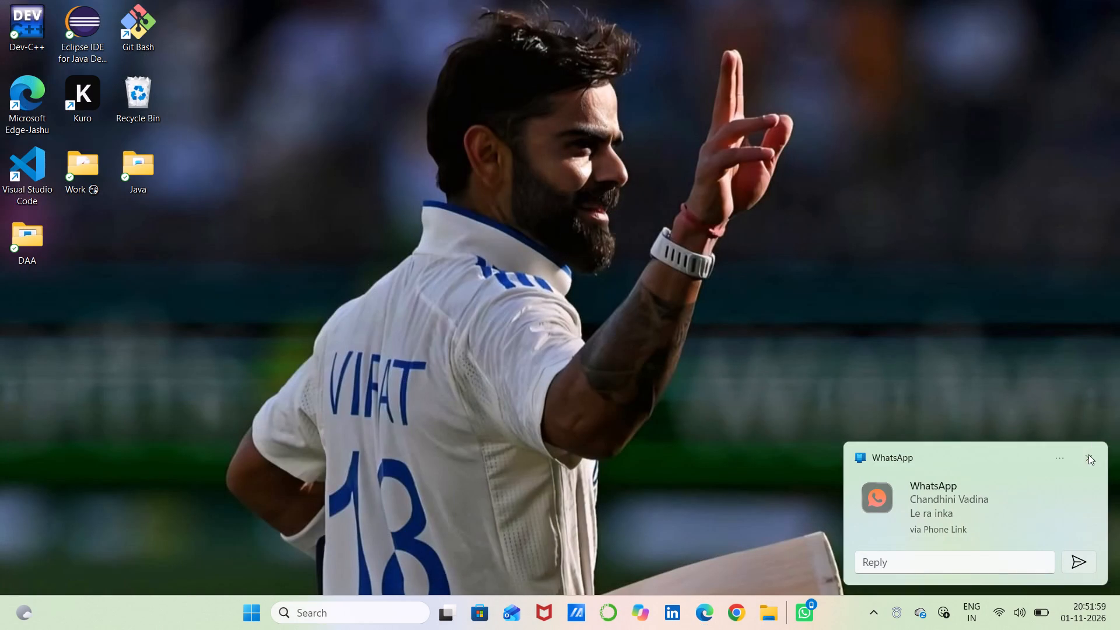
# Bring up the Windows shutdown dialog from the desktop.
pyautogui.hotkey('alt', 'F4')
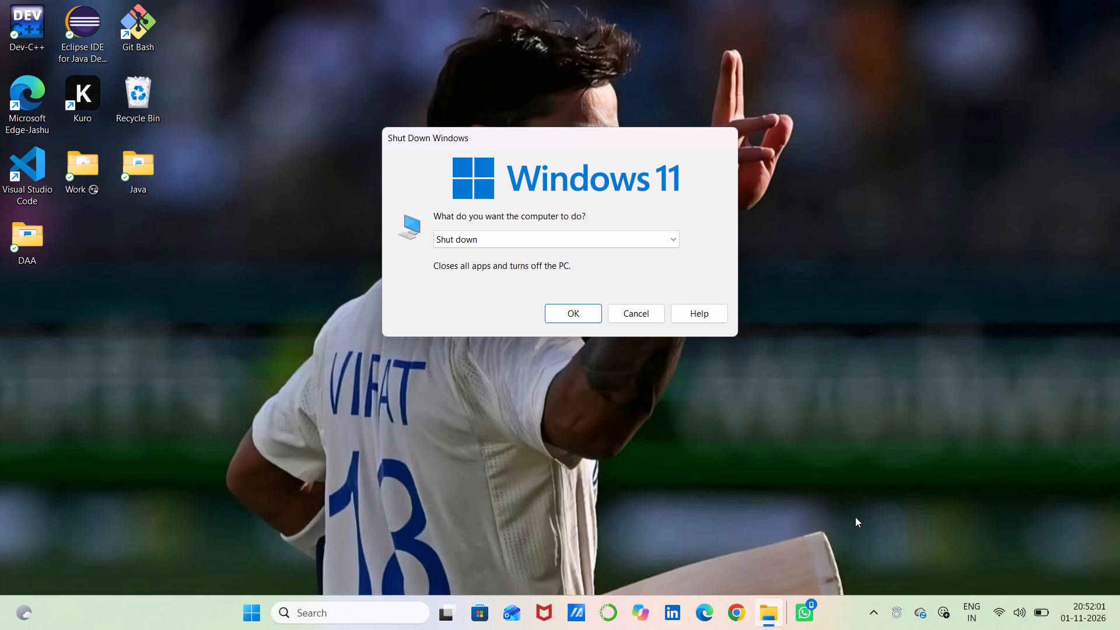